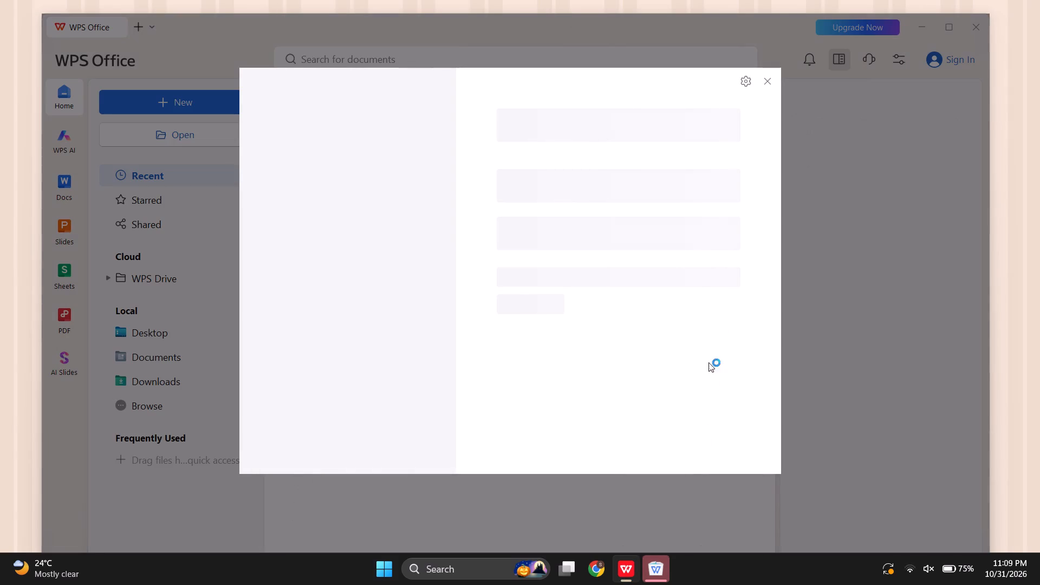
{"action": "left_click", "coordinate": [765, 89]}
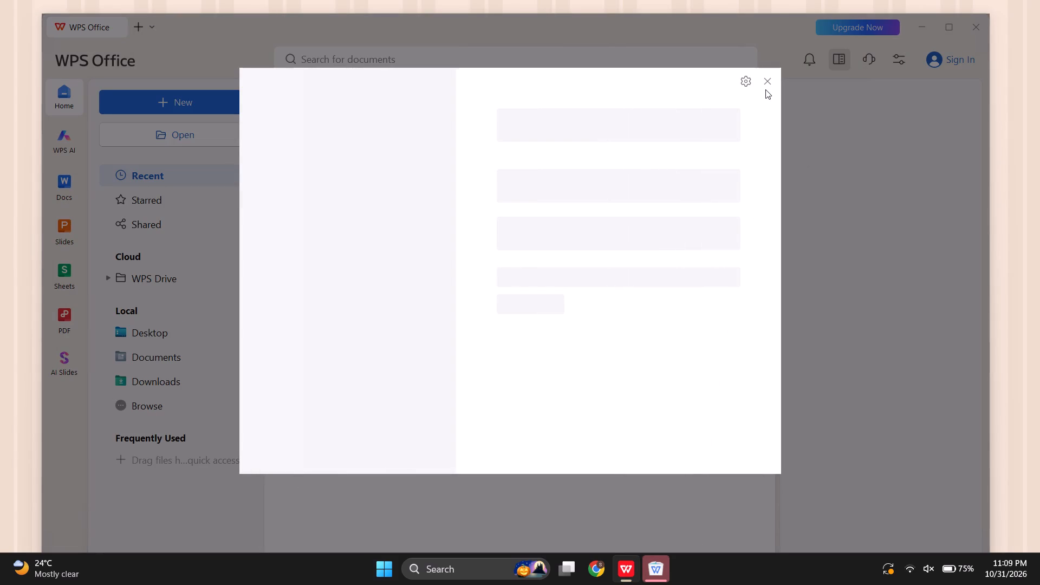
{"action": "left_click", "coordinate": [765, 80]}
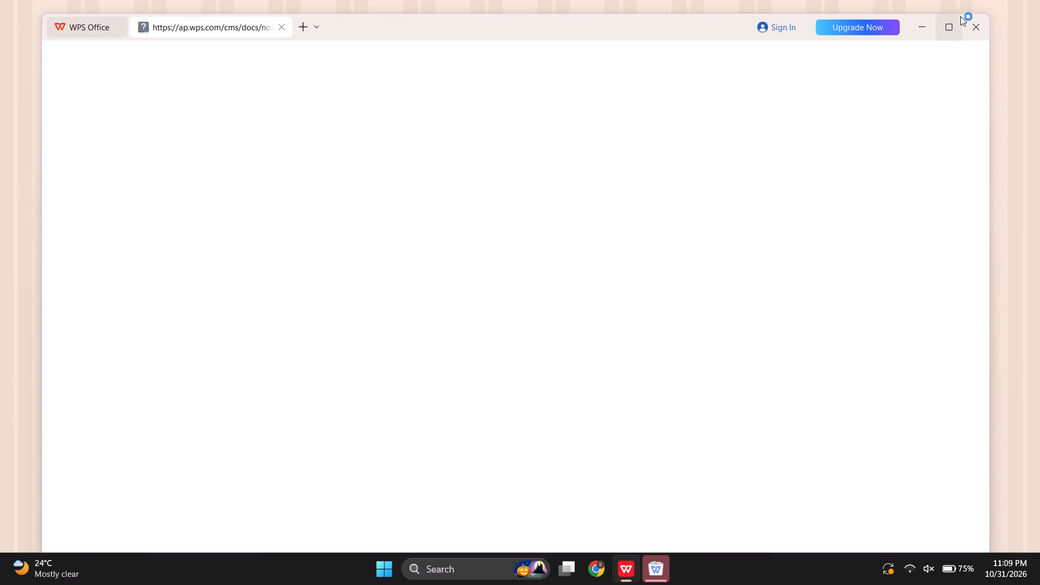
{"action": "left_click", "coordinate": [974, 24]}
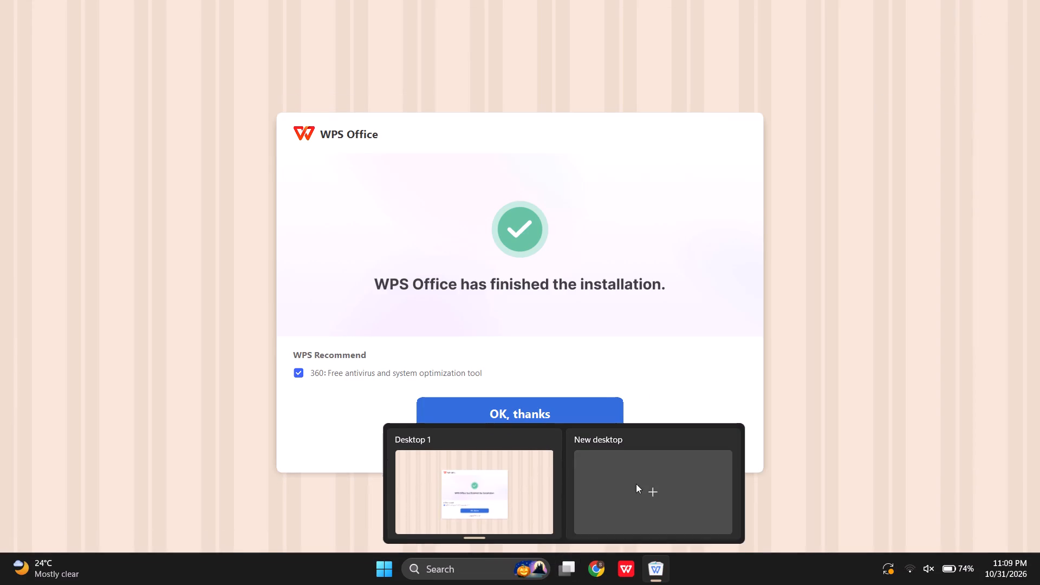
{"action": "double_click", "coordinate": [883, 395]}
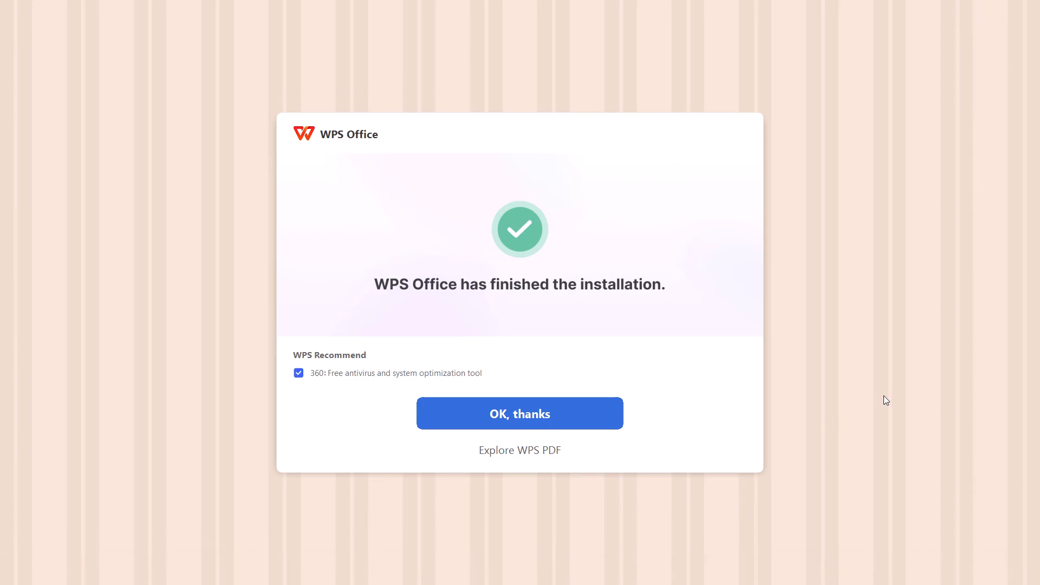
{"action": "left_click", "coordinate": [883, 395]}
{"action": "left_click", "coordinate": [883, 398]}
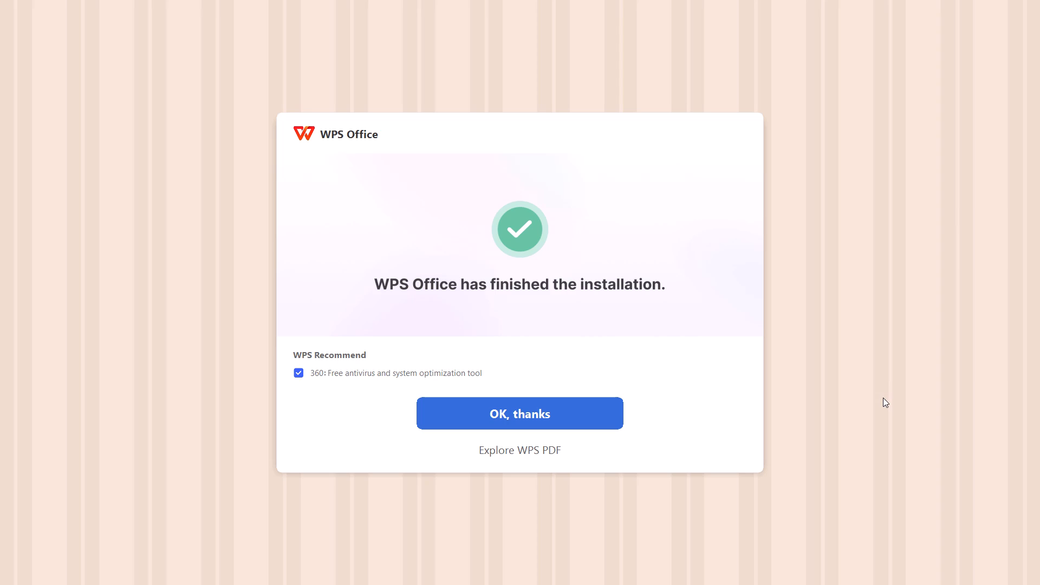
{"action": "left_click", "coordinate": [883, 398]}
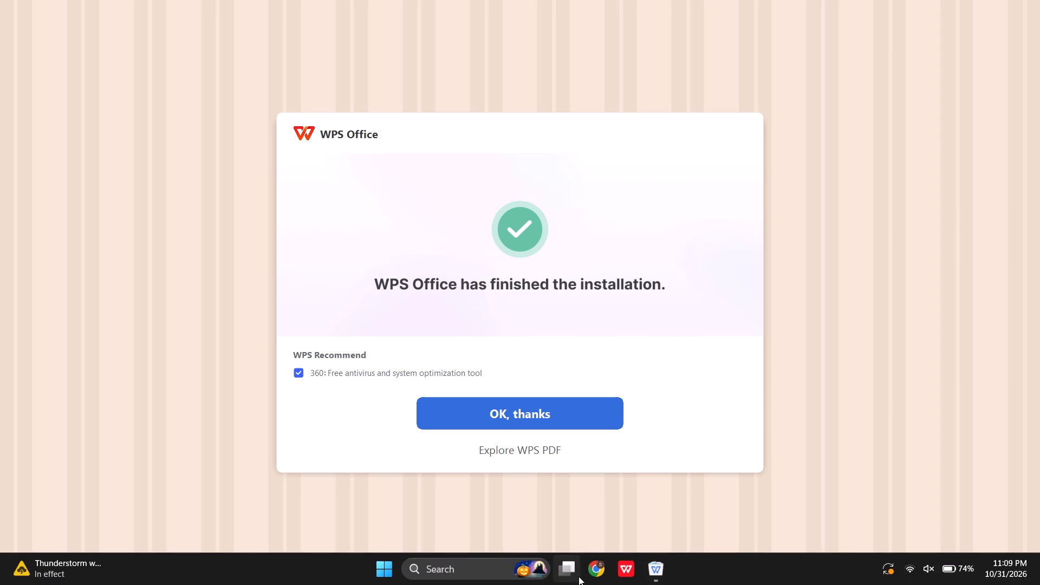
Open Google Chrome and search Google for "toxicology studies overview articles".
{"action": "left_click", "coordinate": [595, 574]}
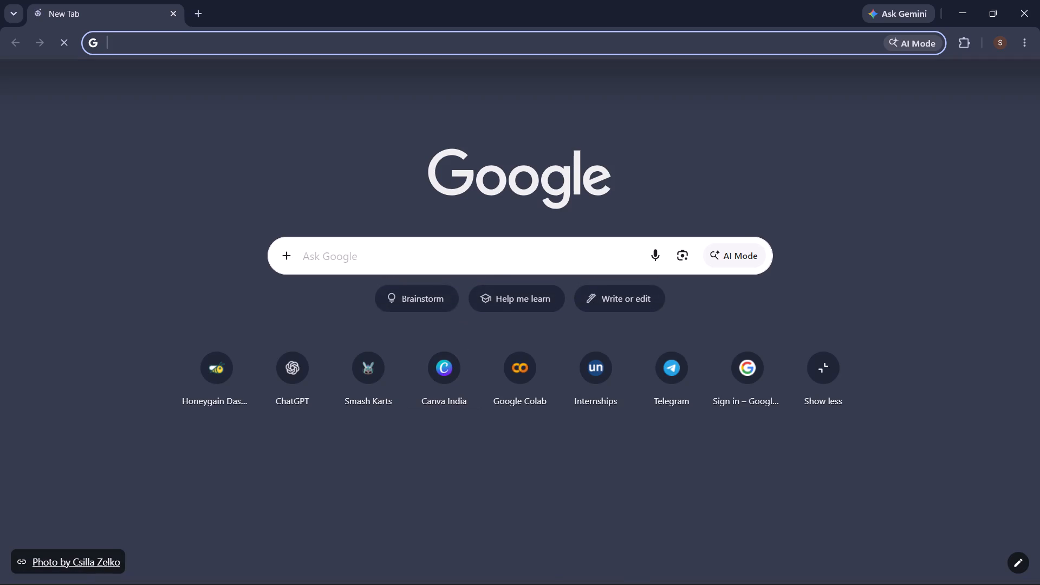
{"action": "left_click", "coordinate": [451, 289]}
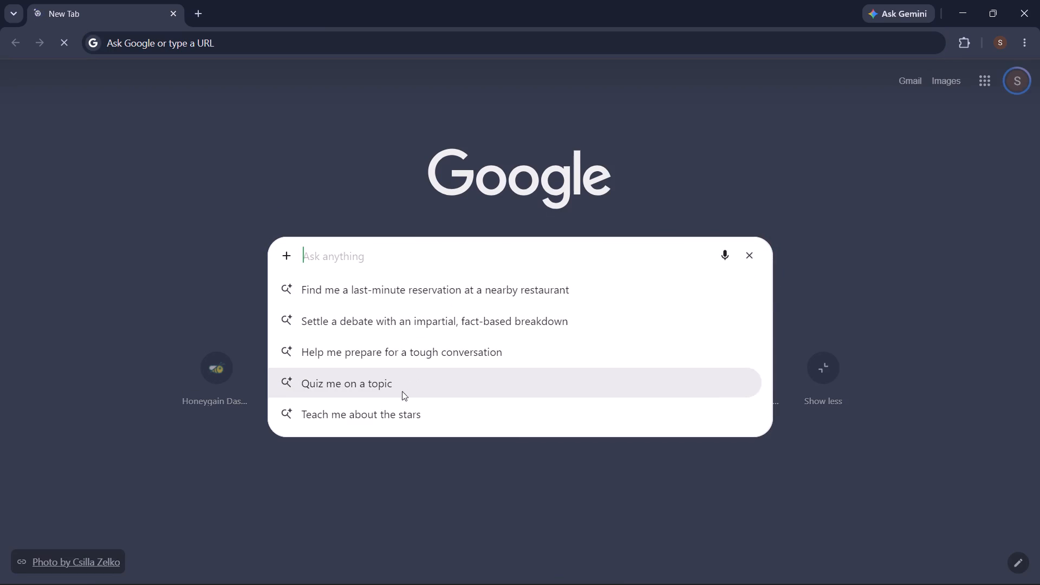
{"action": "left_click", "coordinate": [398, 258]}
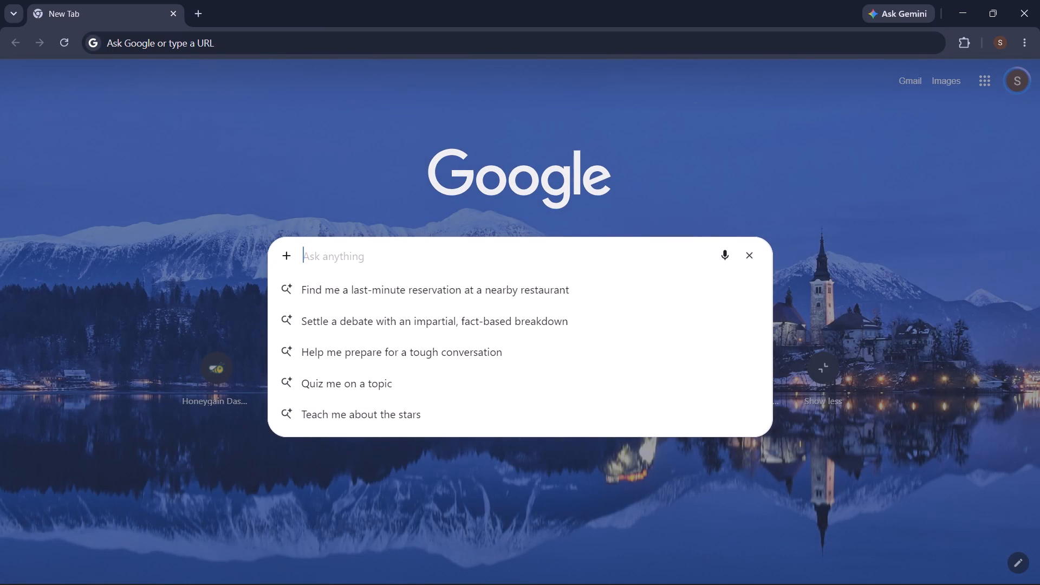
{"action": "type", "text": "toxic"}
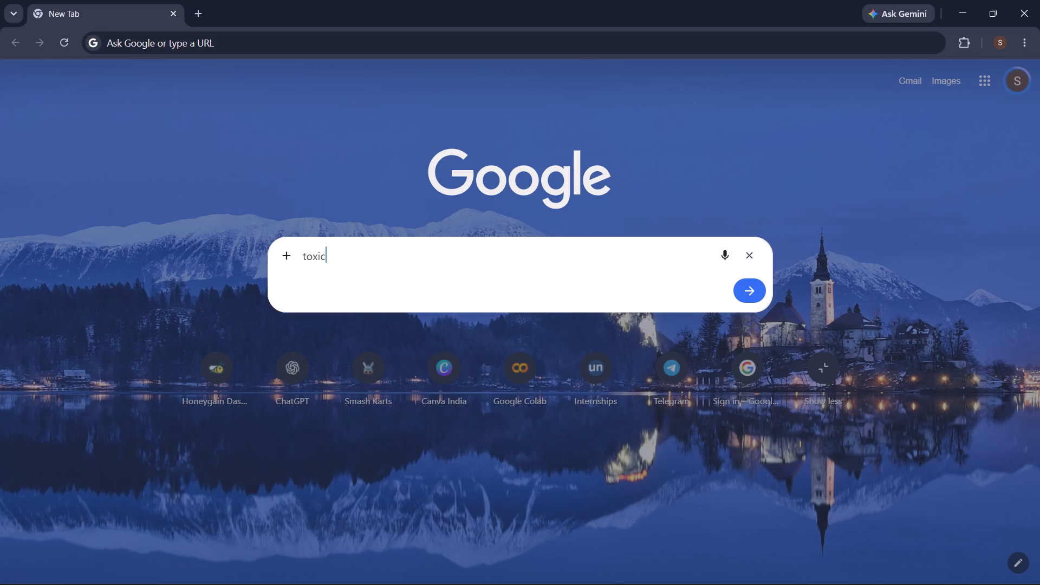
{"action": "key", "text": "o"}
{"action": "type", "text": "logy"}
{"action": "key", "text": "space"}
{"action": "type", "text": "studie"}
{"action": "key", "text": "BackSpace"}
{"action": "key", "text": "BackSpace"}
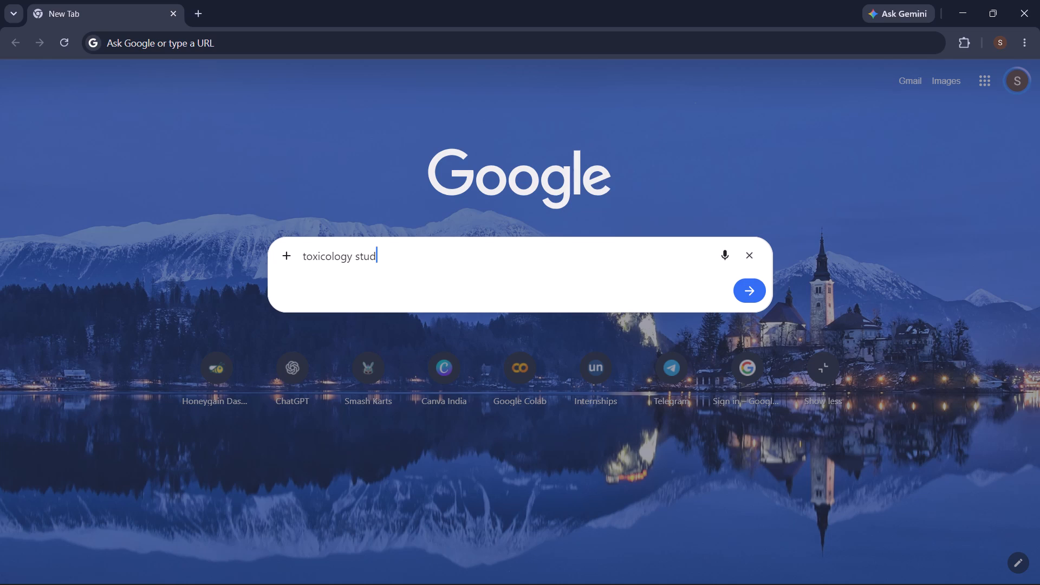
{"action": "type", "text": "ies"}
{"action": "key", "text": "space"}
{"action": "type", "text": "over"}
{"action": "key", "text": "v"}
{"action": "type", "text": "iew"}
{"action": "key", "text": "space"}
{"action": "type", "text": "arti"}
{"action": "type", "text": "cles"}
{"action": "key", "text": "Return"}
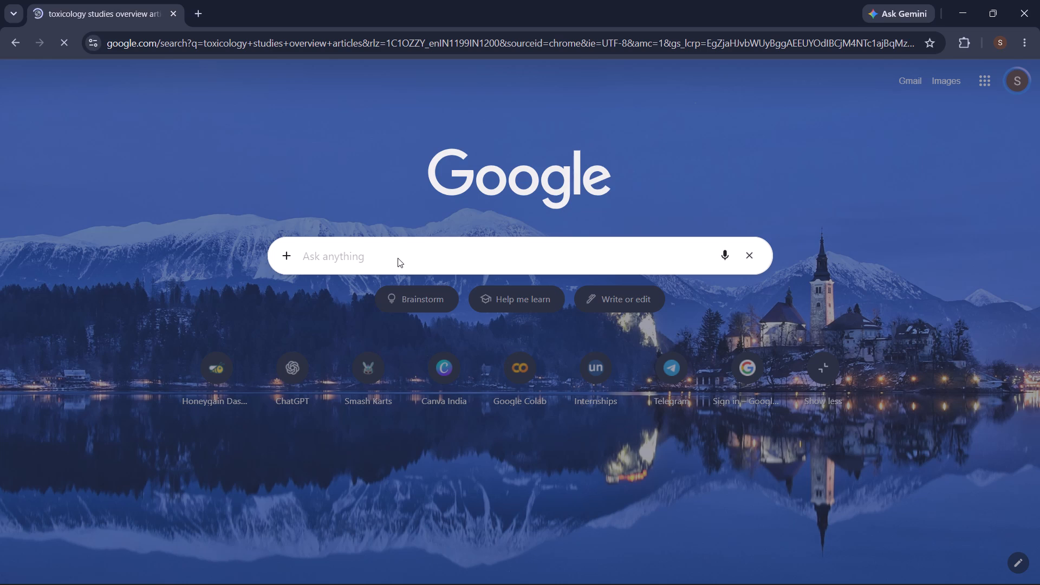
{"action": "left_click", "coordinate": [398, 258]}
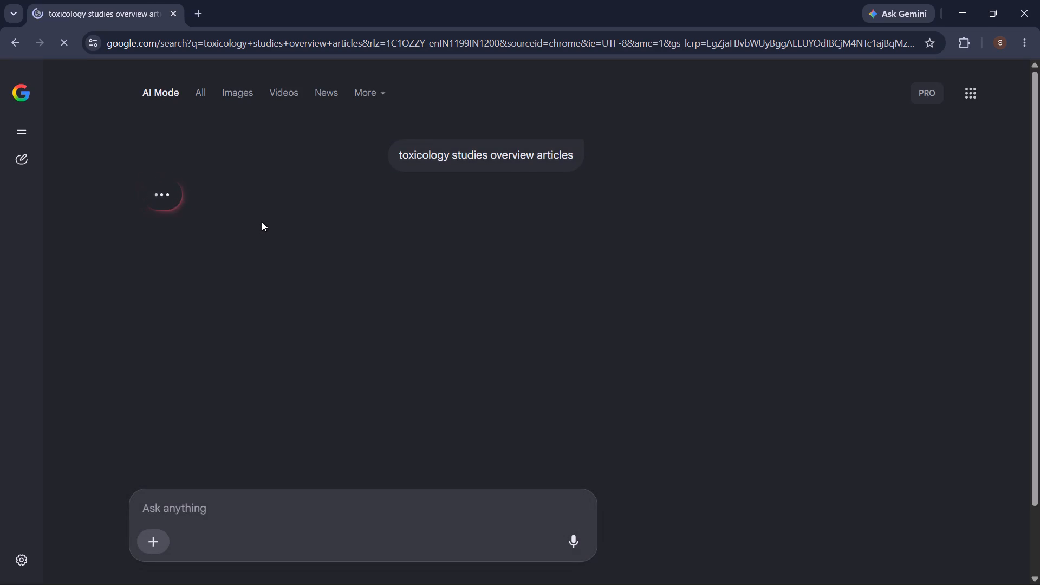
Switch the Google search from the AI Mode answer to all web results.
{"action": "scroll", "coordinate": [223, 365], "scroll_direction": "down", "scroll_amount": 5}
{"action": "scroll", "coordinate": [223, 365], "scroll_direction": "up", "scroll_amount": 2}
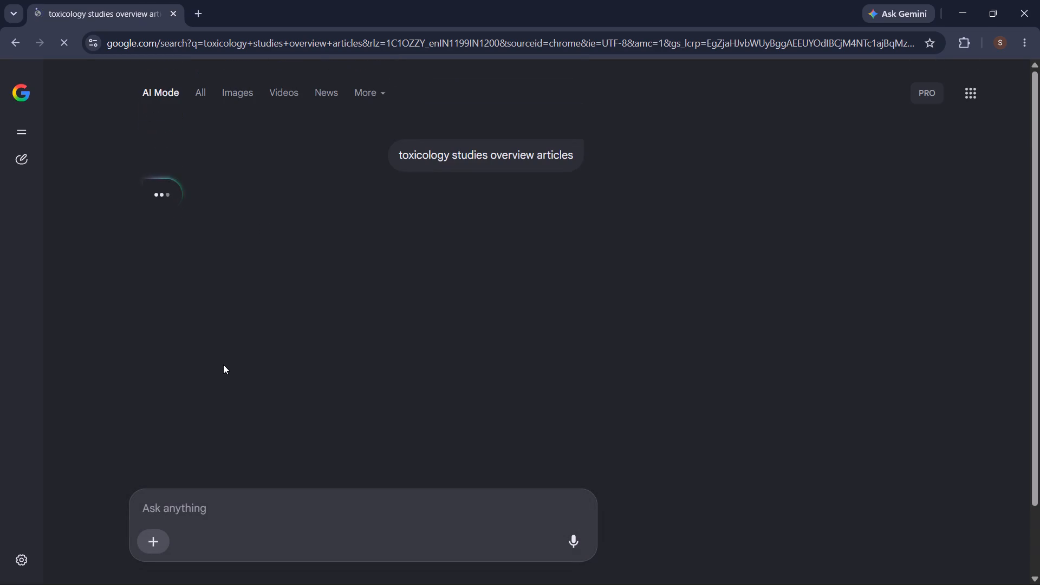
{"action": "scroll", "coordinate": [223, 365], "scroll_direction": "up", "scroll_amount": 1}
{"action": "left_click", "coordinate": [205, 99]}
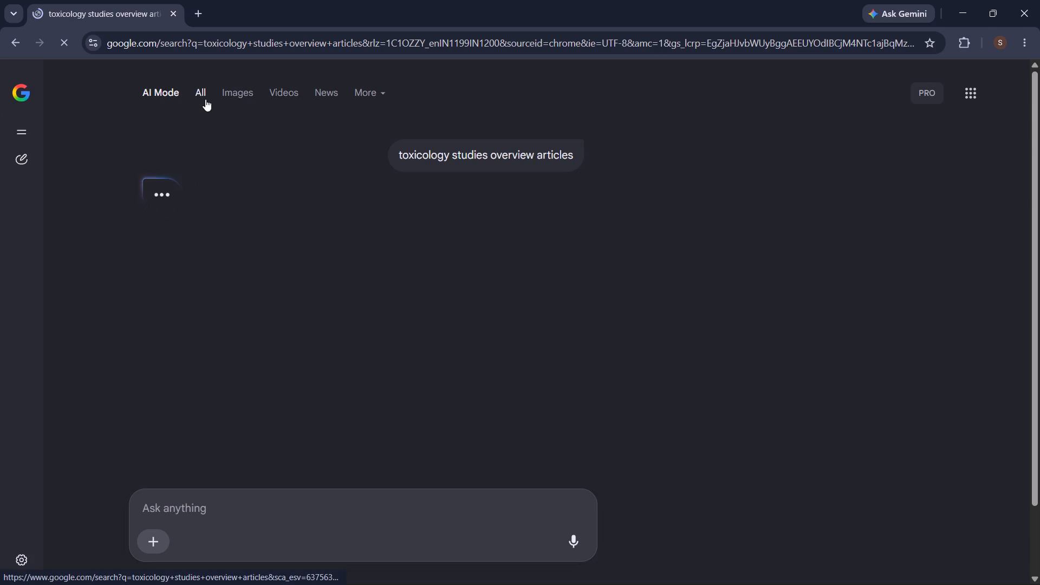
{"action": "left_click", "coordinate": [205, 99]}
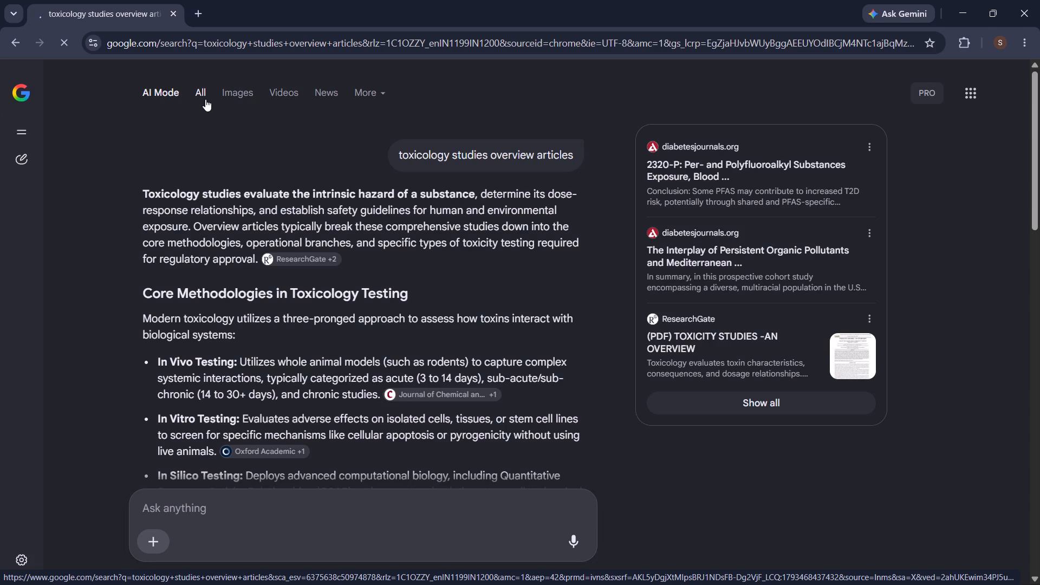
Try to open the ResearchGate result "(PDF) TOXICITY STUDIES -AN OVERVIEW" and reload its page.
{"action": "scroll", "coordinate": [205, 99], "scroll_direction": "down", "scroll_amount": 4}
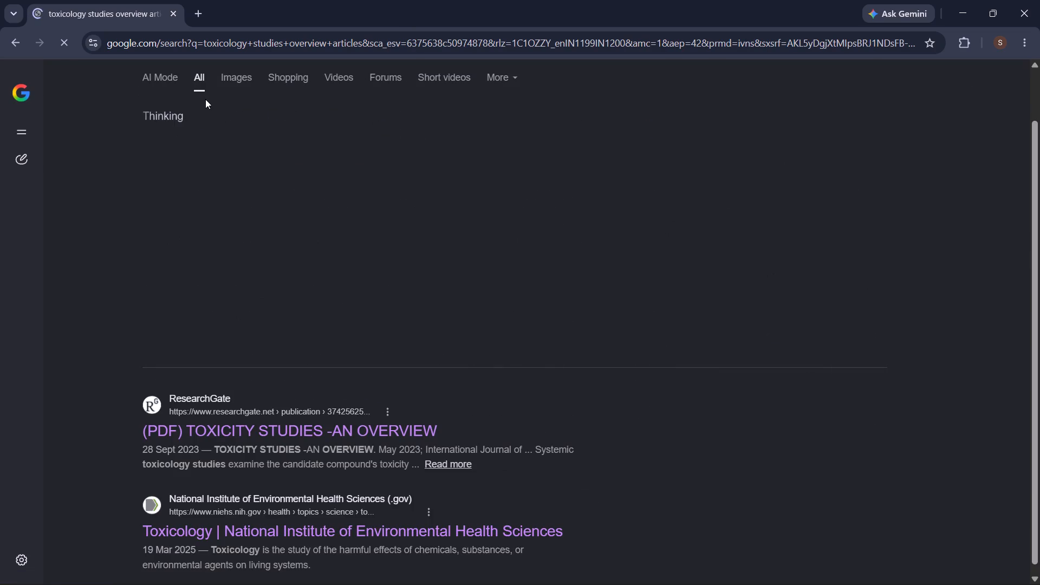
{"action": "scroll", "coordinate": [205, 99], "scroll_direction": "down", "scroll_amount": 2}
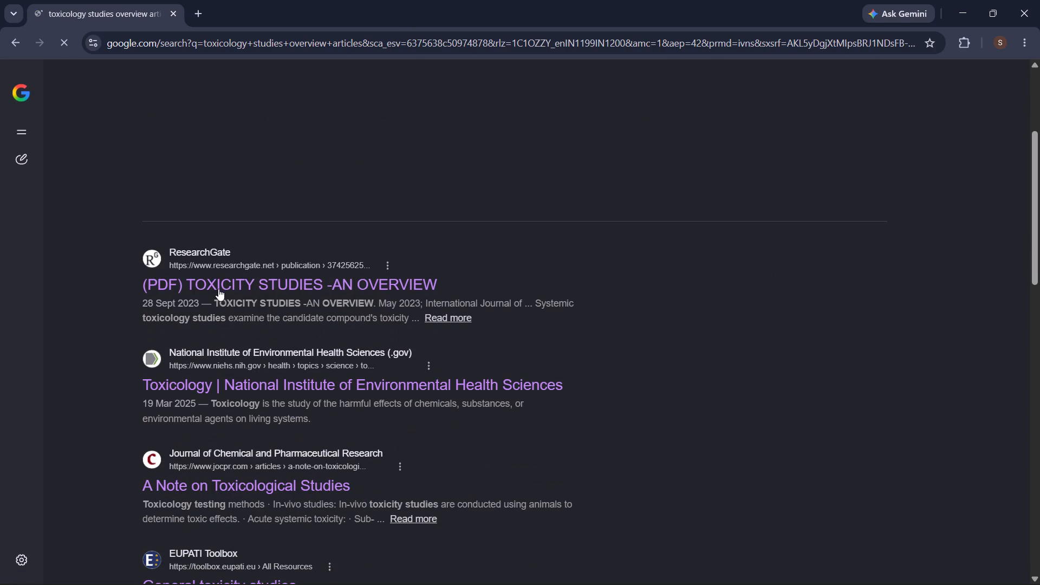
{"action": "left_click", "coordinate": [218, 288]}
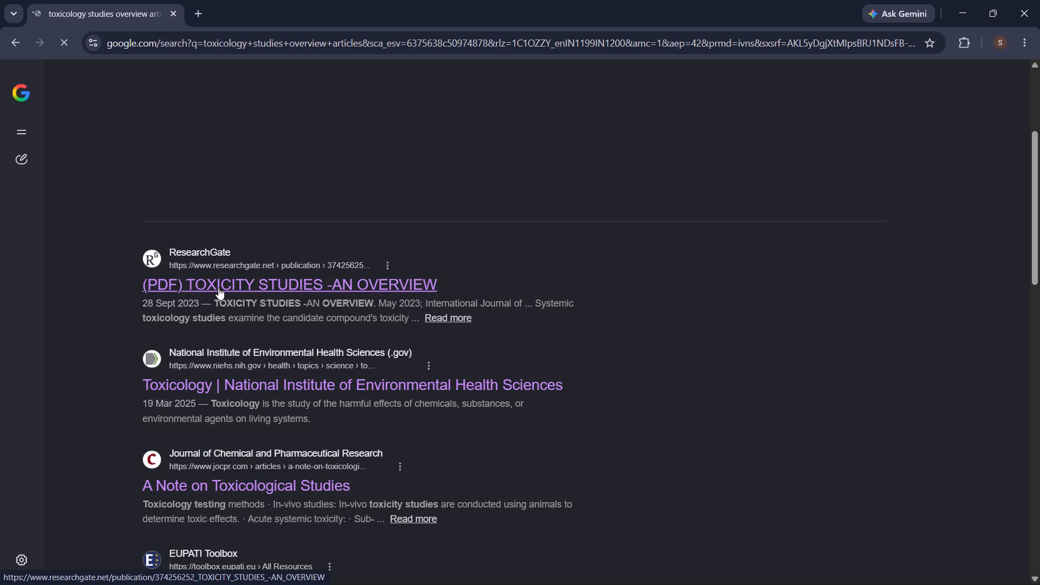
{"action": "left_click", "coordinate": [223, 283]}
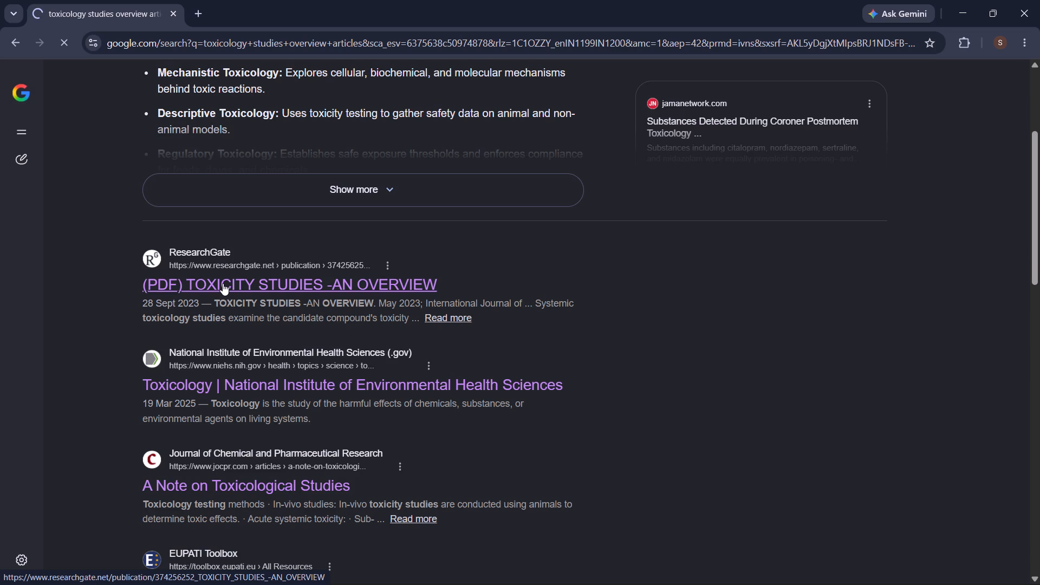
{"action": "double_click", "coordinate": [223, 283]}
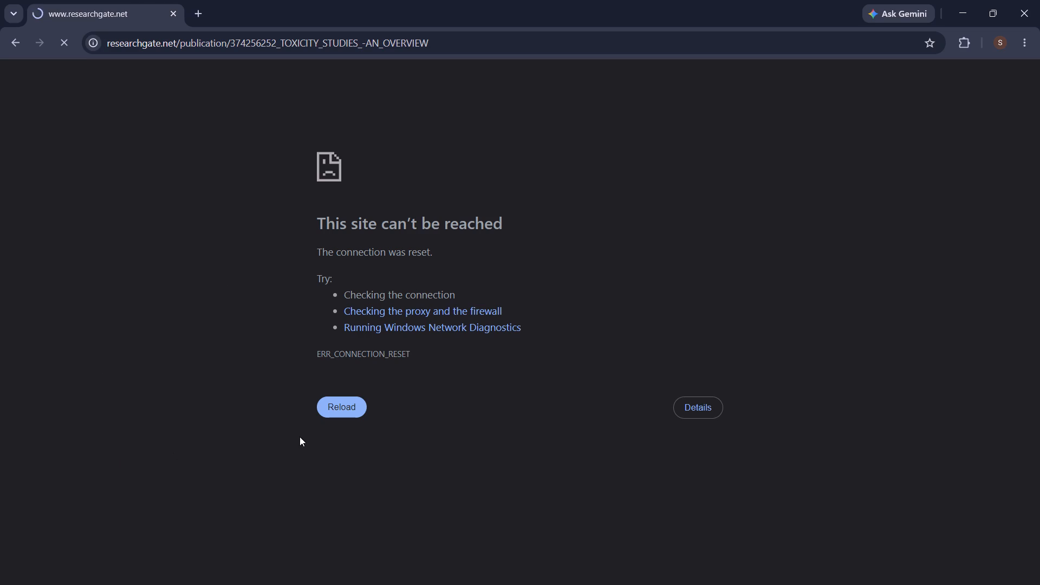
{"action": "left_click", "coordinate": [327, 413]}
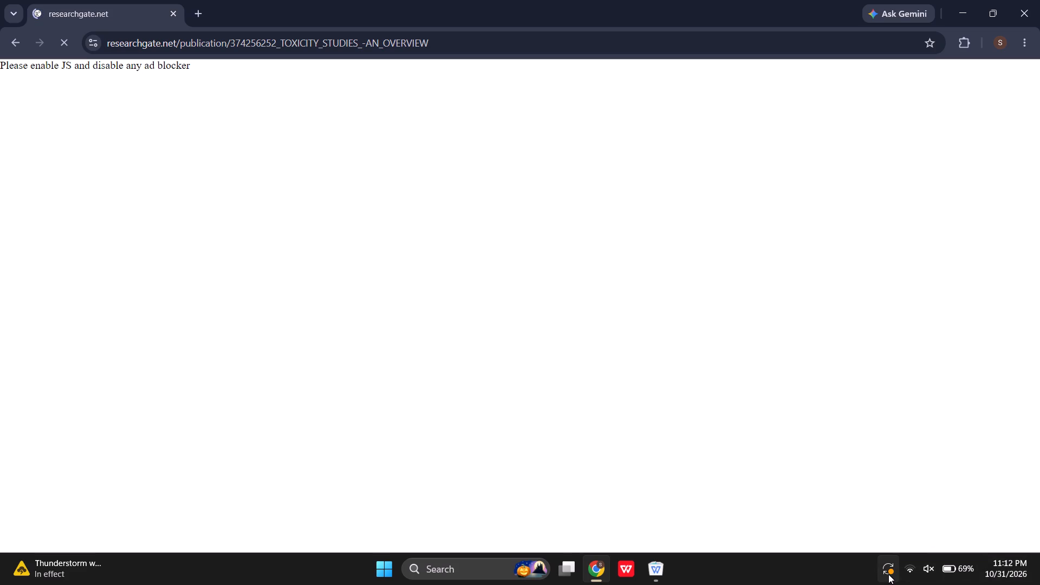
Turn the computer's Wi-Fi off and back on to restart the internet connection, and return to the browser.
{"action": "left_click", "coordinate": [908, 575]}
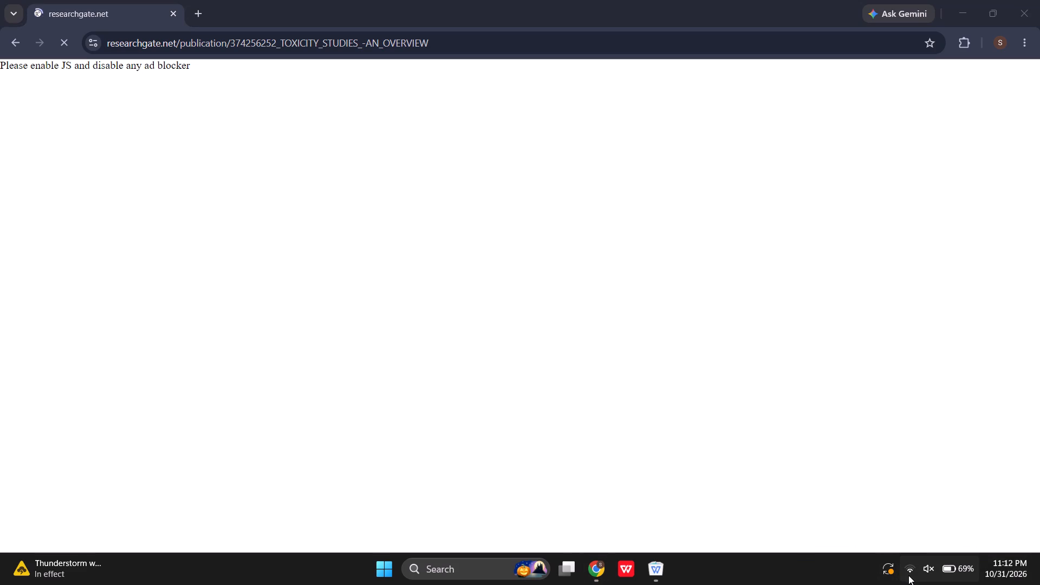
{"action": "left_click", "coordinate": [908, 575]}
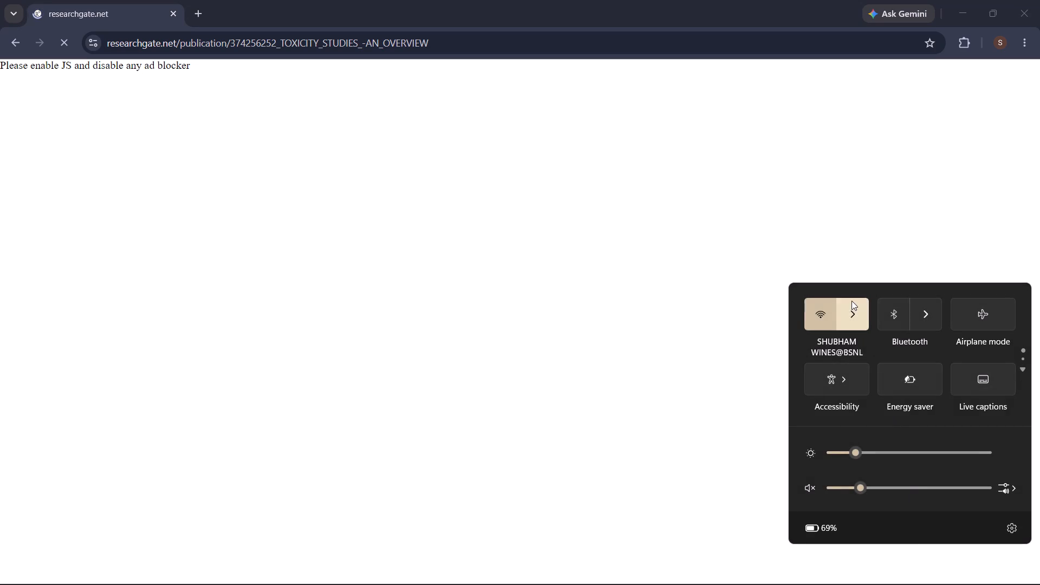
{"action": "left_click", "coordinate": [854, 309]}
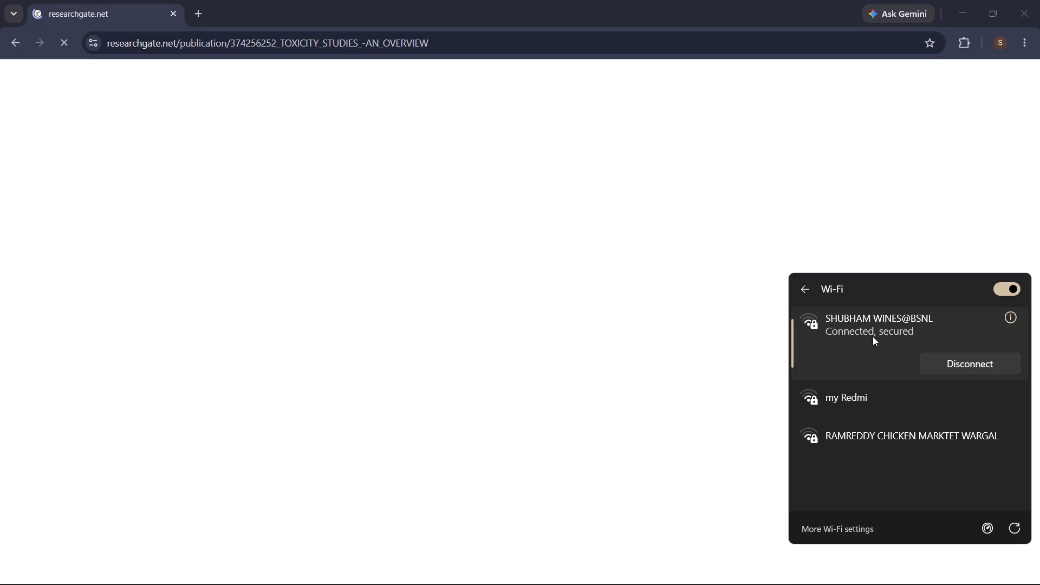
{"action": "left_click", "coordinate": [1017, 294]}
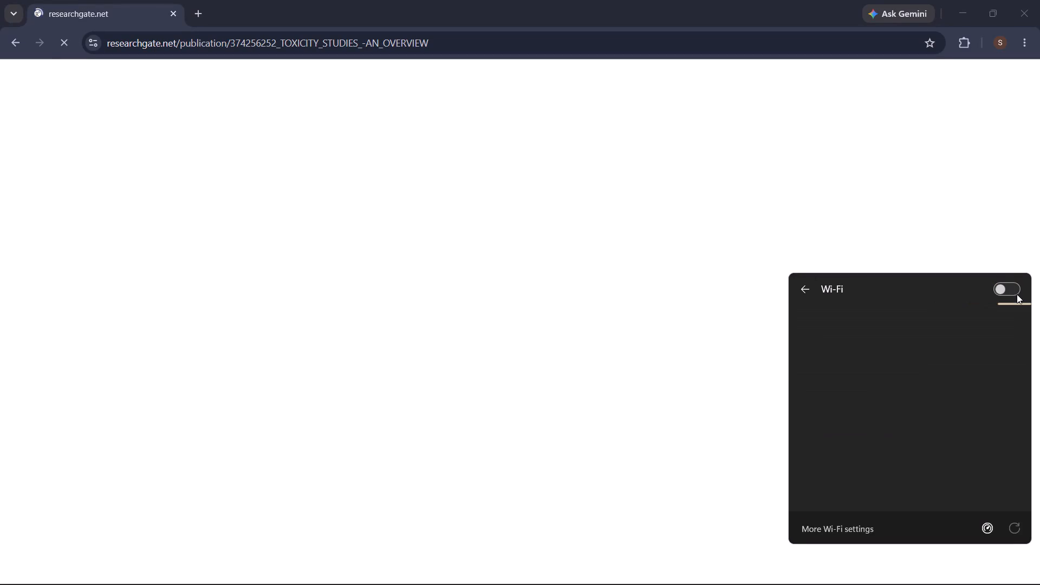
{"action": "left_click", "coordinate": [1017, 294]}
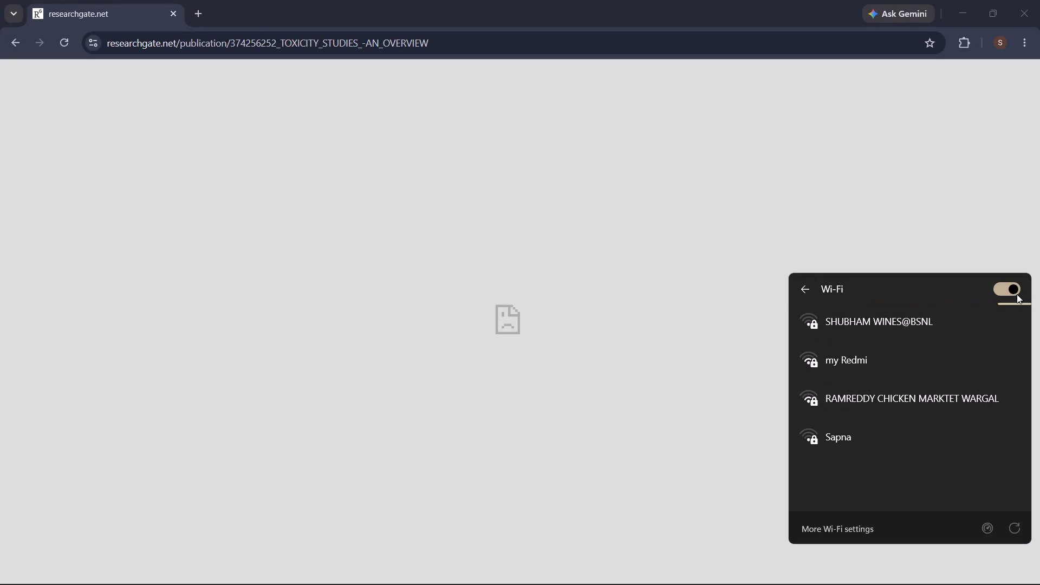
{"action": "scroll", "coordinate": [1017, 294], "scroll_direction": "up", "scroll_amount": 2}
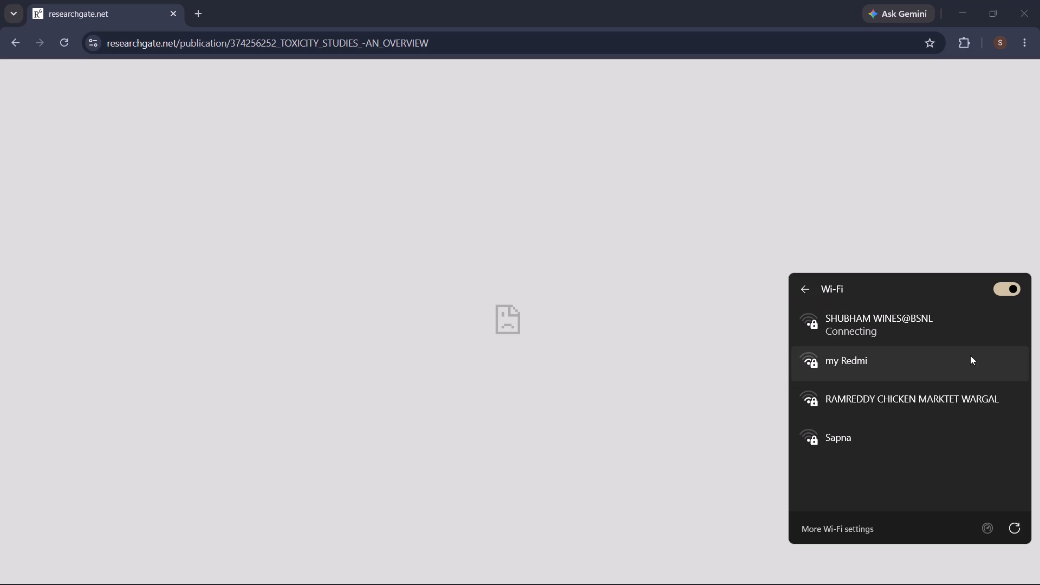
{"action": "left_click", "coordinate": [625, 463]}
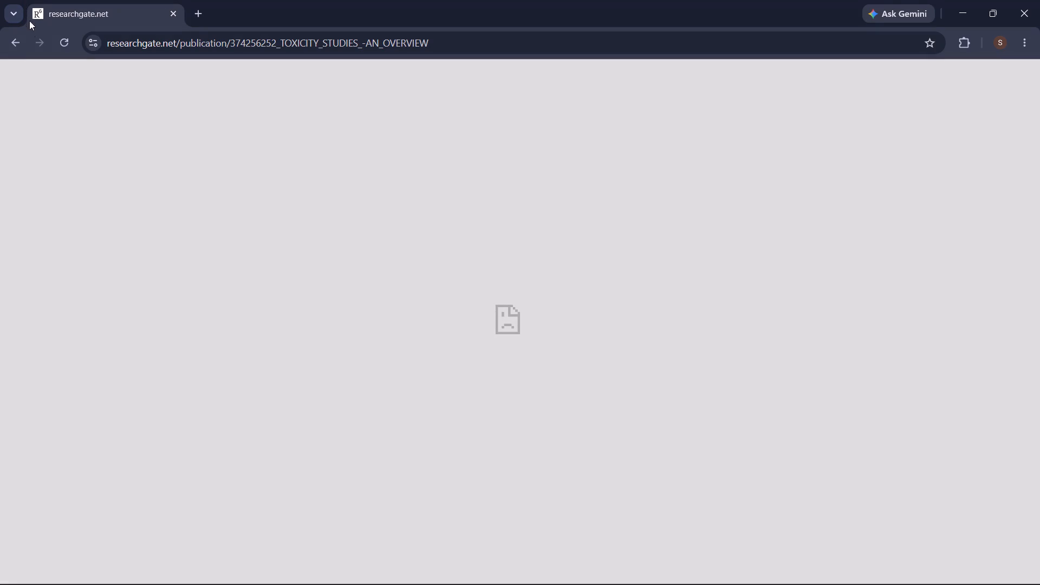
Go back to the Google results and open the EUPATI Toolbox result "General toxicity studies".
{"action": "left_click", "coordinate": [10, 38]}
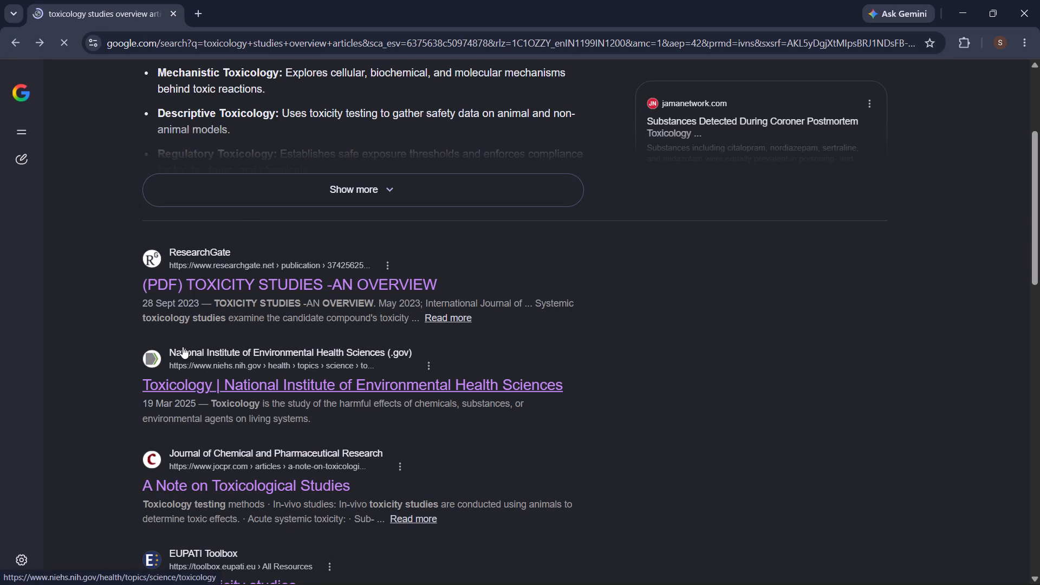
{"action": "scroll", "coordinate": [183, 347], "scroll_direction": "down", "scroll_amount": 2}
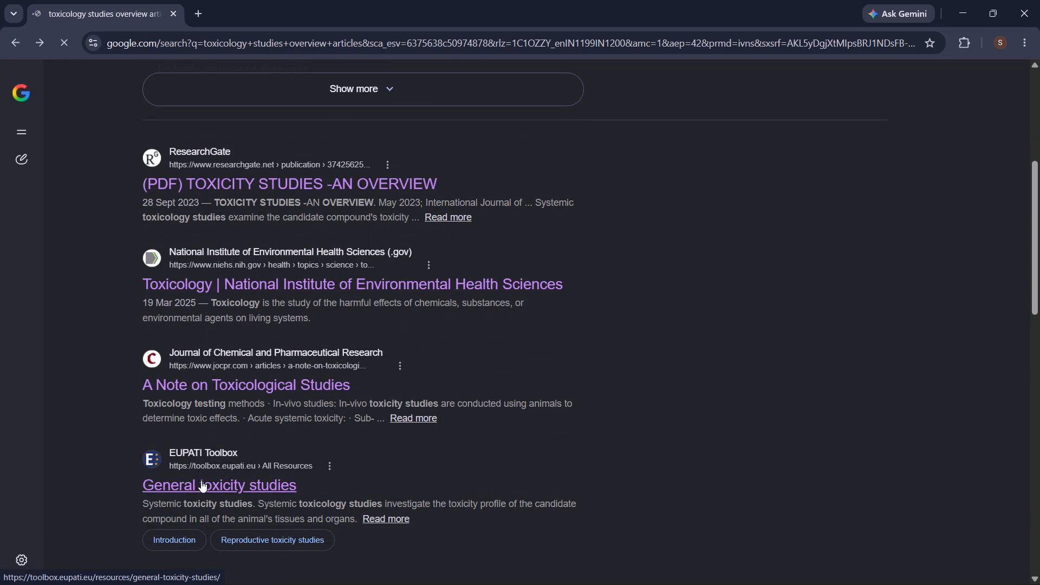
{"action": "left_click", "coordinate": [201, 483]}
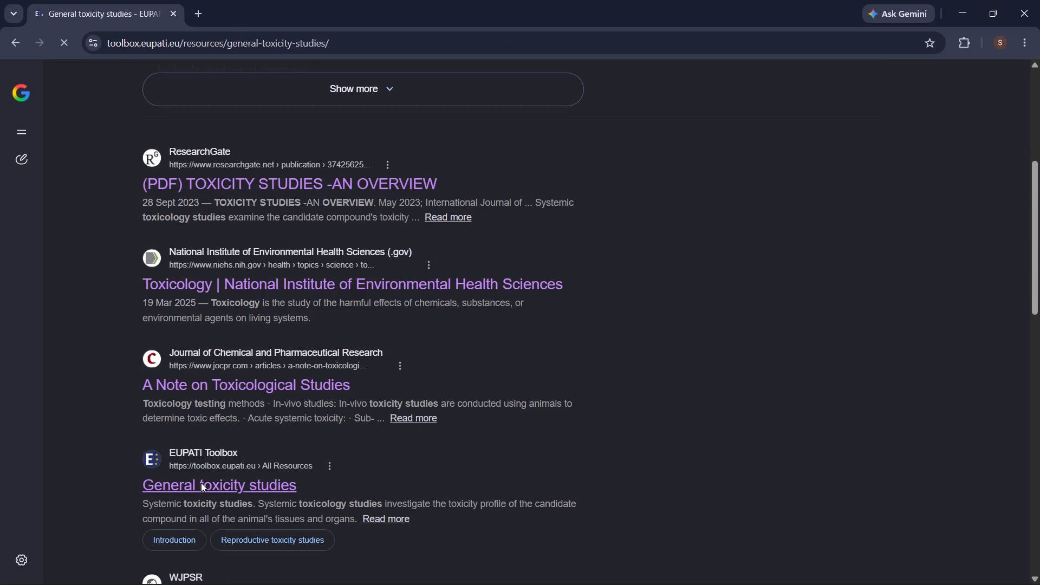
Read through the EUPATI Toolbox article "General toxicity studies" from the introduction to the end of the page.
{"action": "scroll", "coordinate": [202, 478], "scroll_direction": "down", "scroll_amount": 2}
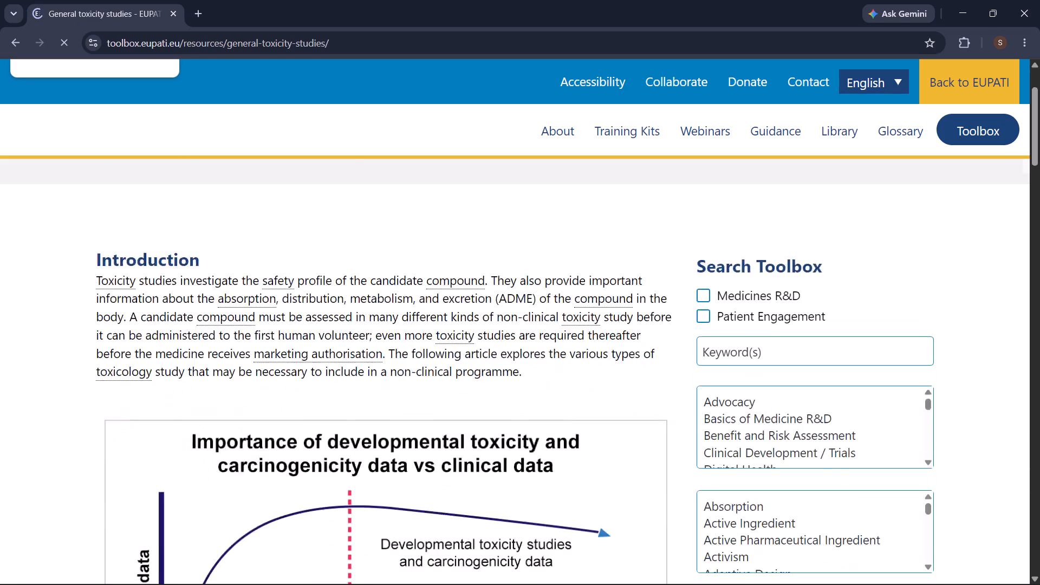
{"action": "scroll", "coordinate": [202, 478], "scroll_direction": "down", "scroll_amount": 5}
{"action": "scroll", "coordinate": [202, 478], "scroll_direction": "up", "scroll_amount": 1}
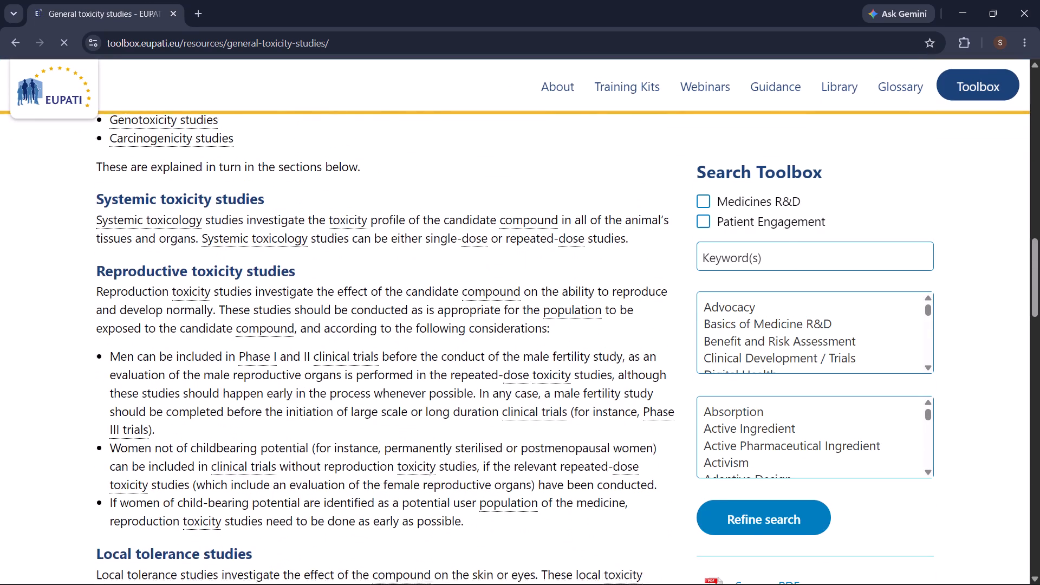
{"action": "scroll", "coordinate": [202, 478], "scroll_direction": "up", "scroll_amount": 1}
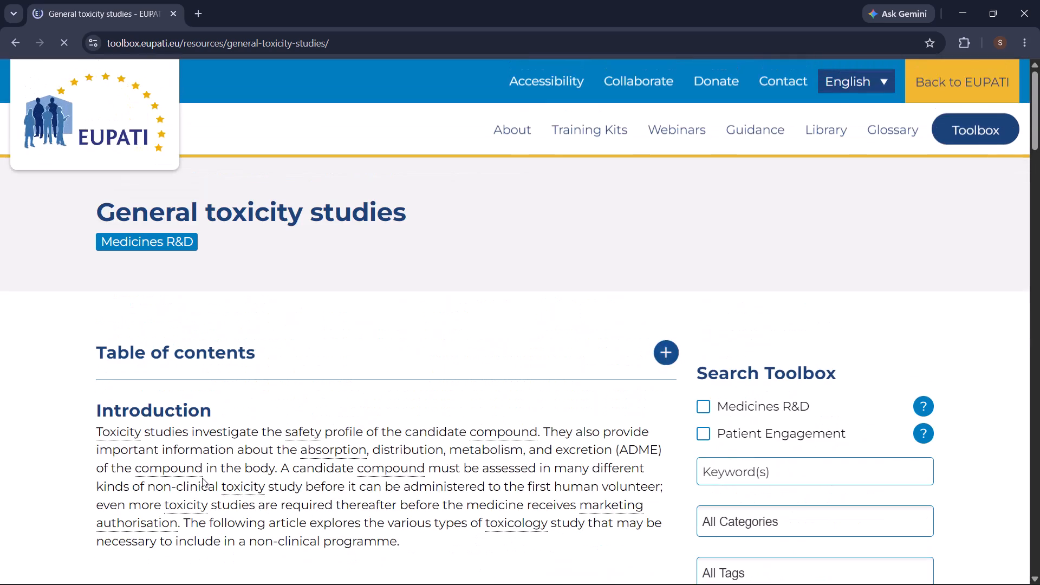
{"action": "scroll", "coordinate": [202, 478], "scroll_direction": "up", "scroll_amount": 1}
{"action": "scroll", "coordinate": [202, 478], "scroll_direction": "down", "scroll_amount": 2}
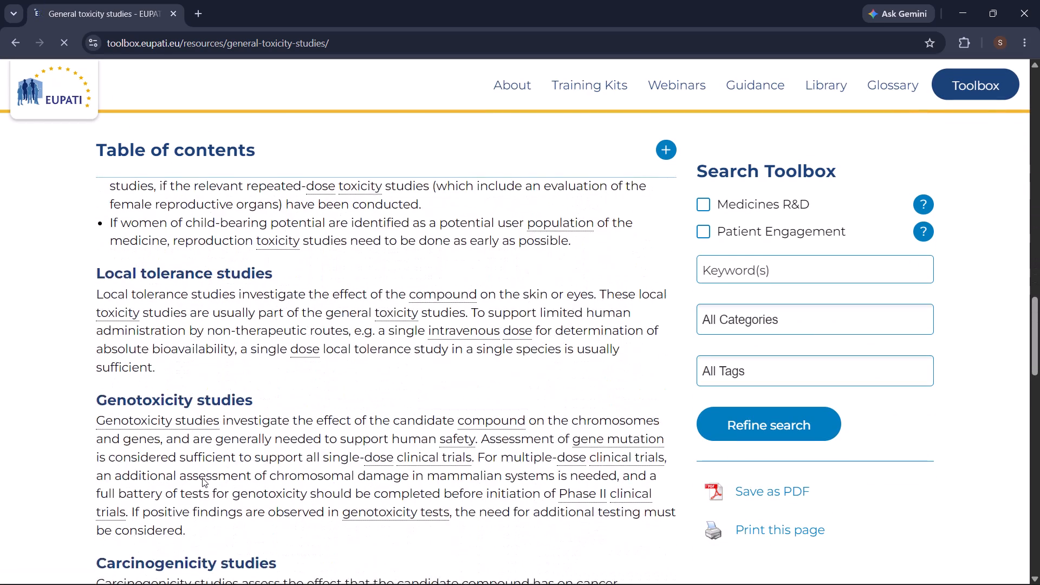
{"action": "scroll", "coordinate": [202, 478], "scroll_direction": "down", "scroll_amount": 5}
{"action": "scroll", "coordinate": [202, 478], "scroll_direction": "right", "scroll_amount": 1}
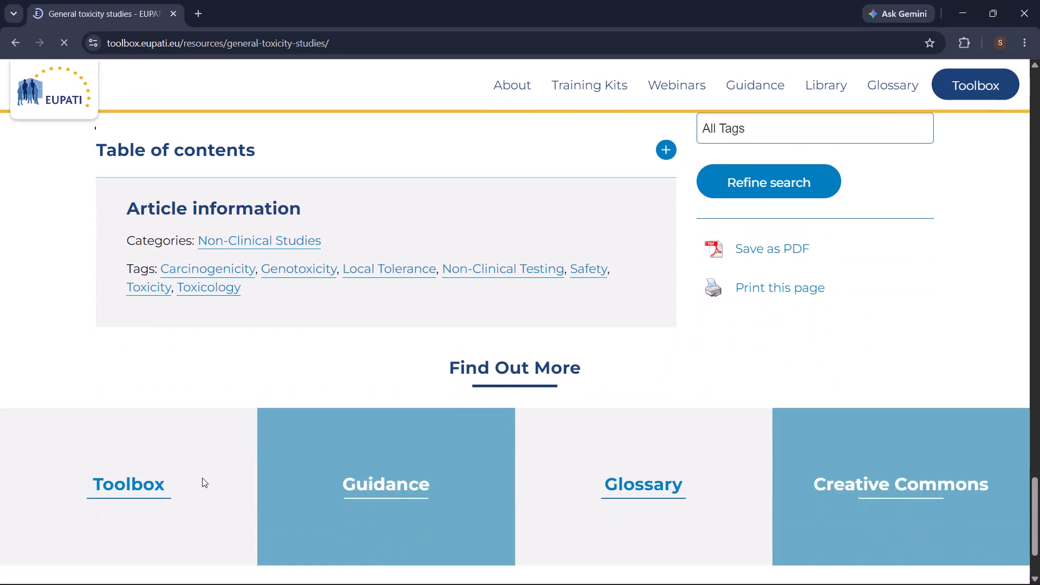
{"action": "scroll", "coordinate": [202, 478], "scroll_direction": "right", "scroll_amount": 1}
Go back over the article's developmental toxicity chart, Types of Toxicology Studies list and the sections explaining each study type.
{"action": "scroll", "coordinate": [202, 478], "scroll_direction": "up", "scroll_amount": 8}
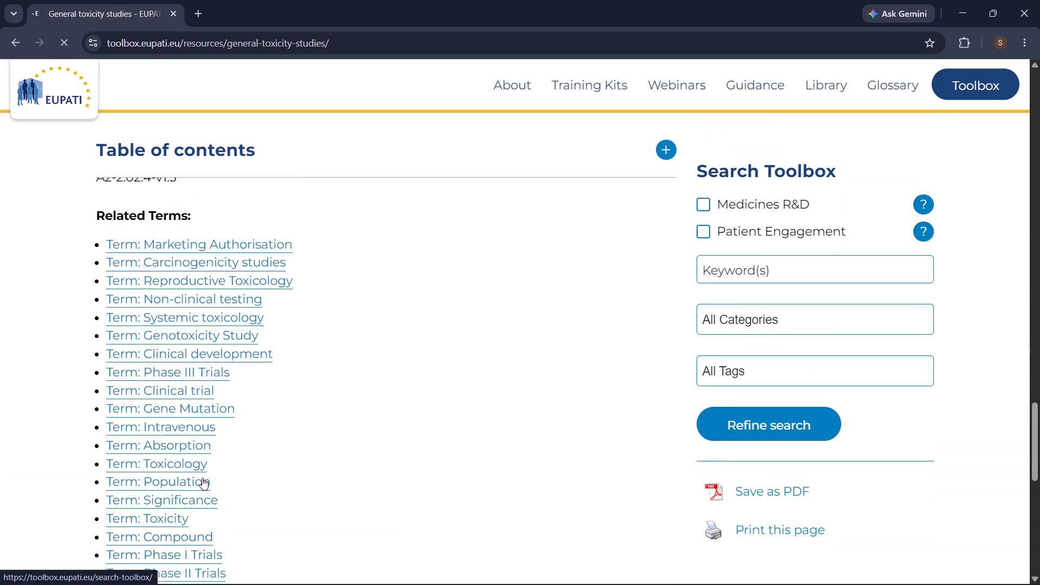
{"action": "scroll", "coordinate": [202, 478], "scroll_direction": "up", "scroll_amount": 9}
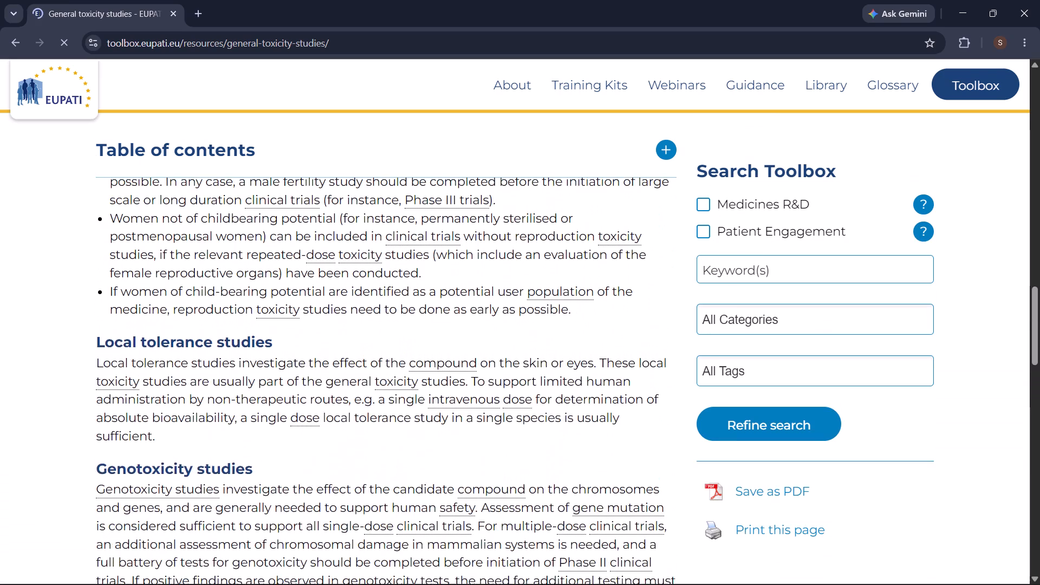
{"action": "scroll", "coordinate": [202, 478], "scroll_direction": "up", "scroll_amount": 5}
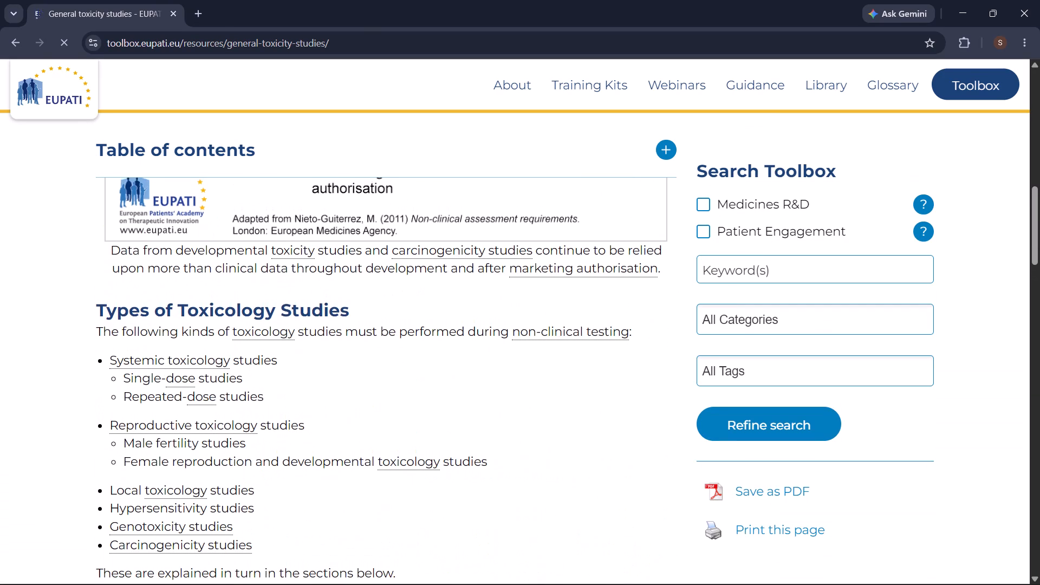
{"action": "scroll", "coordinate": [202, 478], "scroll_direction": "up", "scroll_amount": 2}
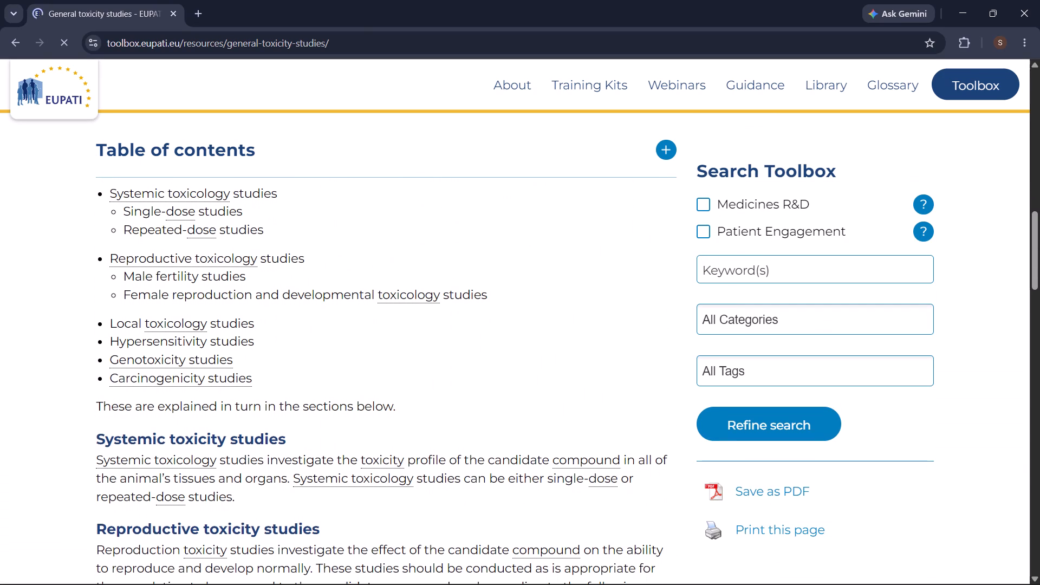
{"action": "scroll", "coordinate": [202, 478], "scroll_direction": "up", "scroll_amount": 4}
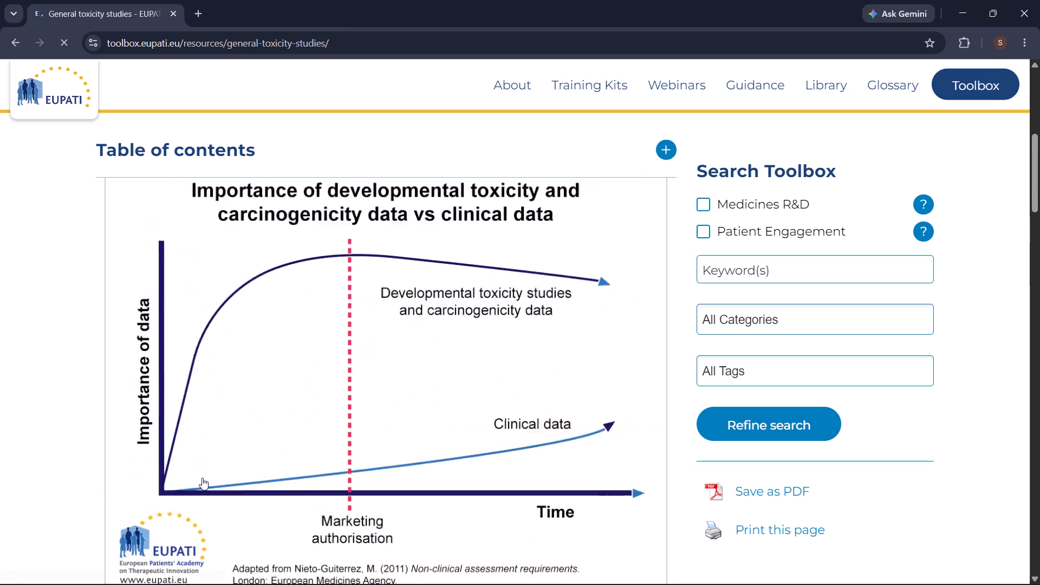
{"action": "scroll", "coordinate": [202, 478], "scroll_direction": "up", "scroll_amount": 9}
{"action": "scroll", "coordinate": [202, 478], "scroll_direction": "down", "scroll_amount": 7}
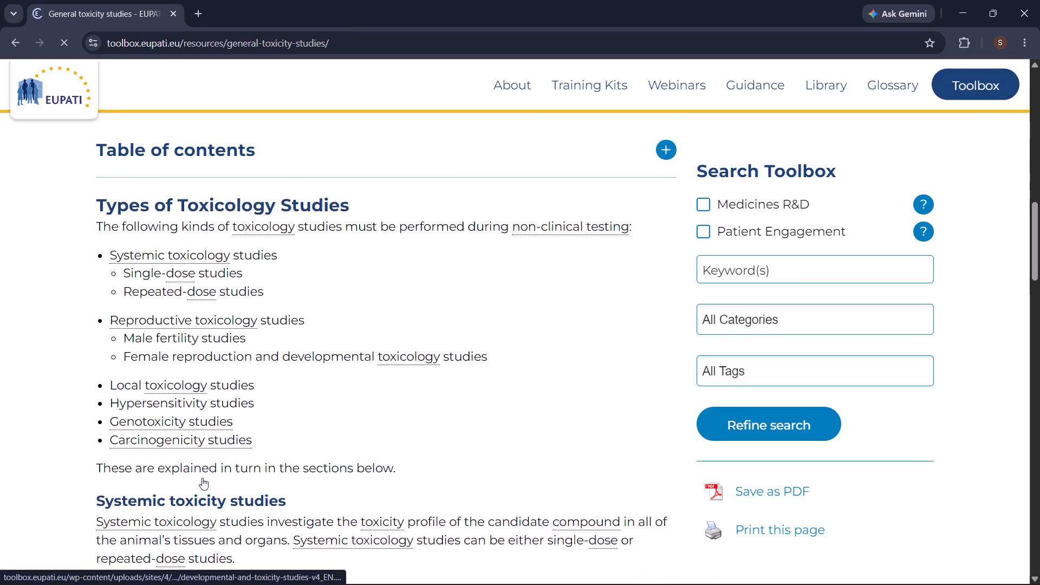
{"action": "scroll", "coordinate": [202, 478], "scroll_direction": "down", "scroll_amount": 3}
{"action": "scroll", "coordinate": [202, 478], "scroll_direction": "up", "scroll_amount": 6}
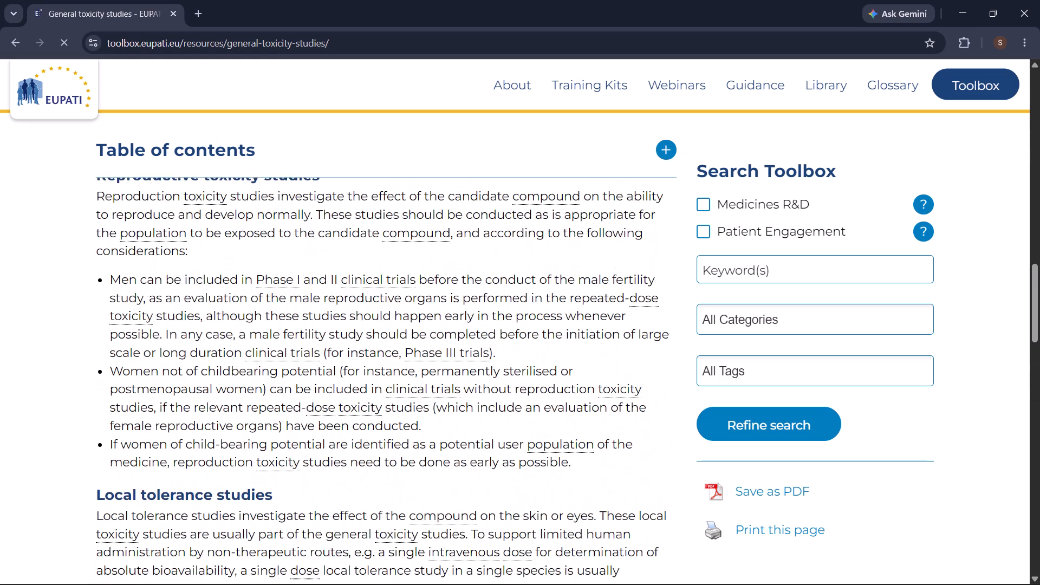
{"action": "scroll", "coordinate": [202, 478], "scroll_direction": "up", "scroll_amount": 5}
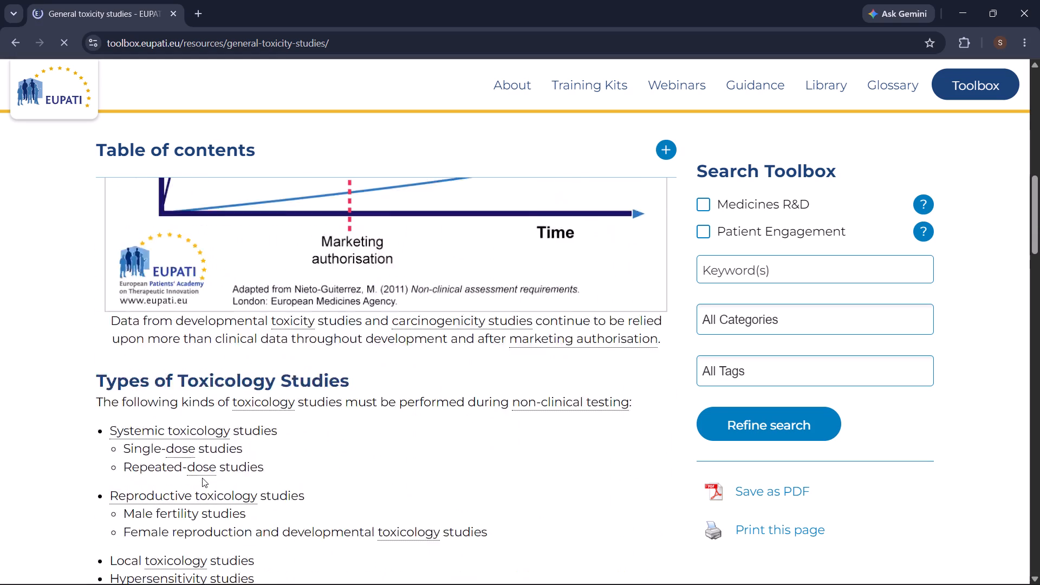
{"action": "scroll", "coordinate": [202, 478], "scroll_direction": "up", "scroll_amount": 5}
{"action": "scroll", "coordinate": [202, 478], "scroll_direction": "down", "scroll_amount": 8}
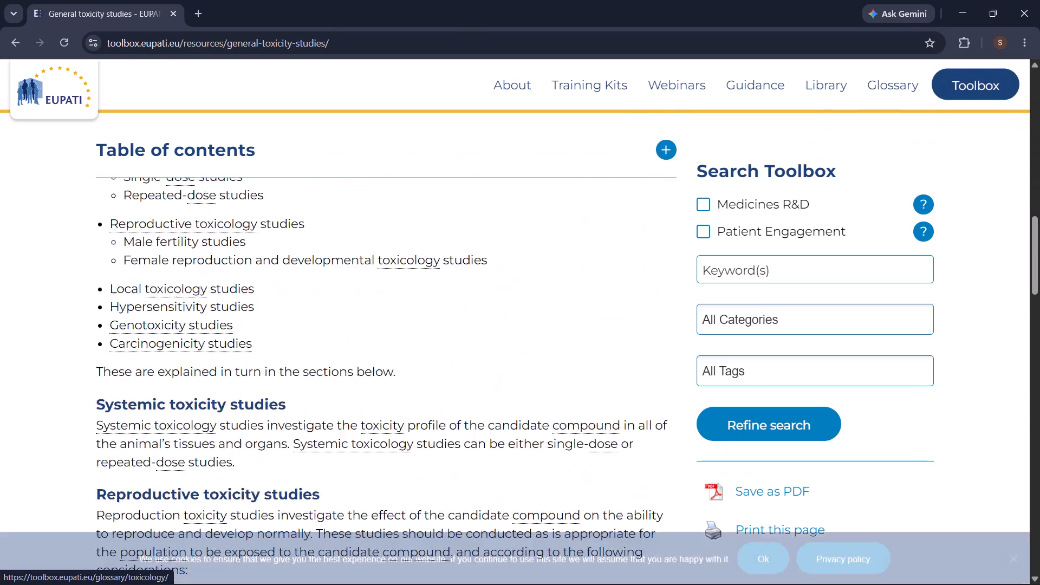
{"action": "scroll", "coordinate": [203, 476], "scroll_direction": "down", "scroll_amount": 7}
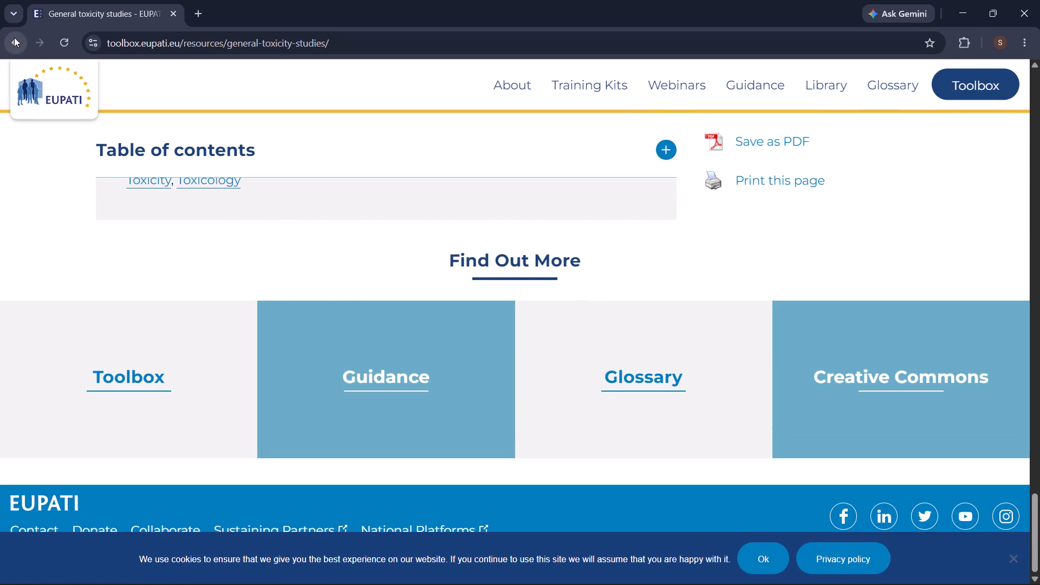
Return to the Google results and open "A Note on Toxicological Studies" from the Journal of Chemical and Pharmaceutical Research.
{"action": "left_click", "coordinate": [14, 37]}
{"action": "scroll", "coordinate": [14, 37], "scroll_direction": "up", "scroll_amount": 4}
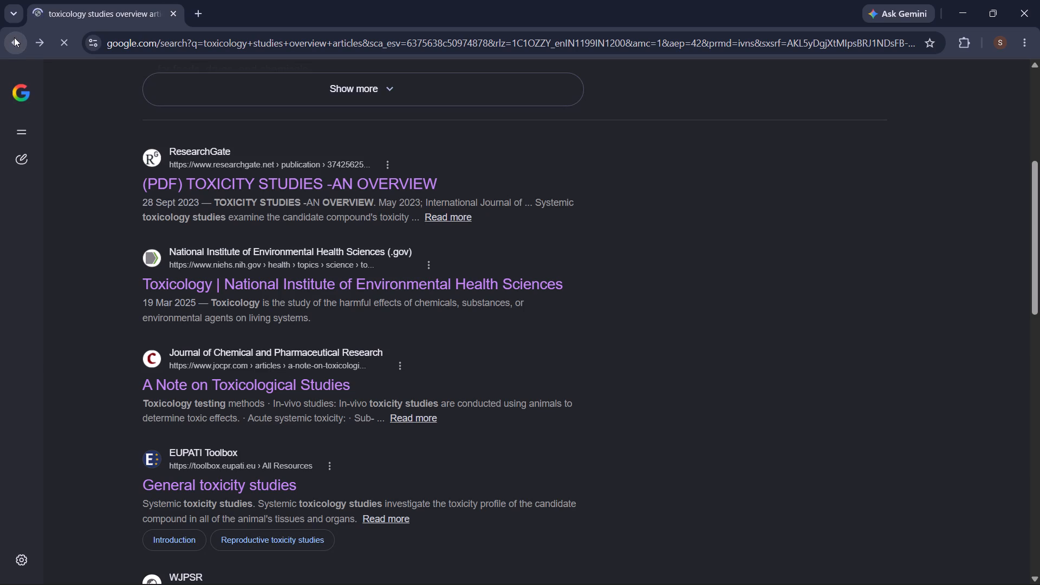
{"action": "left_click", "coordinate": [198, 380]}
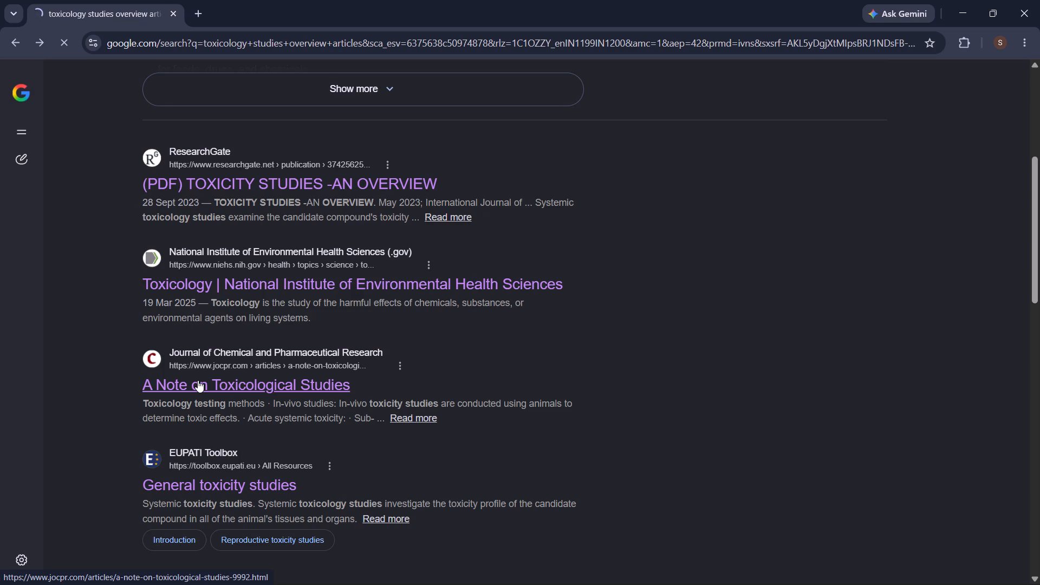
{"action": "left_click", "coordinate": [198, 380]}
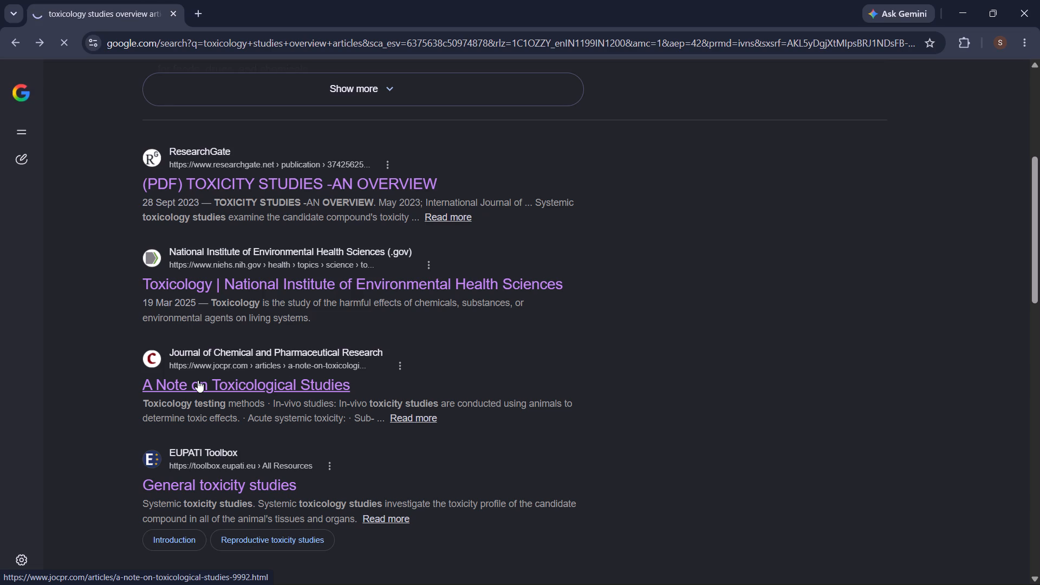
{"action": "double_click", "coordinate": [198, 381]}
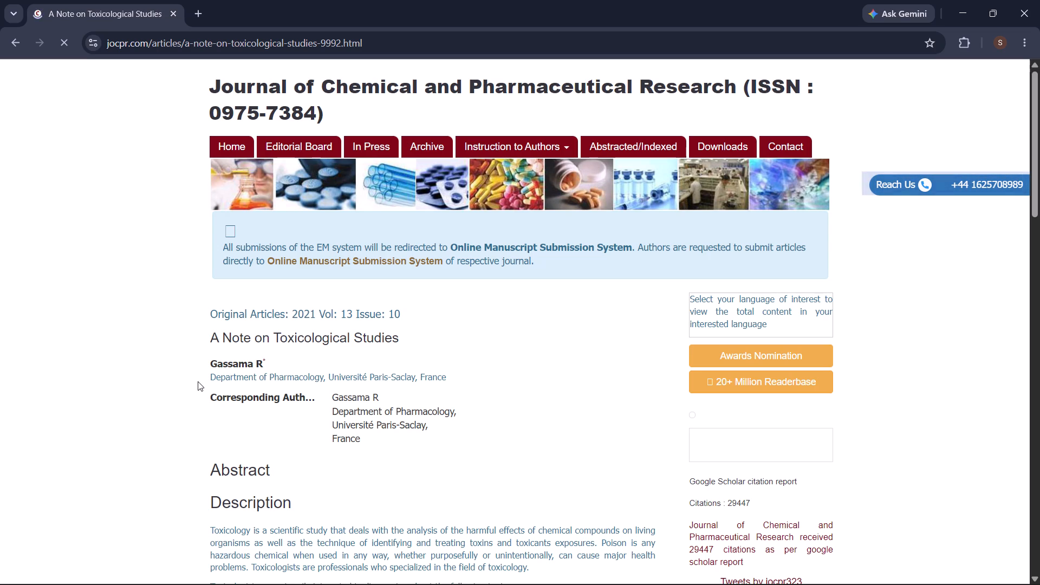
Copy the Description passage from "Toxicologists are primarily interested in discovering" through the paragraph on the major aim of toxicology research.
{"action": "scroll", "coordinate": [198, 381], "scroll_direction": "down", "scroll_amount": 1}
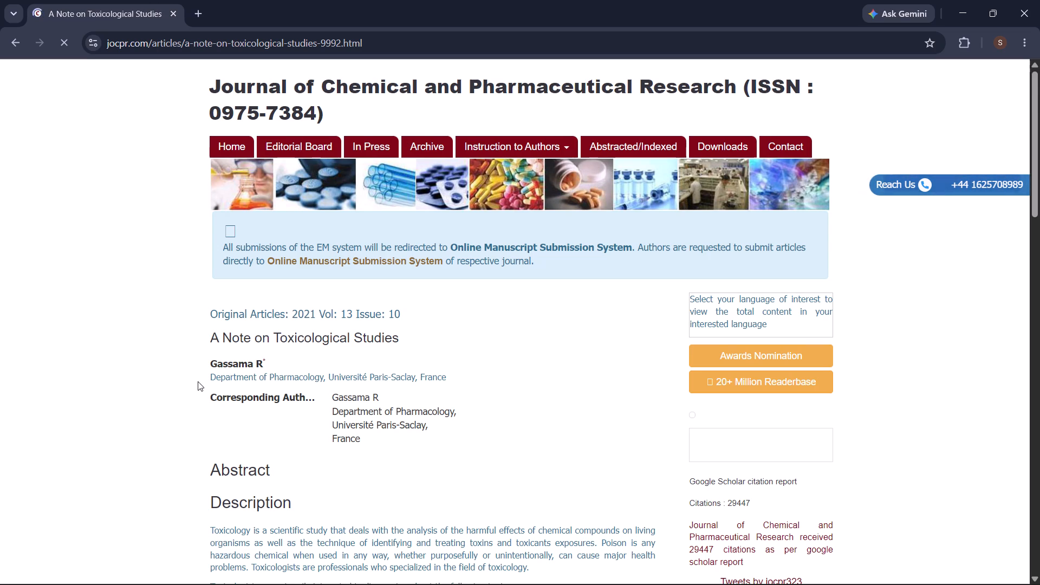
{"action": "scroll", "coordinate": [198, 381], "scroll_direction": "down", "scroll_amount": 1}
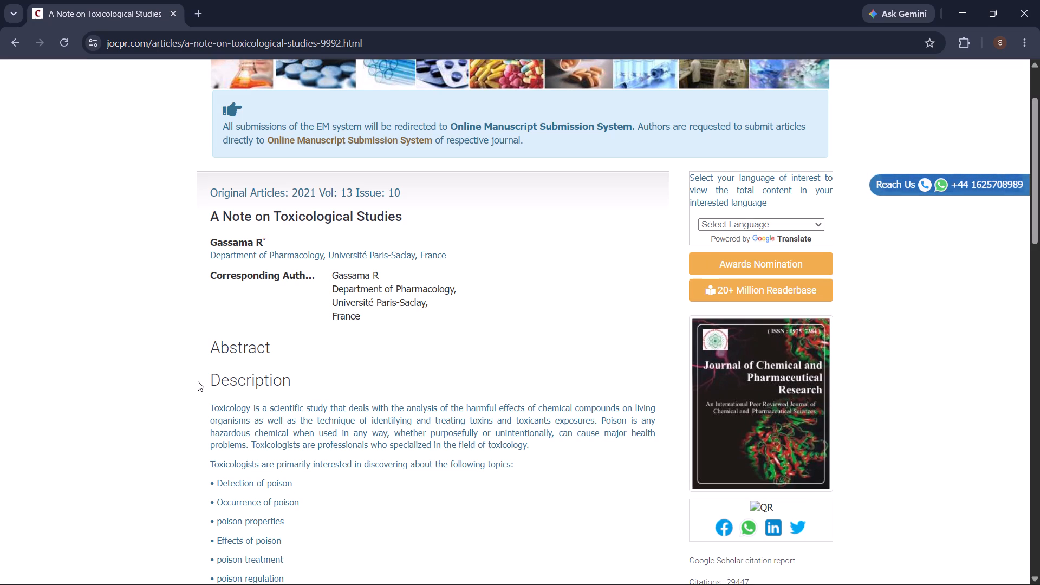
{"action": "scroll", "coordinate": [198, 381], "scroll_direction": "down", "scroll_amount": 1}
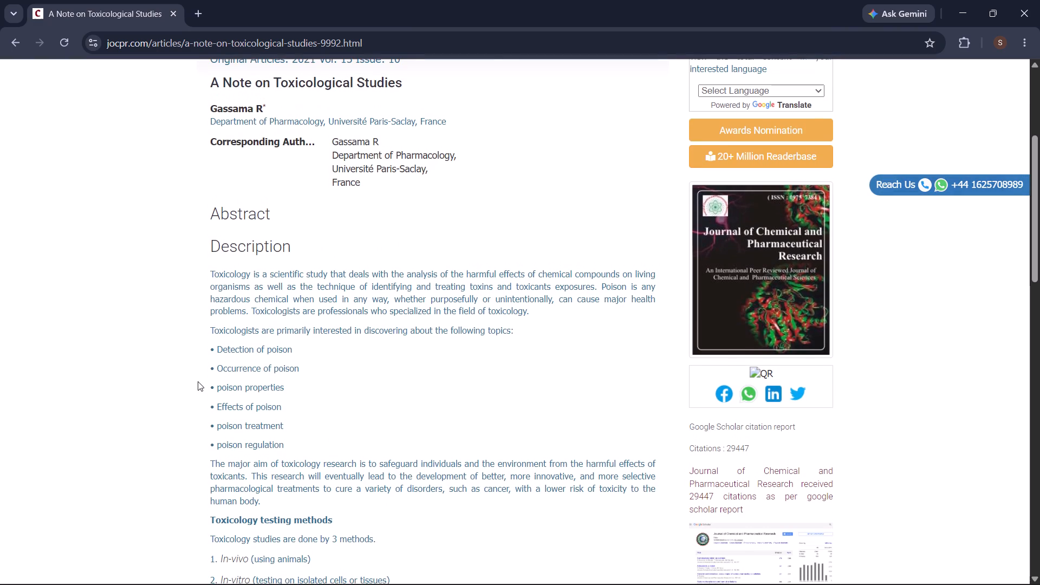
{"action": "scroll", "coordinate": [198, 381], "scroll_direction": "down", "scroll_amount": 2}
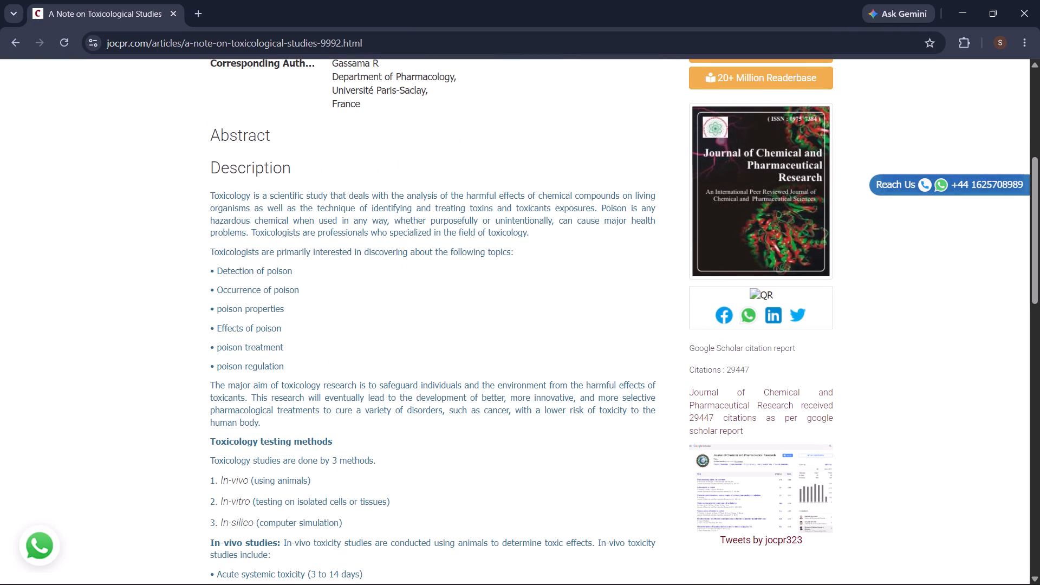
{"action": "left_click_drag", "start_coordinate": [209, 247], "coordinate": [250, 301]}
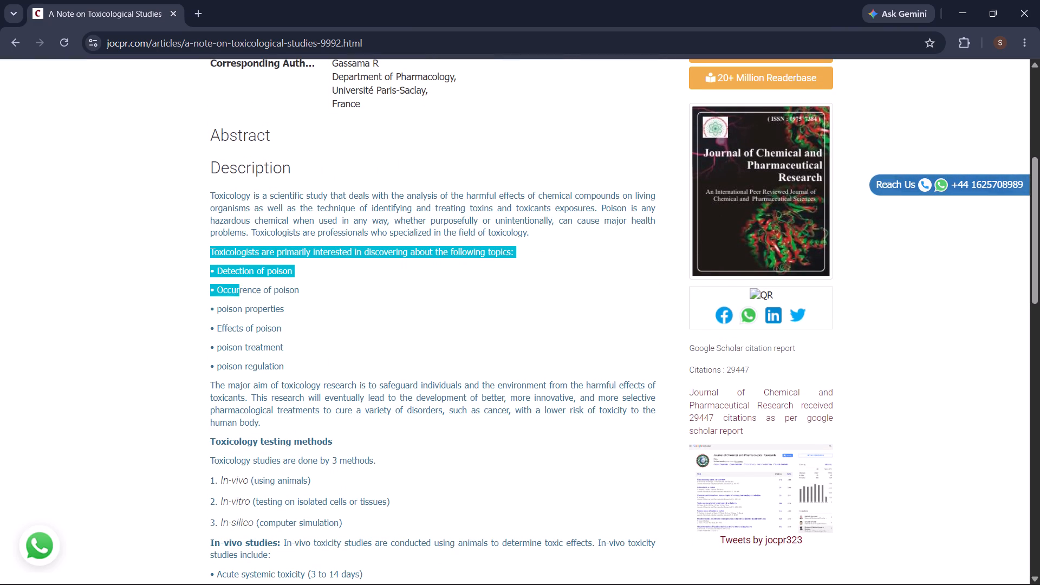
{"action": "left_click_drag", "start_coordinate": [250, 301], "coordinate": [326, 422]}
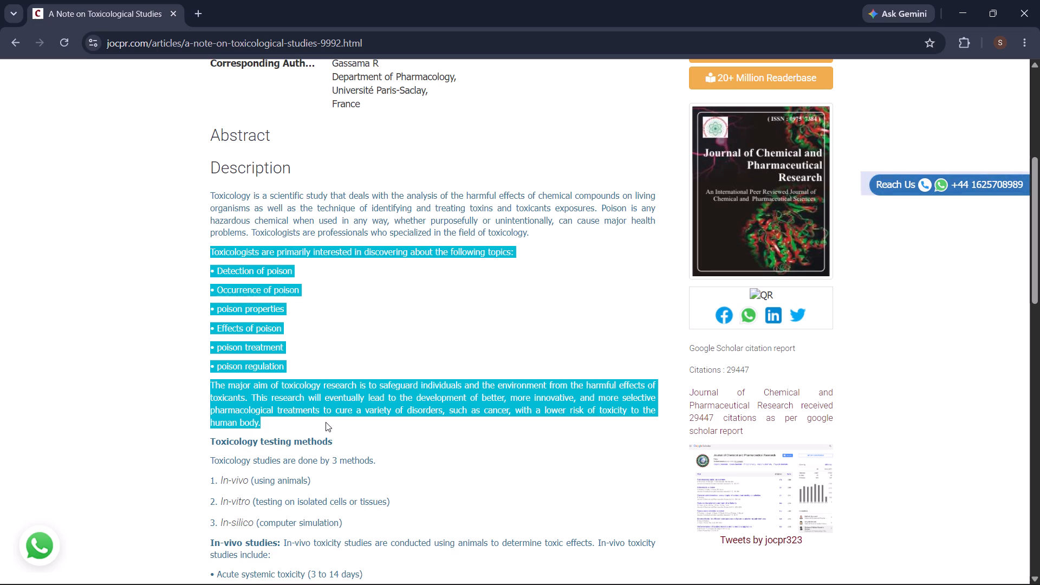
{"action": "left_click", "coordinate": [326, 422], "text": "ctrl"}
{"action": "key", "text": "ctrl+c"}
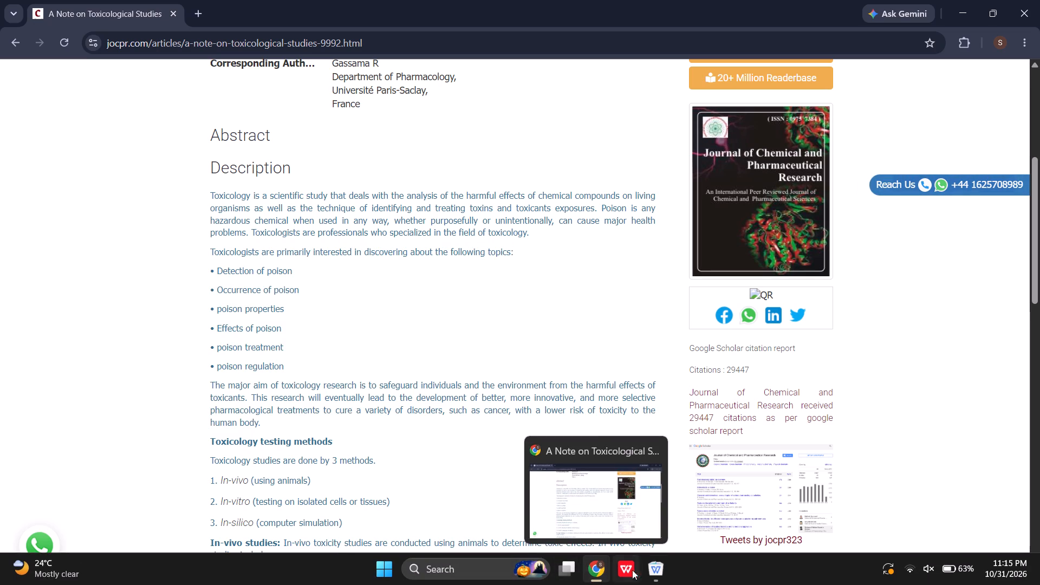
Switch to File Explorer and open the recent TOXICITY_STUDIES1 document stored in the personal Documents folder.
{"action": "left_click", "coordinate": [379, 575]}
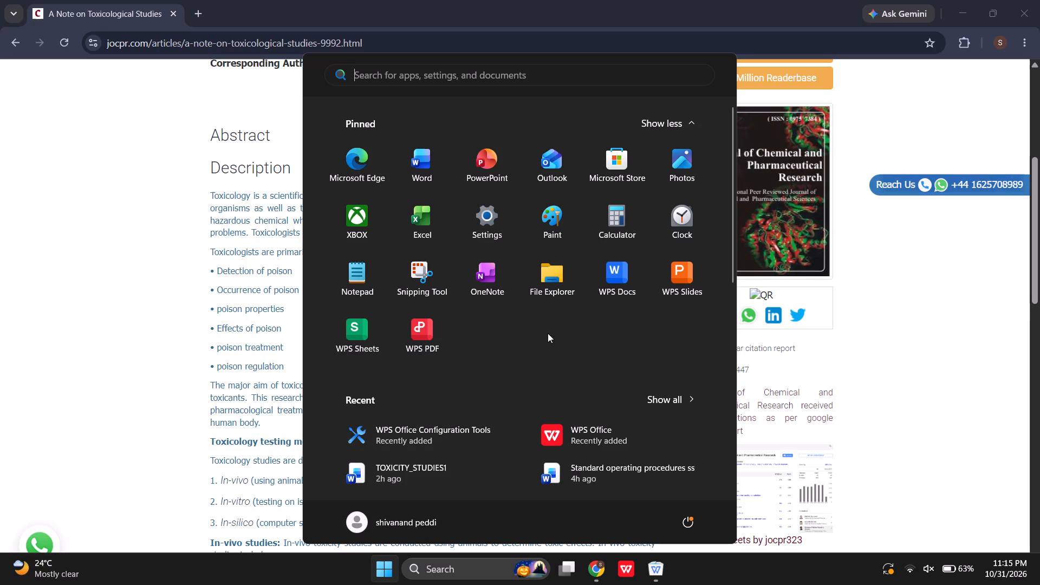
{"action": "left_click", "coordinate": [549, 275]}
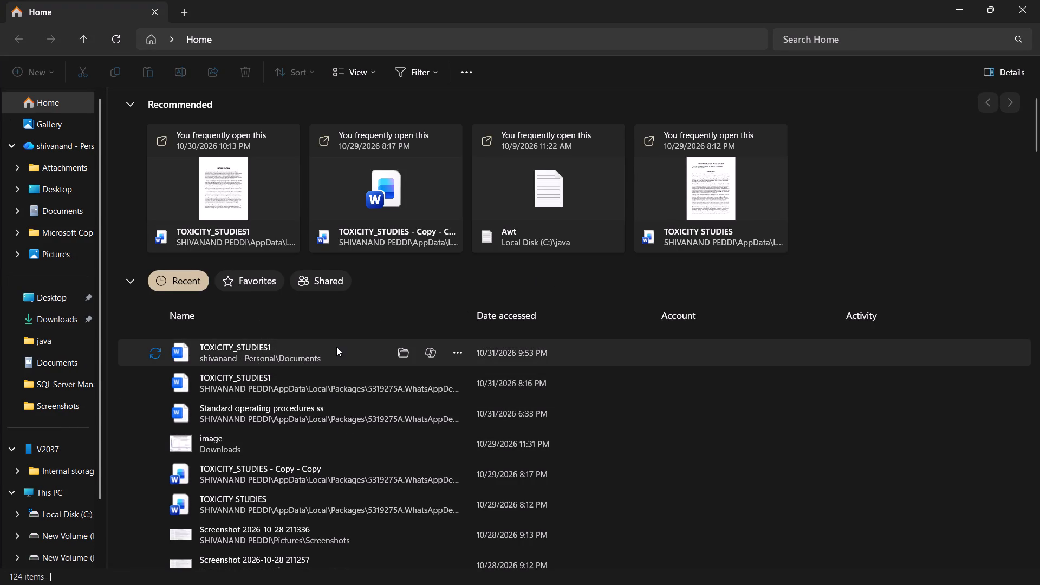
{"action": "left_click", "coordinate": [336, 346]}
{"action": "scroll", "coordinate": [321, 506], "scroll_direction": "down", "scroll_amount": 1}
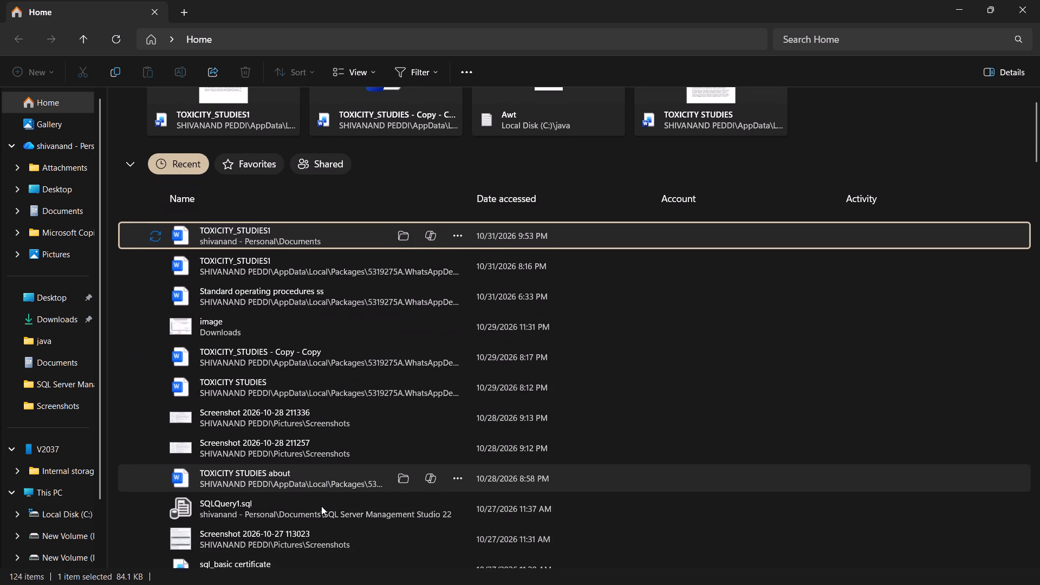
{"action": "scroll", "coordinate": [321, 506], "scroll_direction": "down", "scroll_amount": 1}
{"action": "scroll", "coordinate": [321, 506], "scroll_direction": "up", "scroll_amount": 4}
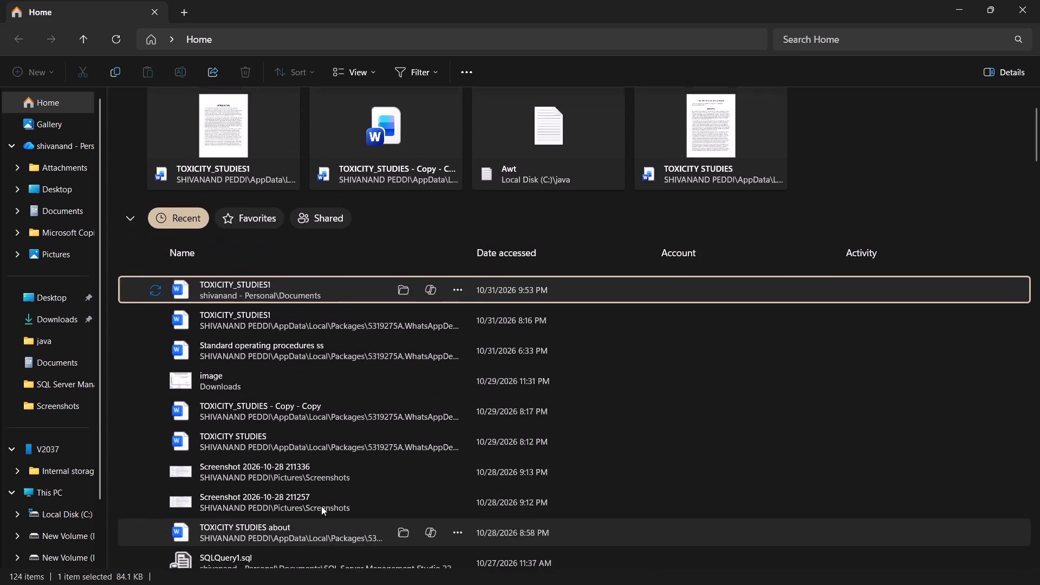
{"action": "scroll", "coordinate": [321, 506], "scroll_direction": "up", "scroll_amount": 2}
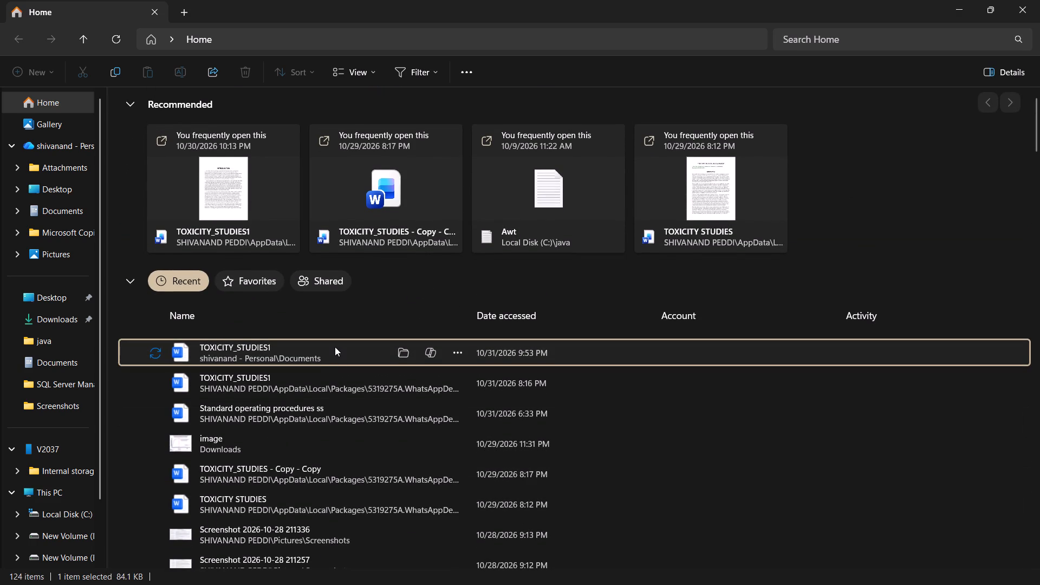
{"action": "left_click", "coordinate": [335, 347]}
{"action": "double_click", "coordinate": [335, 347]}
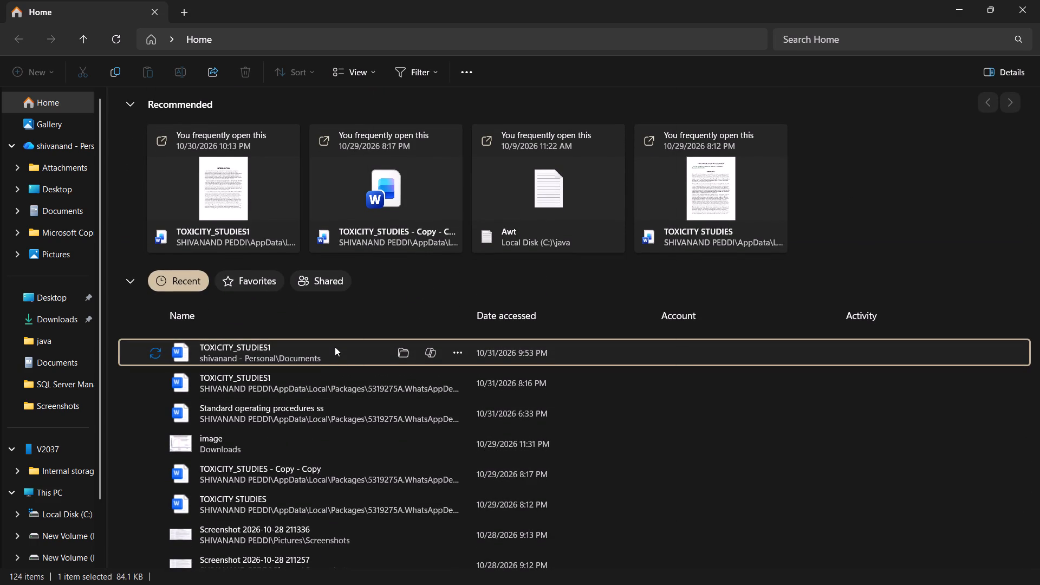
{"action": "left_click", "coordinate": [335, 347]}
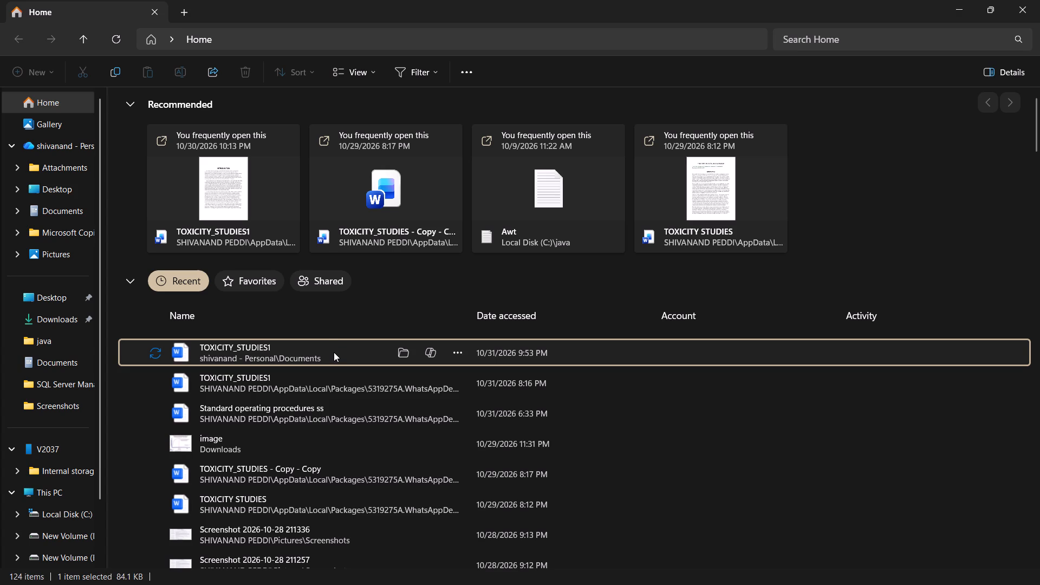
{"action": "double_click", "coordinate": [334, 352]}
{"action": "left_click", "coordinate": [334, 352]}
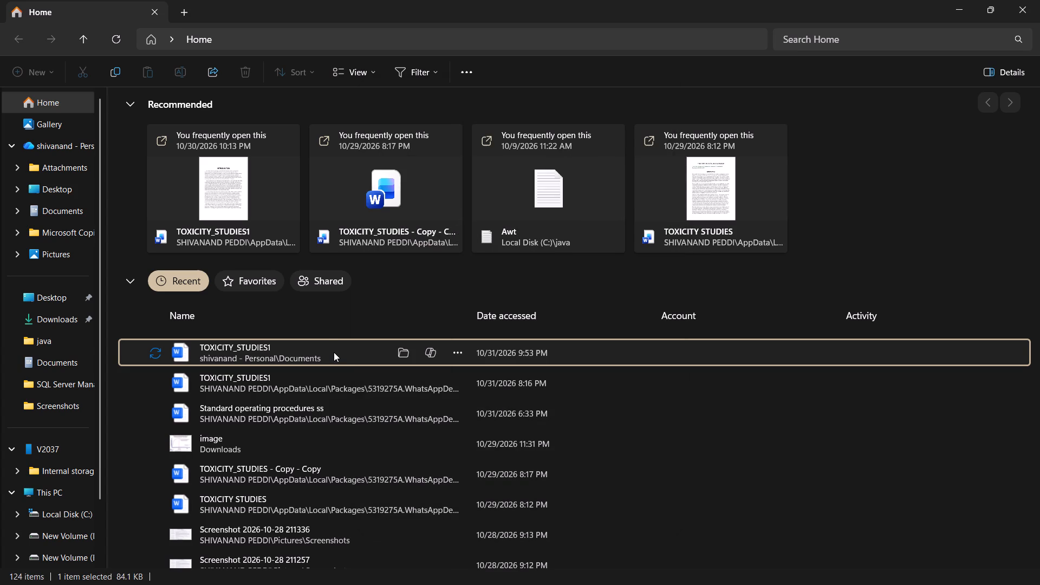
{"action": "double_click", "coordinate": [334, 352]}
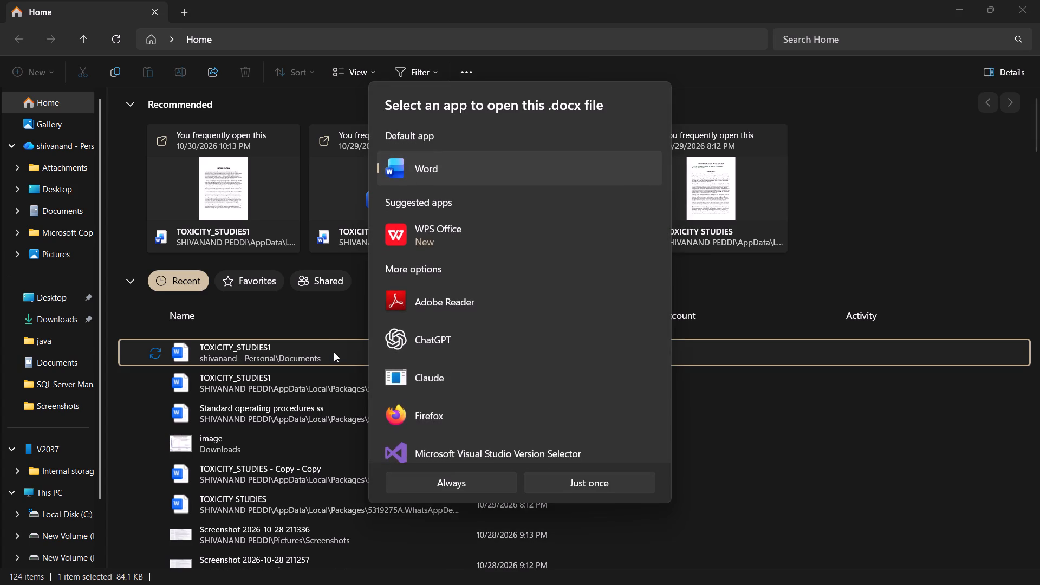
Choose Word as the app that always opens .docx files and open the document with it.
{"action": "left_click", "coordinate": [466, 162]}
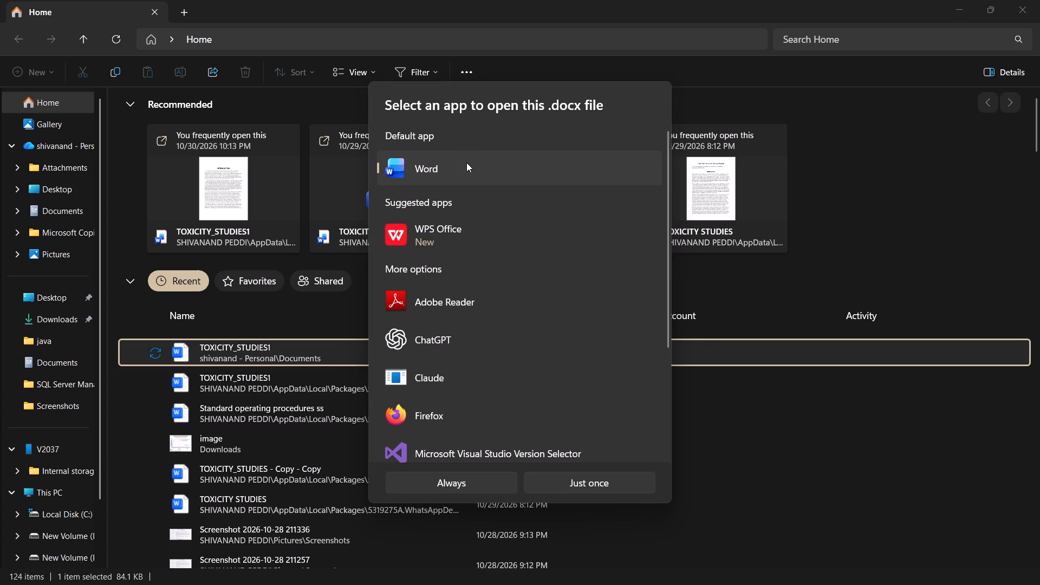
{"action": "left_click", "coordinate": [466, 162]}
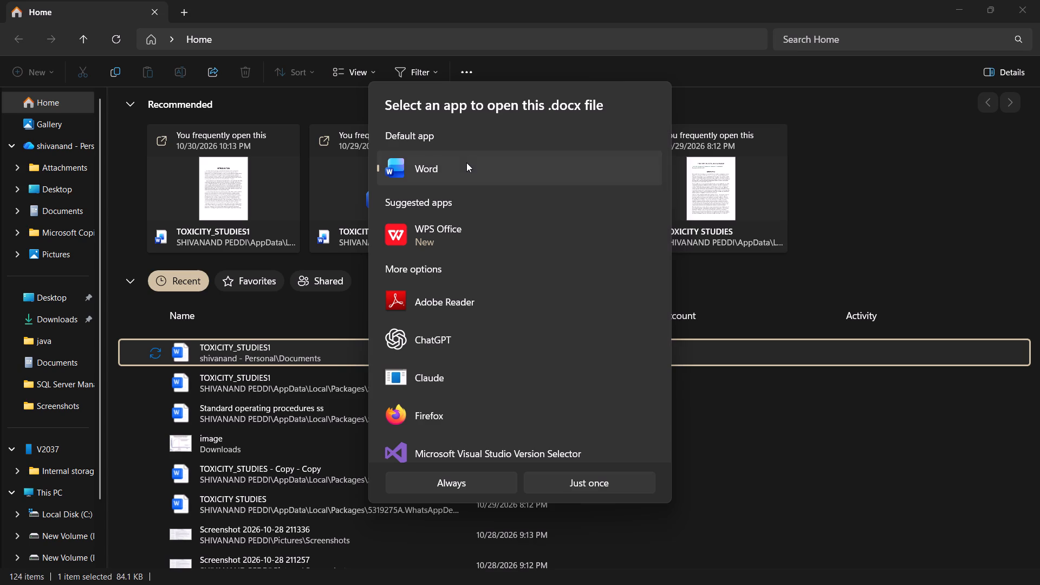
{"action": "left_click", "coordinate": [464, 484]}
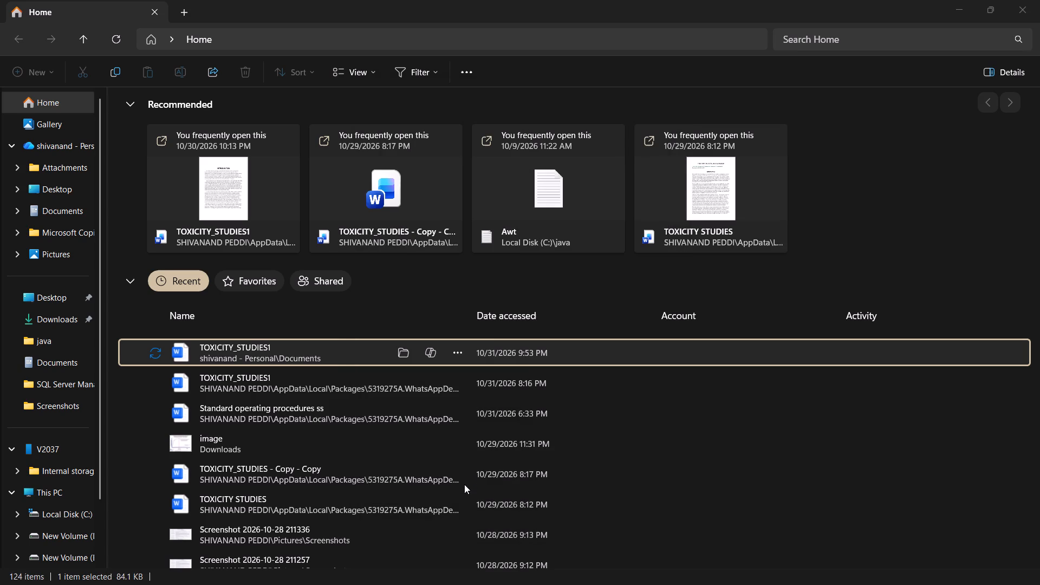
Look through the opening pages, from the introduction to the Regulatory Toxicology section, for a place to insert the copied passage.
{"action": "scroll", "coordinate": [464, 484], "scroll_direction": "down", "scroll_amount": 3}
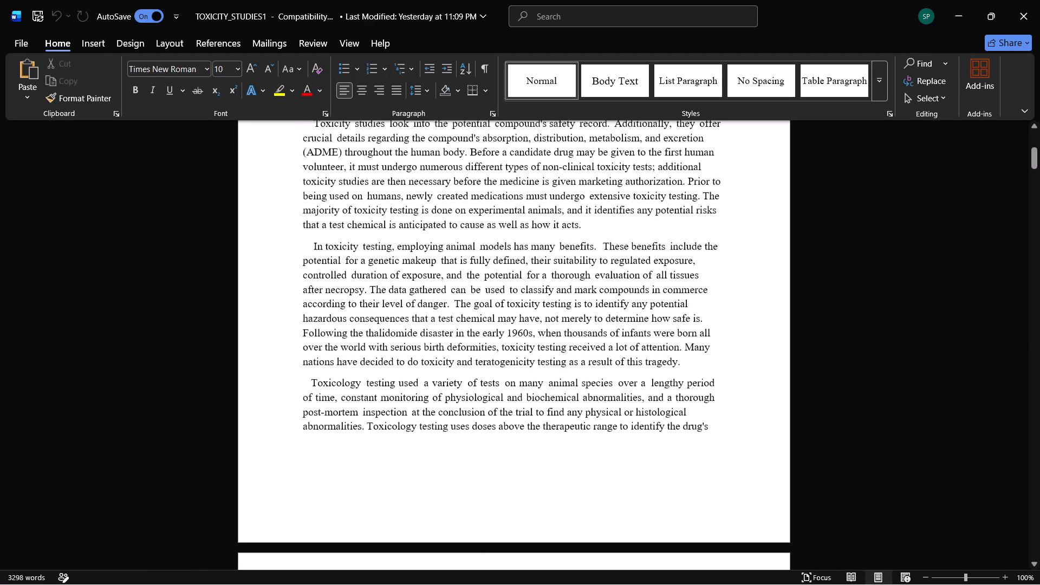
{"action": "scroll", "coordinate": [464, 484], "scroll_direction": "down", "scroll_amount": 9}
{"action": "scroll", "coordinate": [464, 484], "scroll_direction": "up", "scroll_amount": 8}
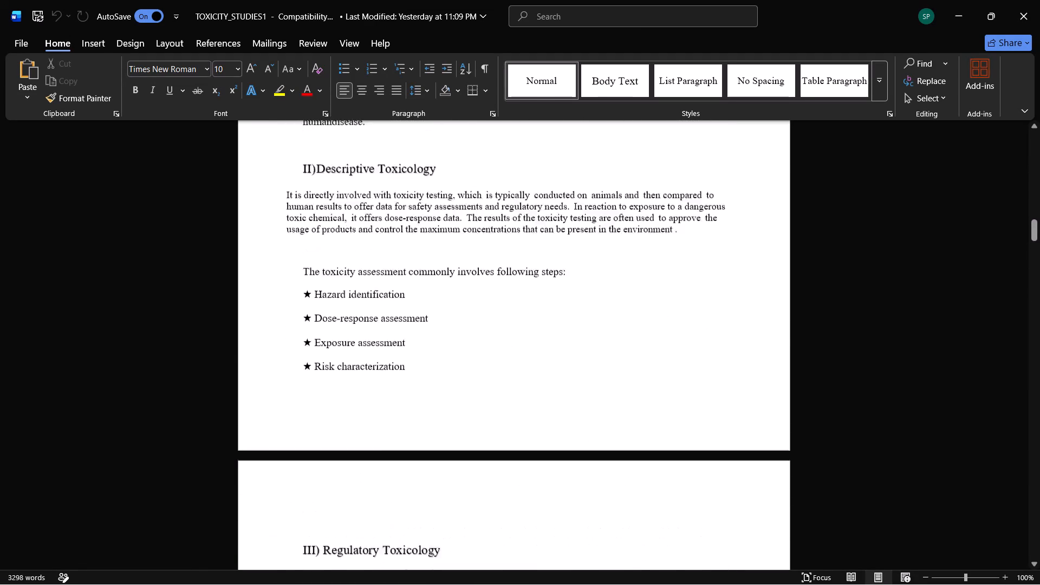
{"action": "scroll", "coordinate": [464, 484], "scroll_direction": "up", "scroll_amount": 4}
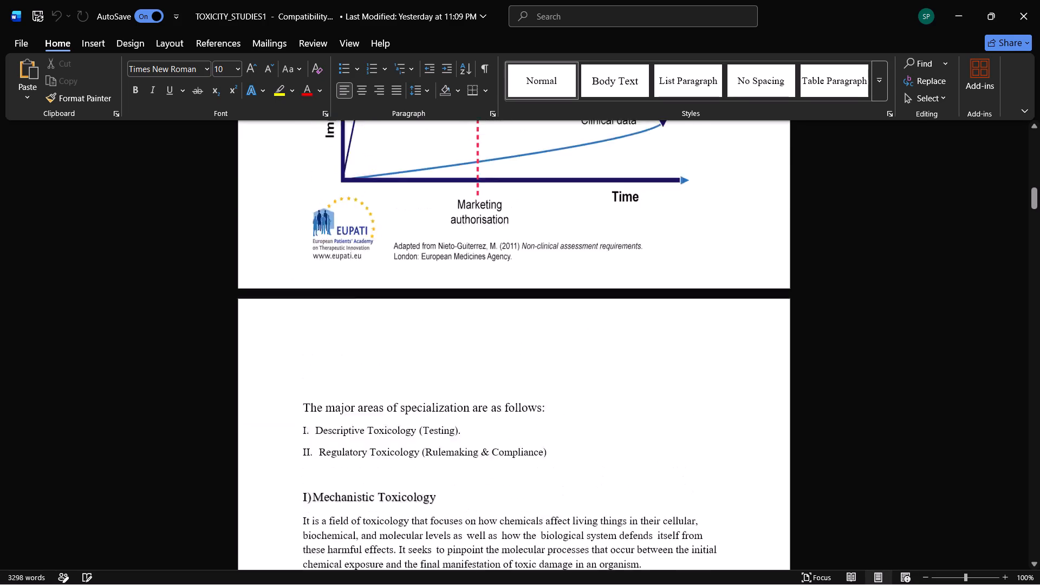
{"action": "scroll", "coordinate": [464, 484], "scroll_direction": "up", "scroll_amount": 3}
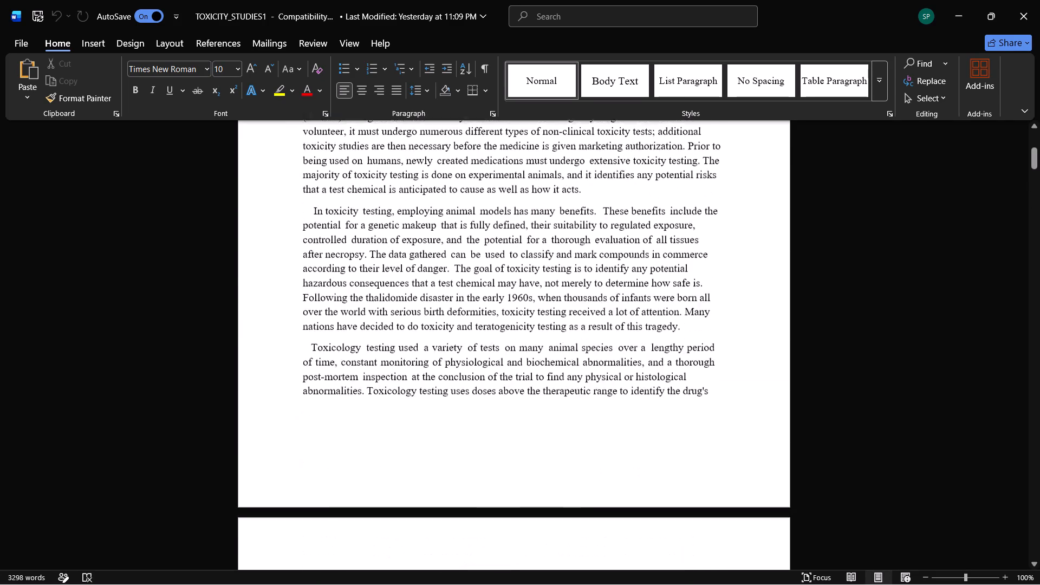
{"action": "scroll", "coordinate": [464, 484], "scroll_direction": "up", "scroll_amount": 1}
Paste the copied toxicologists passage one blank line below the paragraph ending "in a non-clinical programme" on page 2.
{"action": "scroll", "coordinate": [464, 484], "scroll_direction": "down", "scroll_amount": 2}
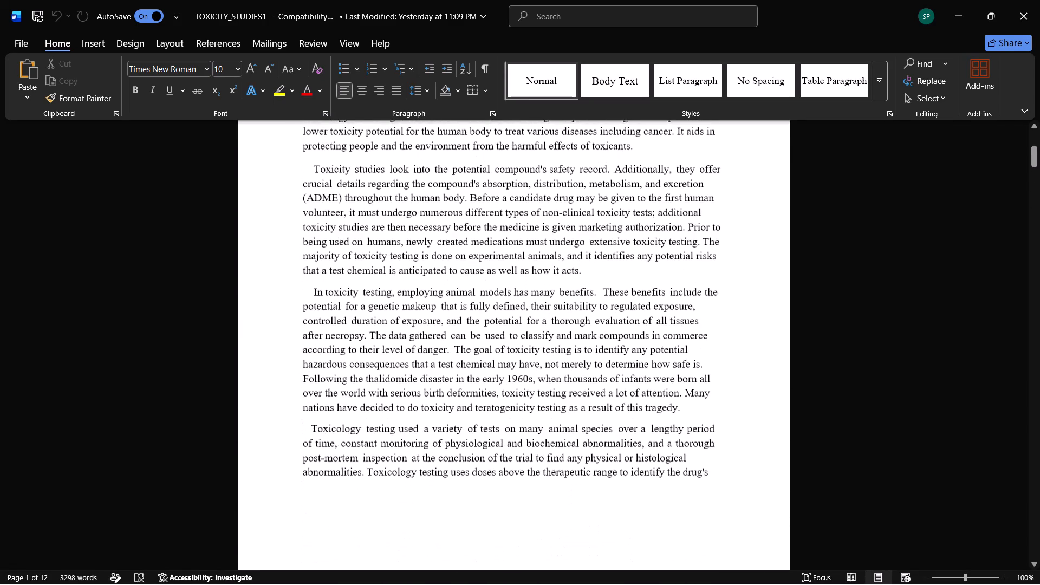
{"action": "scroll", "coordinate": [464, 484], "scroll_direction": "down", "scroll_amount": 3}
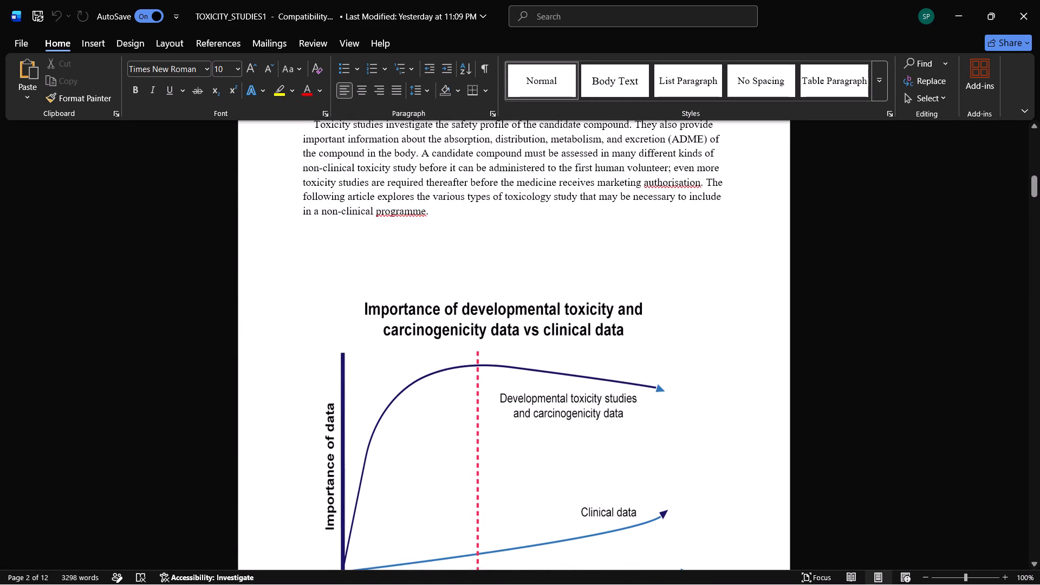
{"action": "left_click", "coordinate": [439, 214]}
{"action": "key", "text": "space"}
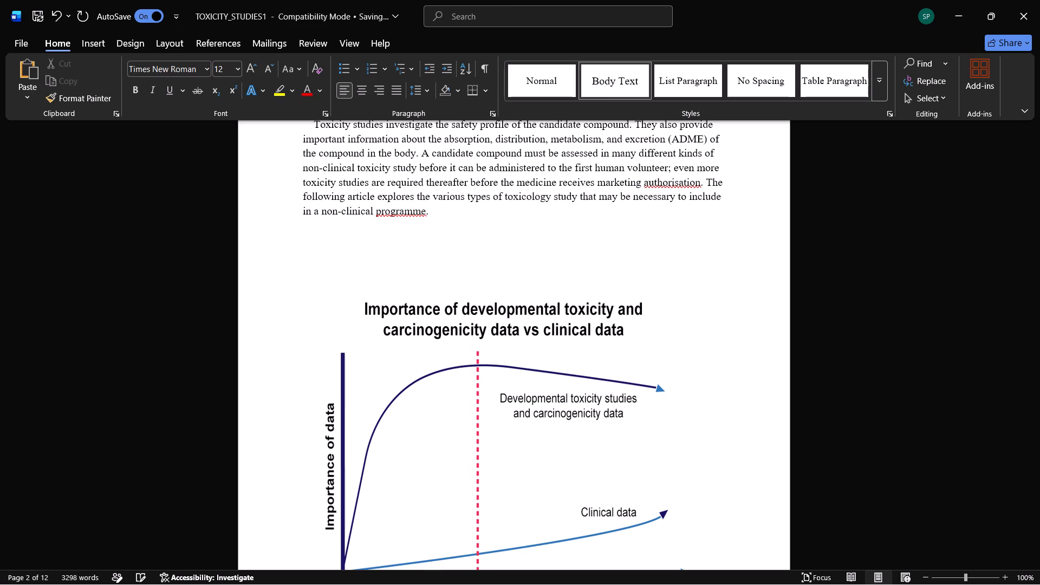
{"action": "key", "text": "Return"}
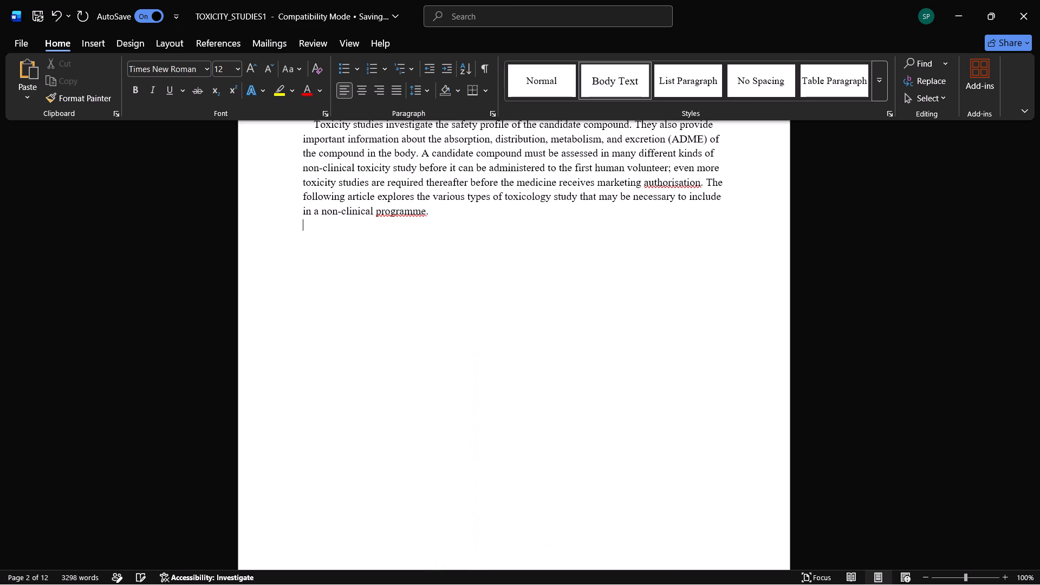
{"action": "key", "text": "Return"}
{"action": "key", "text": "space"}
{"action": "key", "text": "ctrl+v"}
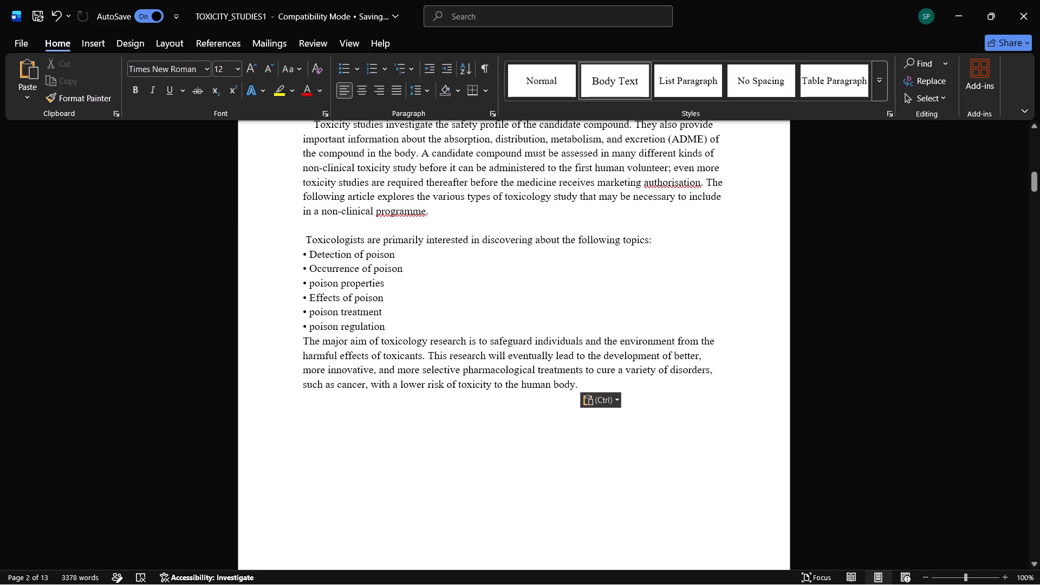
Increase the font size of the line "Toxicologists are primarily interested in discovering about the following topics" to 14.
{"action": "left_click_drag", "start_coordinate": [305, 238], "coordinate": [573, 245]}
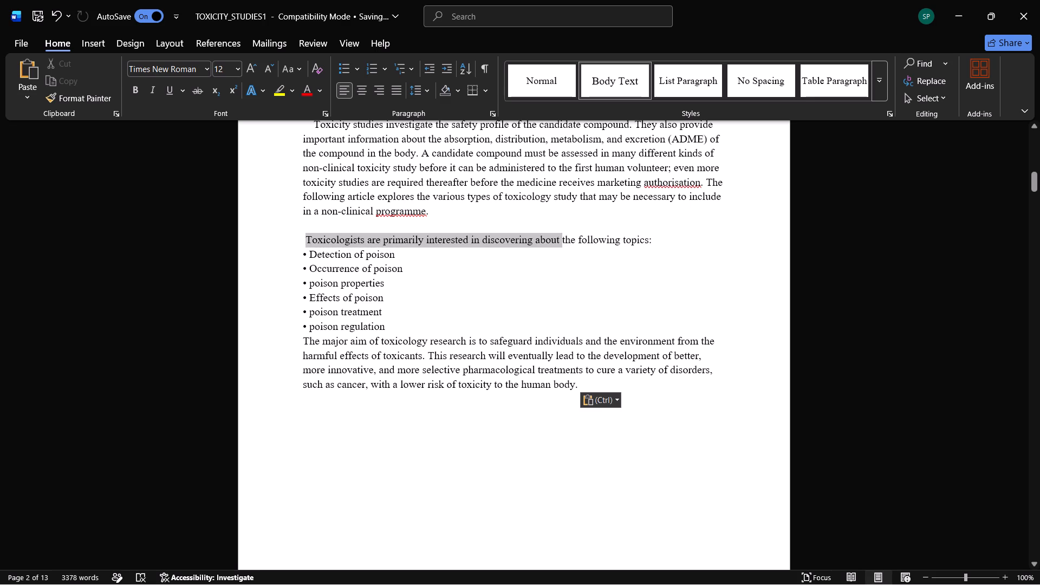
{"action": "left_click_drag", "start_coordinate": [573, 245], "coordinate": [654, 248]}
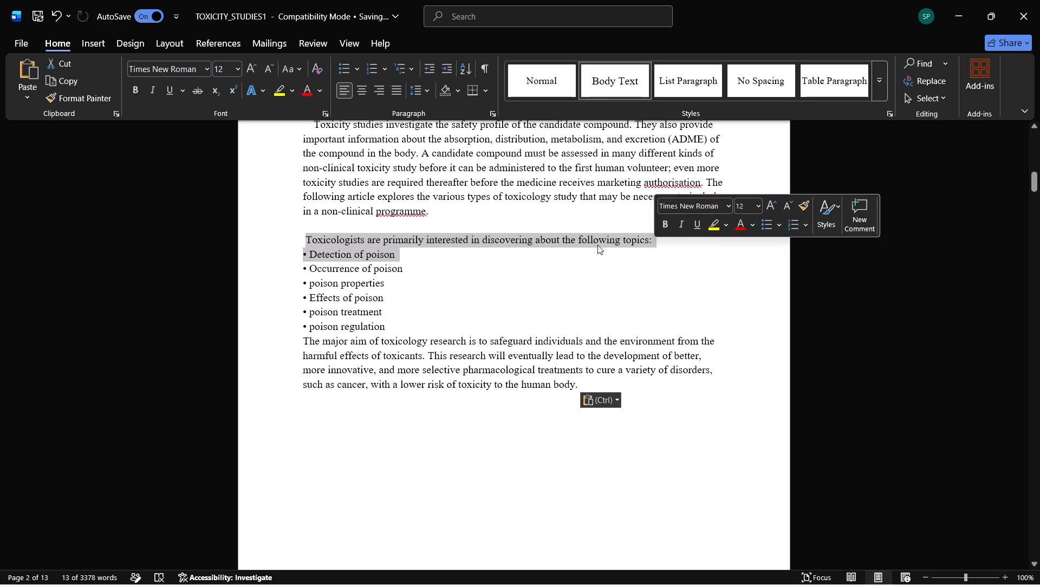
{"action": "left_click", "coordinate": [285, 239]}
{"action": "double_click", "coordinate": [285, 239]}
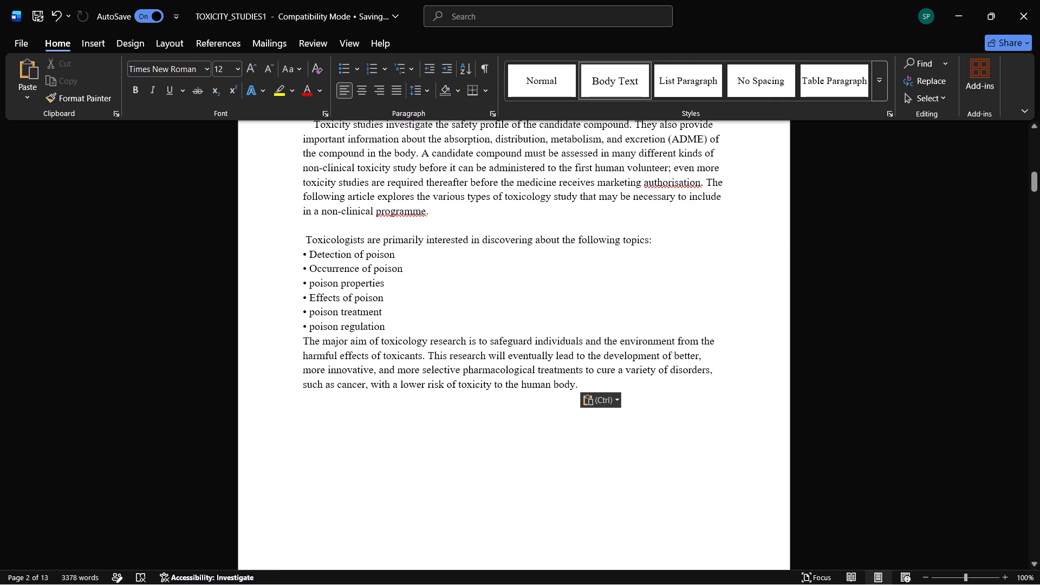
{"action": "double_click", "coordinate": [285, 239]}
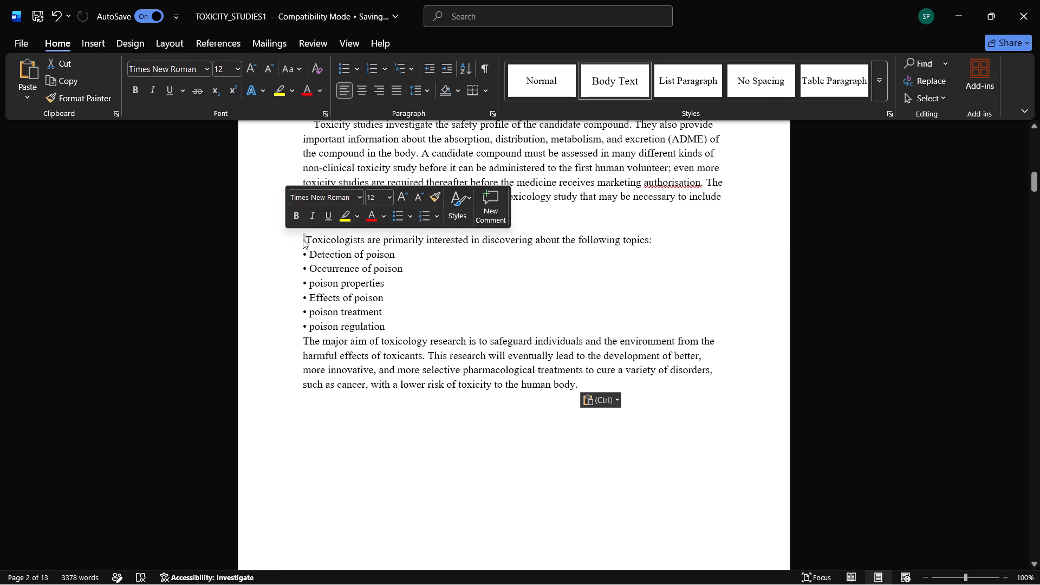
{"action": "double_click", "coordinate": [295, 237]}
{"action": "triple_click", "coordinate": [295, 237]}
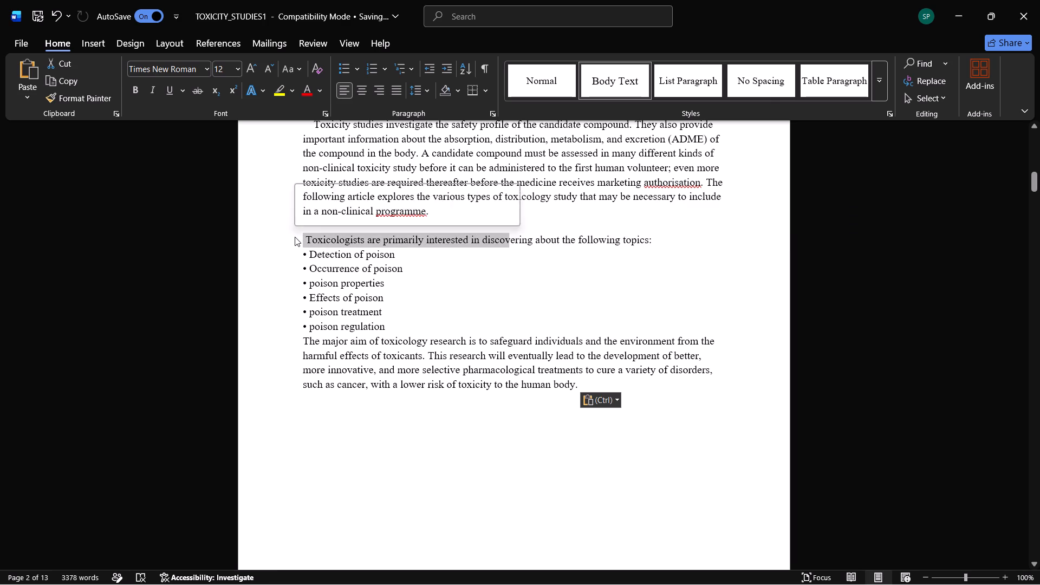
{"action": "left_click", "coordinate": [295, 237]}
{"action": "double_click", "coordinate": [295, 237]}
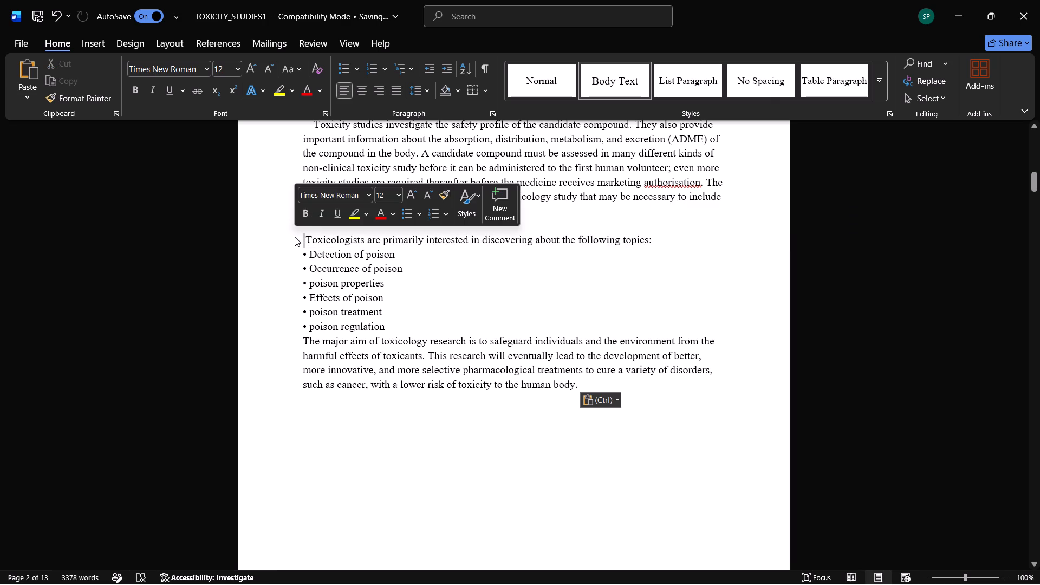
{"action": "double_click", "coordinate": [295, 237]}
{"action": "left_click", "coordinate": [295, 237]}
{"action": "left_click_drag", "start_coordinate": [295, 237], "coordinate": [362, 243]}
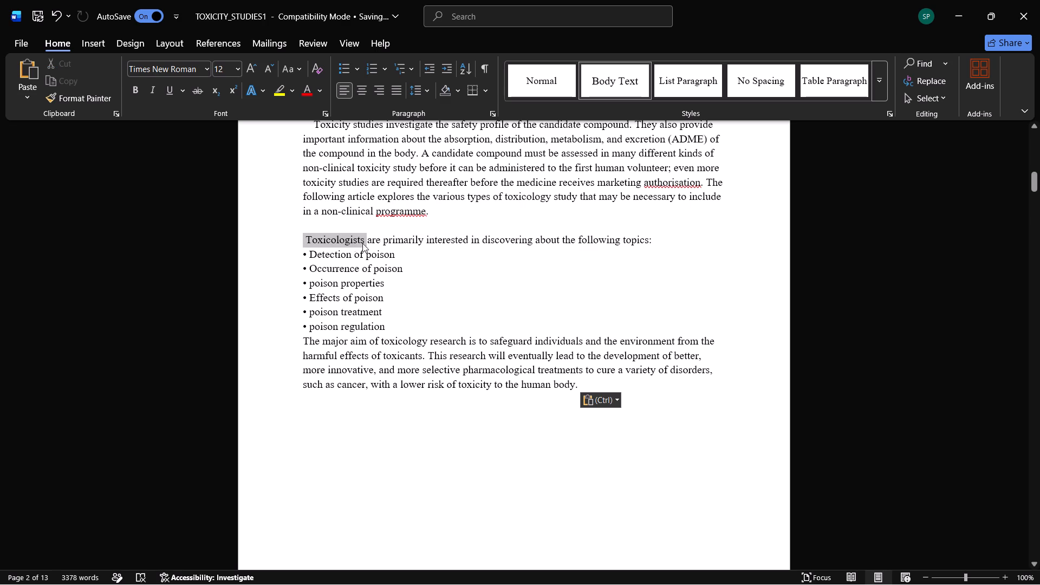
{"action": "left_click_drag", "start_coordinate": [362, 243], "coordinate": [649, 240]}
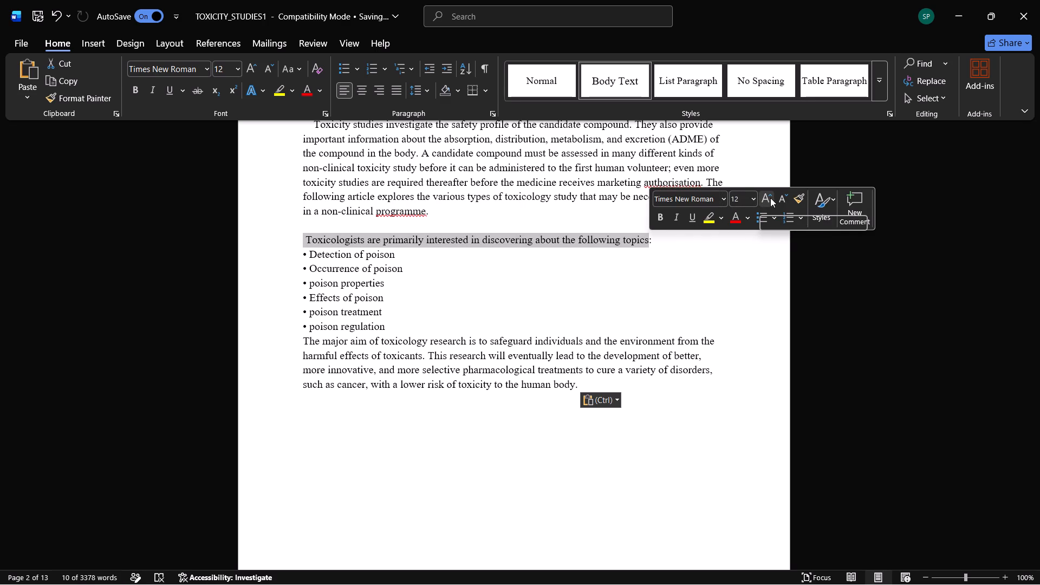
{"action": "left_click", "coordinate": [764, 199]}
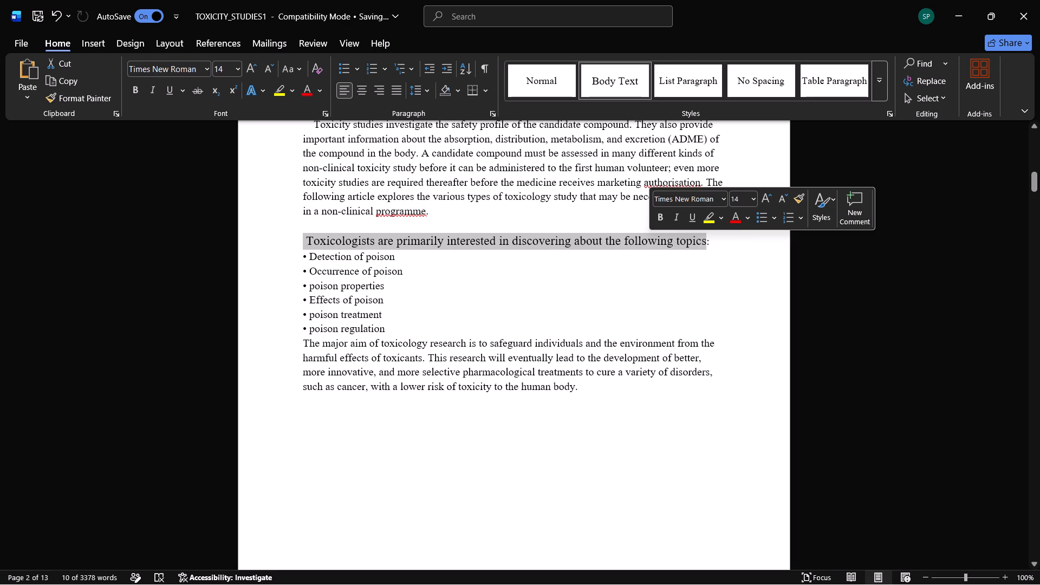
Add another blank line between the paragraph ending "non-clinical programme" and the pasted topics heading line.
{"action": "left_click", "coordinate": [428, 211]}
{"action": "key", "text": "Return"}
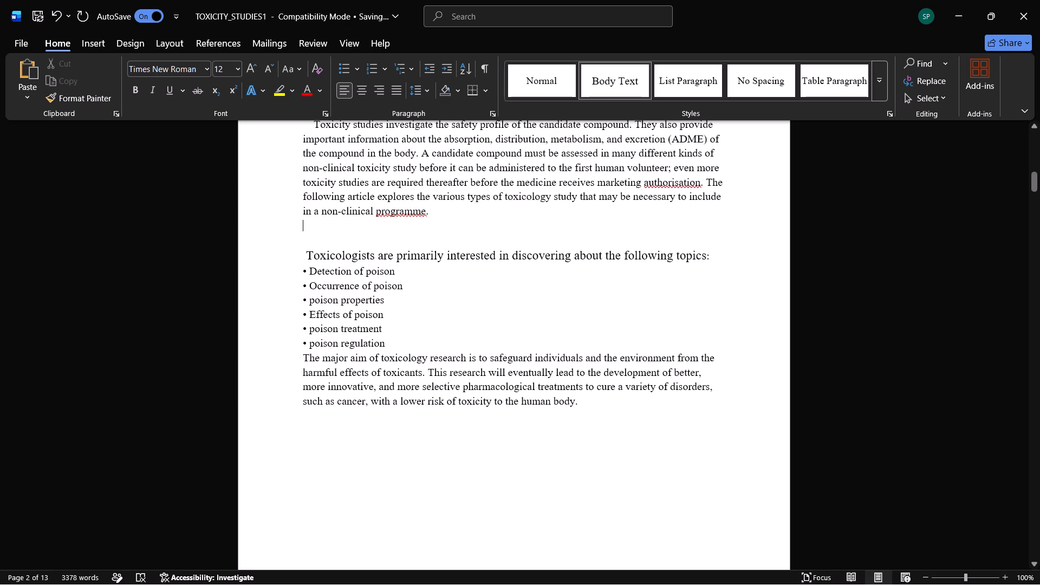
Capitalize the first letter of the "poison regulation", "poison treatment" and "poison properties" items in the topics list.
{"action": "left_click", "coordinate": [316, 344]}
{"action": "key", "text": "BackSpace"}
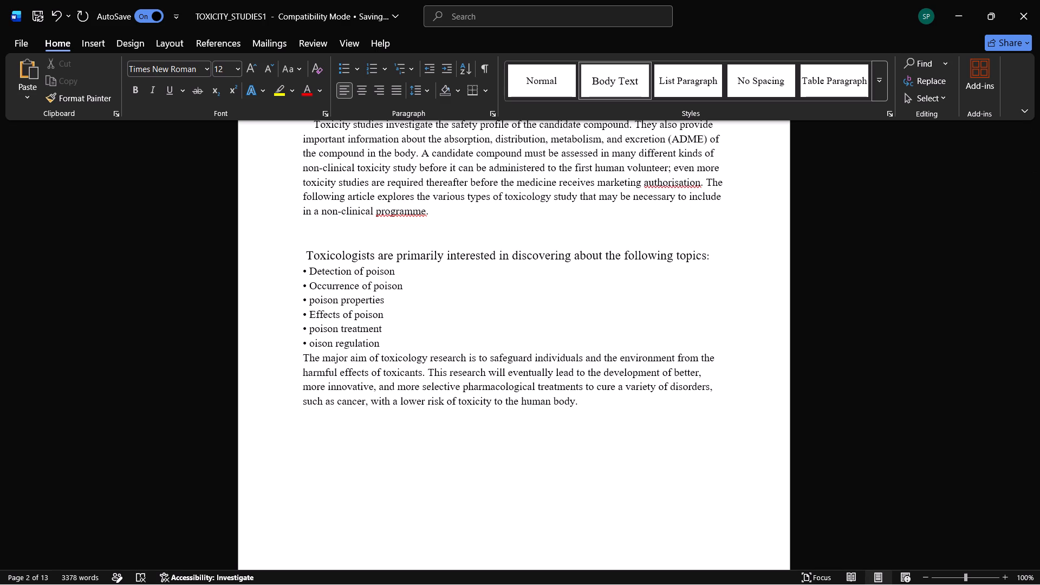
{"action": "key", "text": "p"}
{"action": "left_click", "coordinate": [316, 329]}
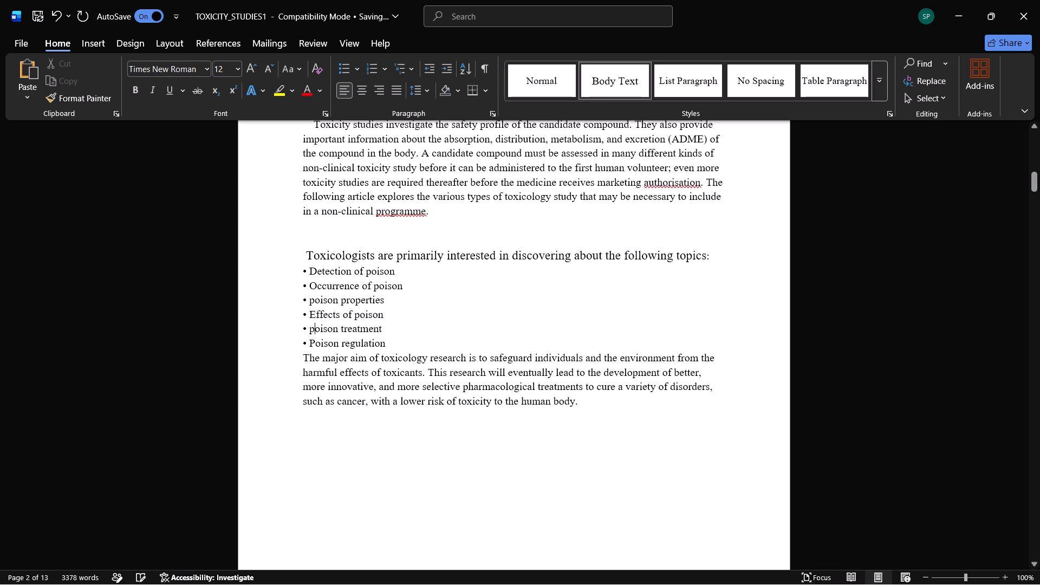
{"action": "key", "text": "BackSpace"}
{"action": "key", "text": "p"}
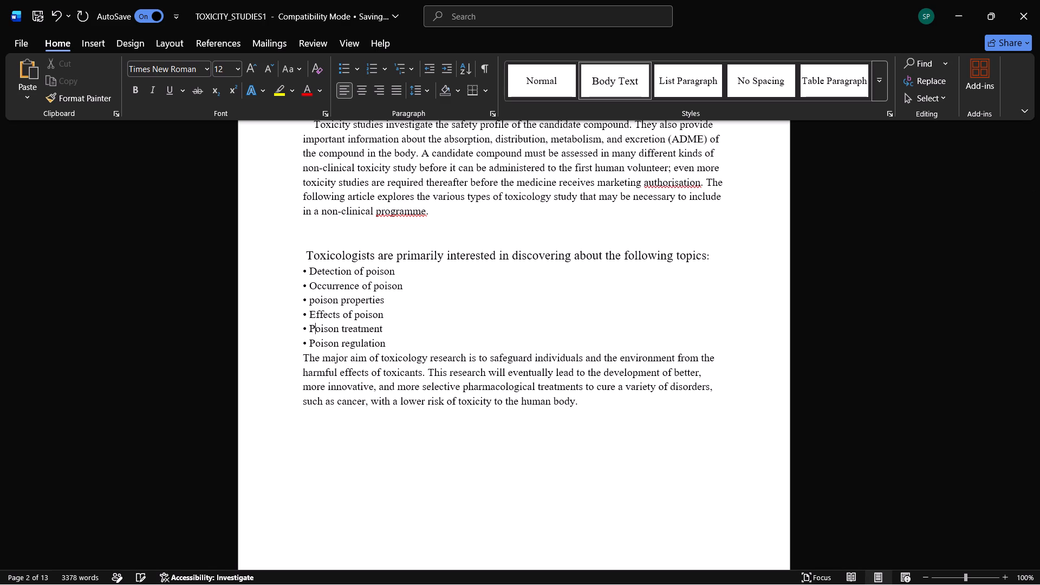
{"action": "left_click", "coordinate": [316, 301]}
{"action": "key", "text": "BackSpace"}
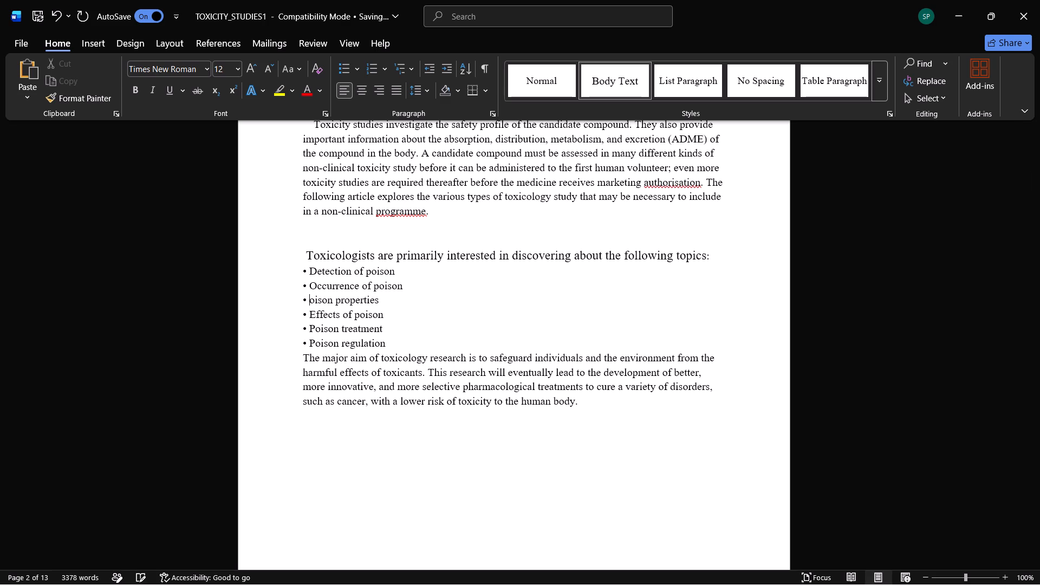
{"action": "key", "text": "p"}
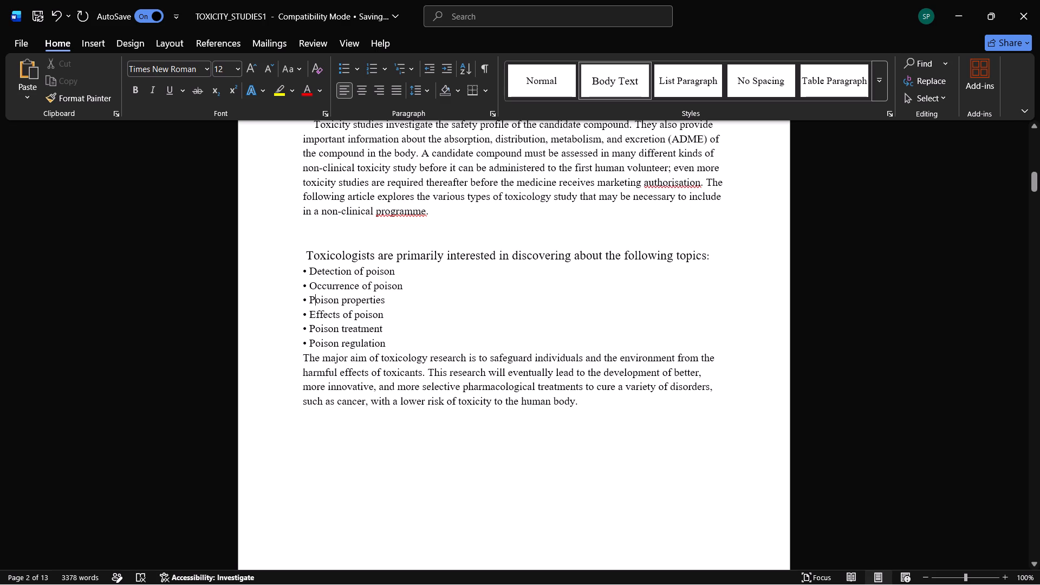
Add a blank line between the "Poison regulation" item and the paragraph beginning "The major aim of toxicology research".
{"action": "scroll", "coordinate": [353, 382], "scroll_direction": "down", "scroll_amount": 3}
{"action": "scroll", "coordinate": [353, 382], "scroll_direction": "up", "scroll_amount": 3}
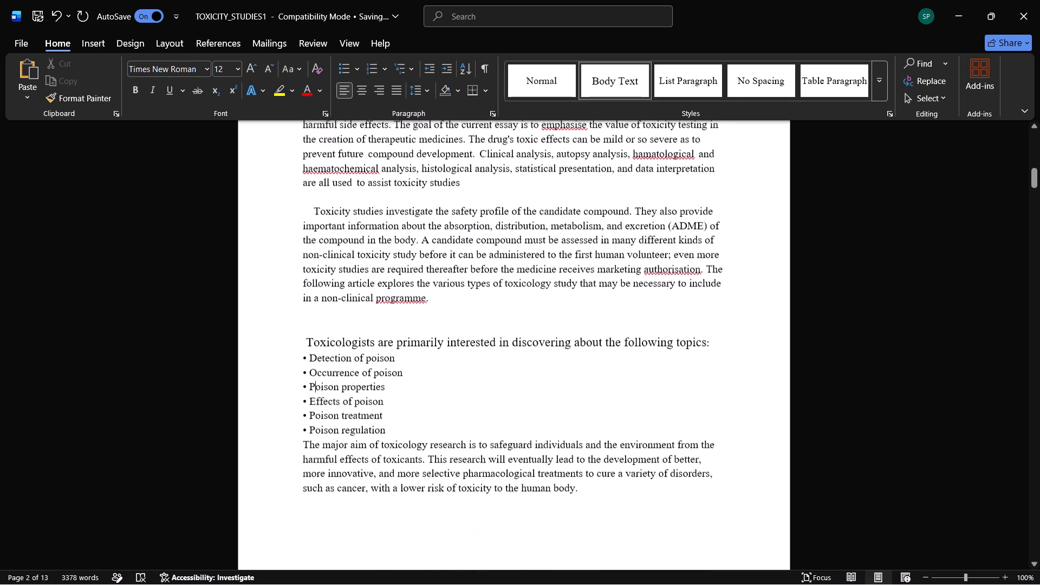
{"action": "scroll", "coordinate": [353, 382], "scroll_direction": "up", "scroll_amount": 2}
{"action": "scroll", "coordinate": [353, 382], "scroll_direction": "down", "scroll_amount": 3}
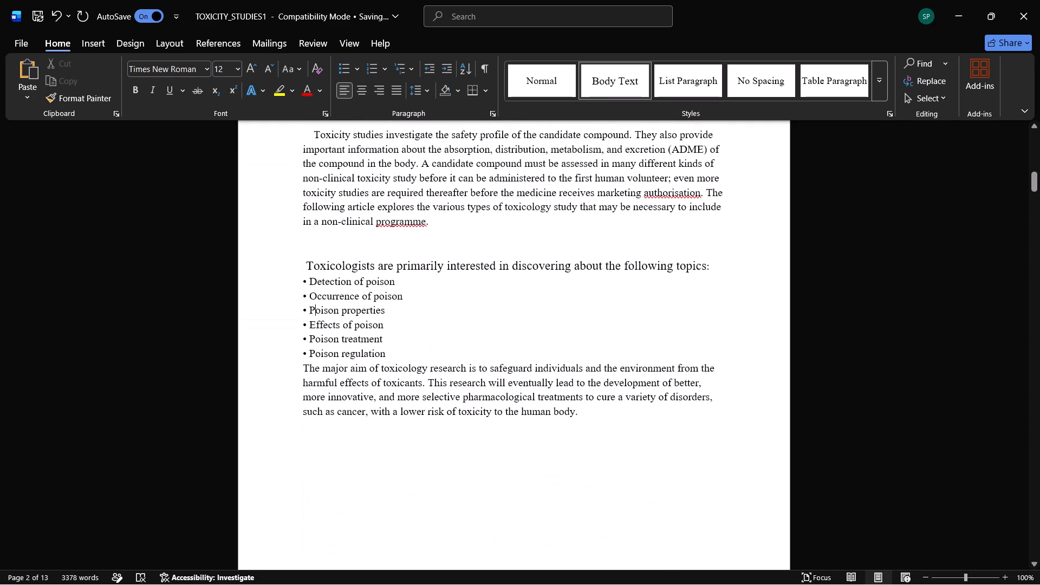
{"action": "left_click", "coordinate": [387, 351]}
{"action": "key", "text": "Return"}
Copy the whole "Regulatory Toxicology" section on page 5, from its heading to the line ending "OECD, and FDA.".
{"action": "scroll", "coordinate": [387, 351], "scroll_direction": "down", "scroll_amount": 1}
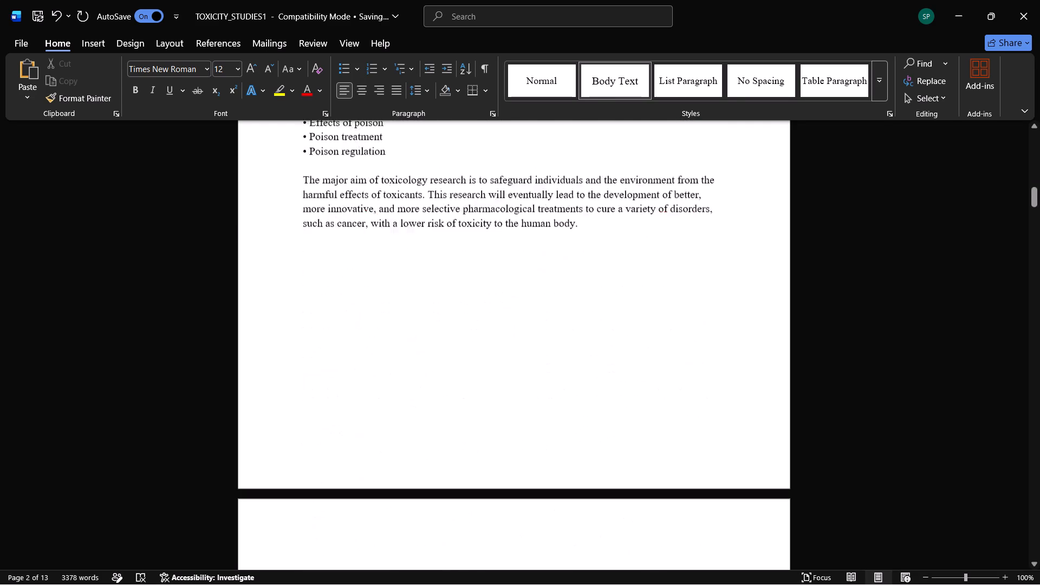
{"action": "scroll", "coordinate": [387, 351], "scroll_direction": "down", "scroll_amount": 5}
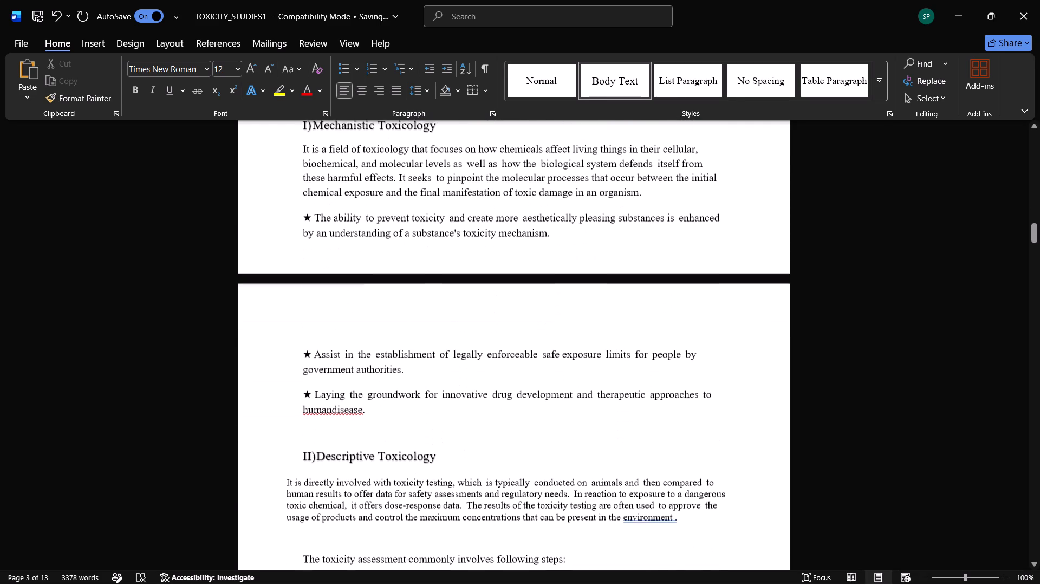
{"action": "scroll", "coordinate": [387, 351], "scroll_direction": "down", "scroll_amount": 3}
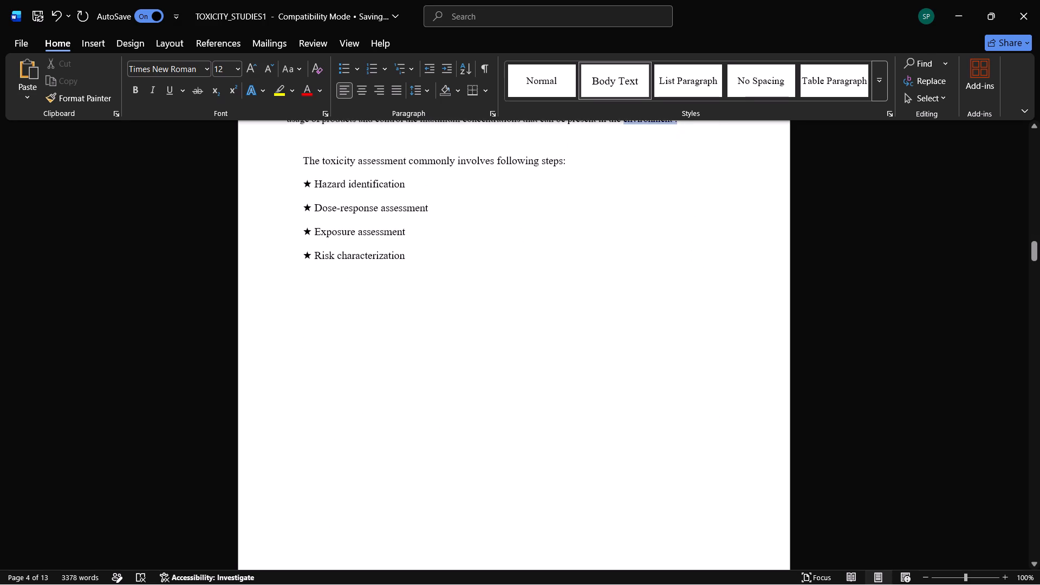
{"action": "scroll", "coordinate": [387, 351], "scroll_direction": "down", "scroll_amount": 3}
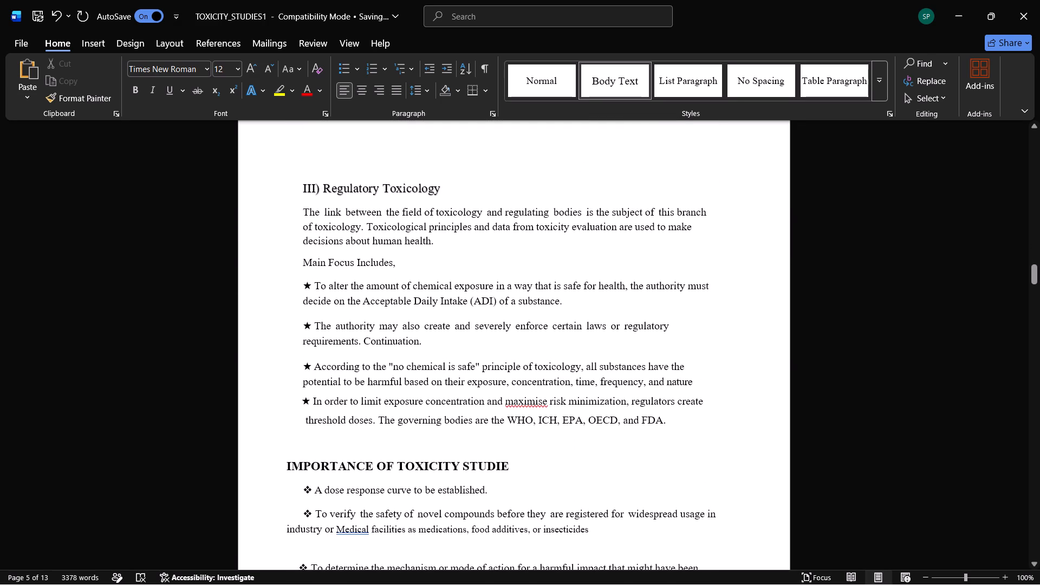
{"action": "left_click_drag", "start_coordinate": [300, 185], "coordinate": [576, 427]}
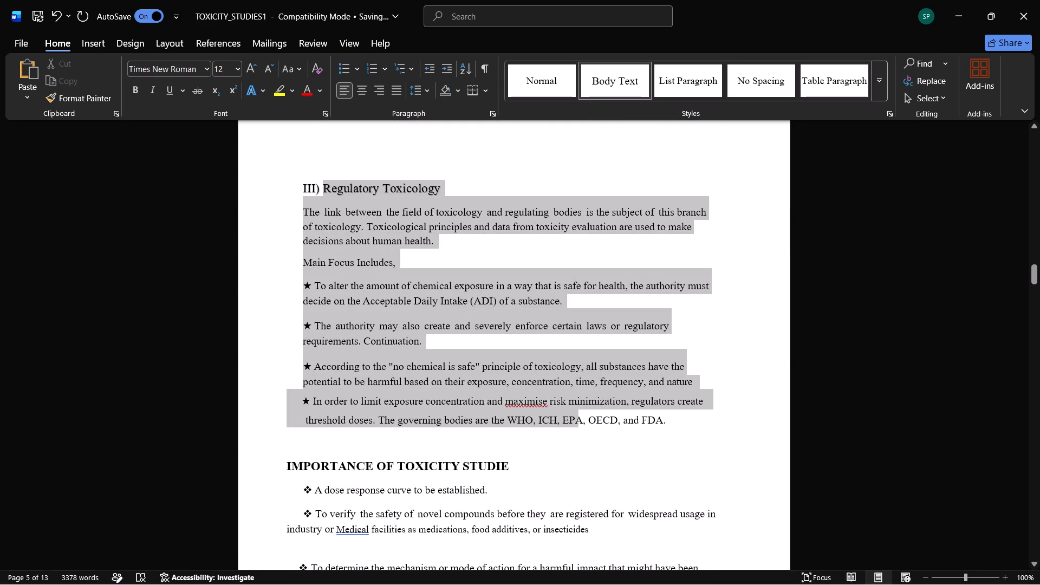
{"action": "left_click_drag", "start_coordinate": [576, 427], "coordinate": [571, 408]}
{"action": "left_click_drag", "start_coordinate": [571, 408], "coordinate": [287, 188]}
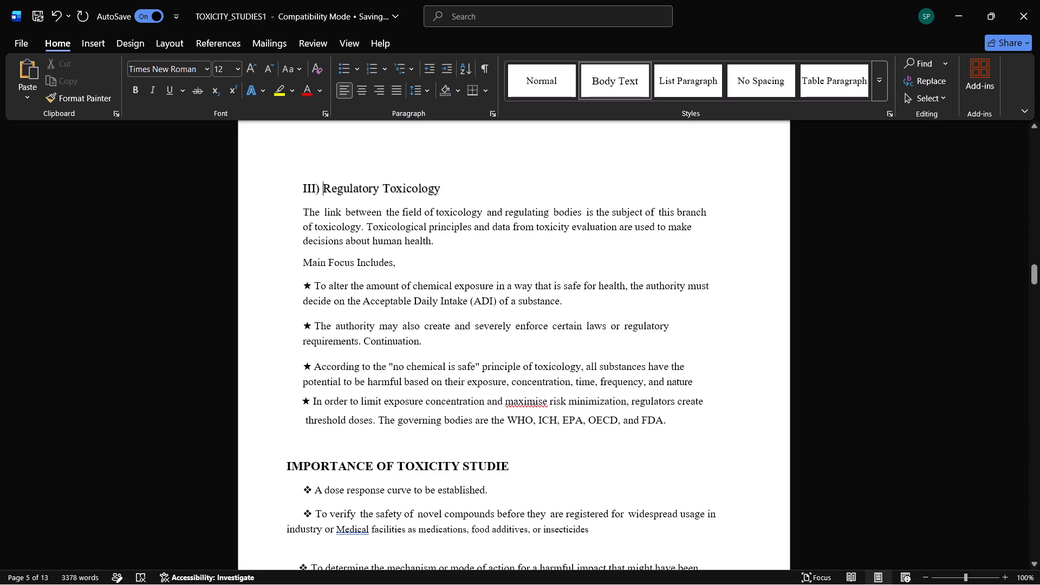
{"action": "left_click_drag", "start_coordinate": [287, 188], "coordinate": [590, 427]}
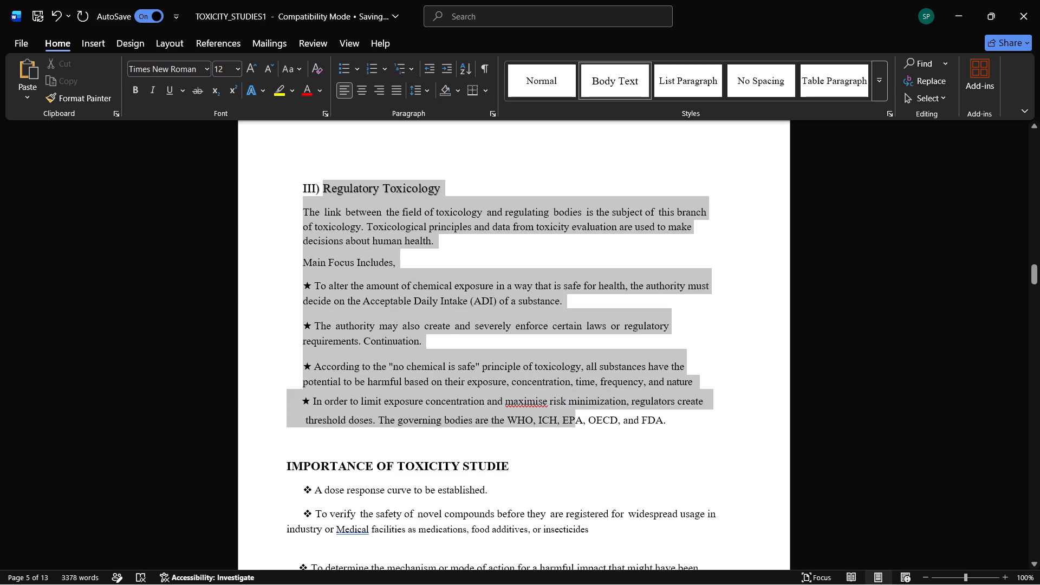
{"action": "left_click_drag", "start_coordinate": [590, 427], "coordinate": [645, 430]}
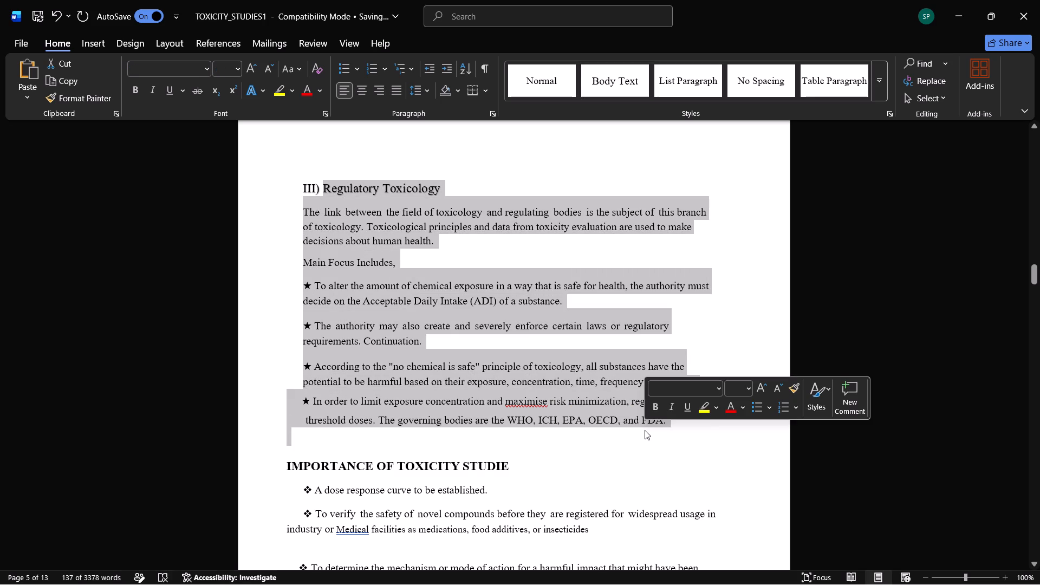
{"action": "key", "text": "ctrl+c"}
Paste the copied Regulatory Toxicology section below the "Risk characterization" item on page 4, leaving a blank line between them.
{"action": "scroll", "coordinate": [645, 430], "scroll_direction": "up", "scroll_amount": 4}
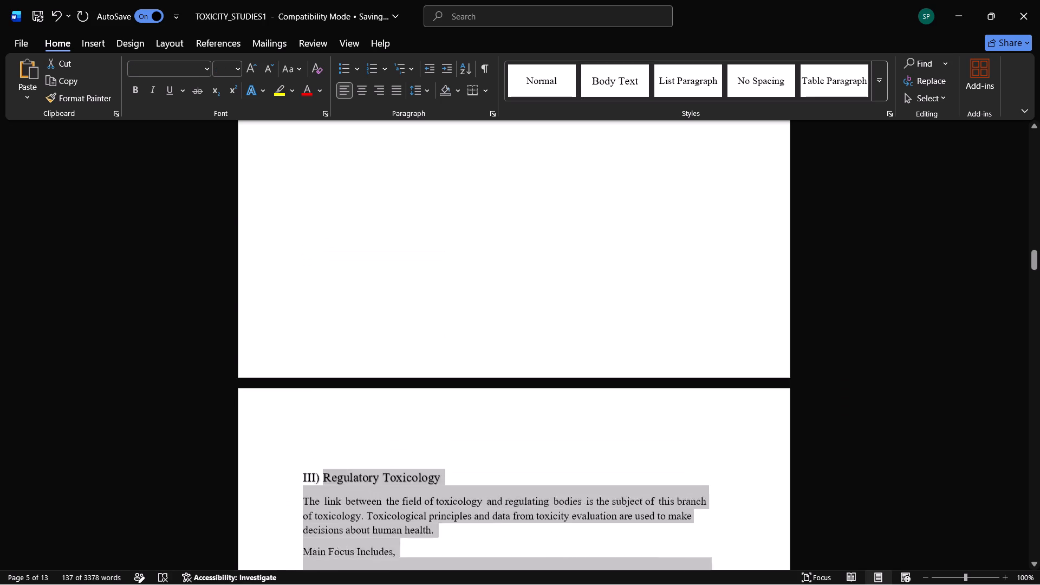
{"action": "scroll", "coordinate": [645, 430], "scroll_direction": "up", "scroll_amount": 2}
{"action": "scroll", "coordinate": [645, 430], "scroll_direction": "down", "scroll_amount": 2}
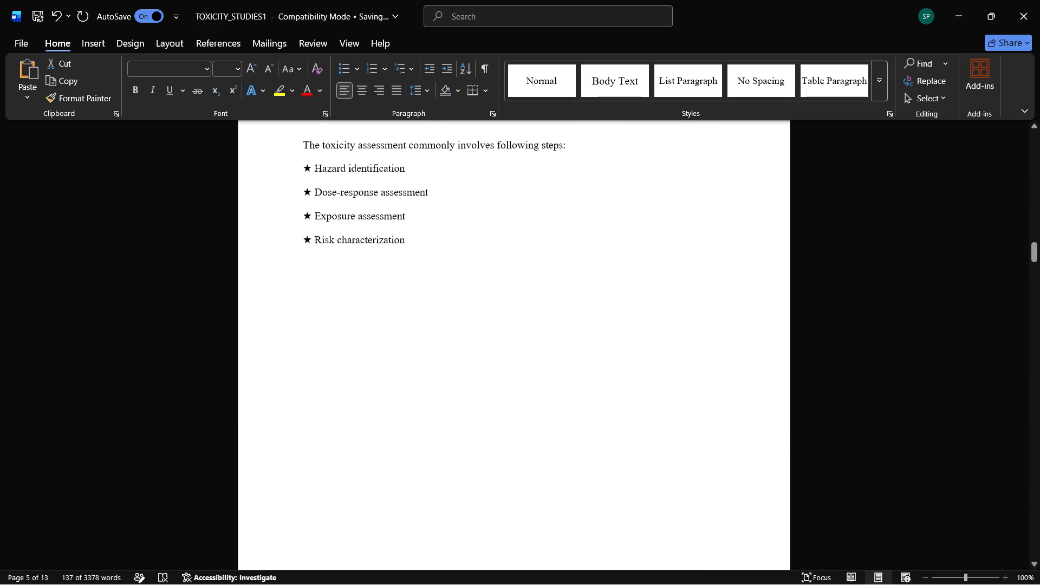
{"action": "left_click", "coordinate": [296, 279]}
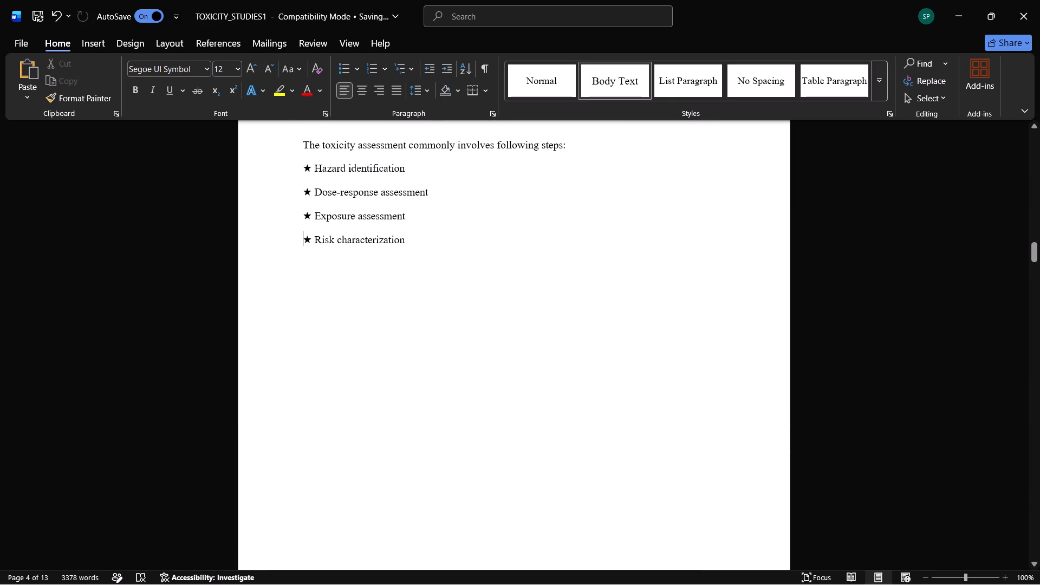
{"action": "left_click", "coordinate": [296, 279]}
{"action": "key", "text": "Right"}
{"action": "key", "text": "Right"}
{"action": "key", "text": "Right"}
{"action": "key", "text": "Right"}
{"action": "key", "text": "Right"}
{"action": "key", "text": "Right"}
{"action": "key", "text": "Right"}
{"action": "key", "text": "Right"}
{"action": "key", "text": "Right"}
{"action": "key", "text": "Right"}
{"action": "key", "text": "Right"}
{"action": "key", "text": "Right"}
{"action": "key", "text": "Right"}
{"action": "key", "text": "Right"}
{"action": "key", "text": "Right"}
{"action": "key", "text": "Right"}
{"action": "key", "text": "Right"}
{"action": "key", "text": "Right"}
{"action": "key", "text": "Right"}
{"action": "key", "text": "Right"}
{"action": "key", "text": "Right"}
{"action": "key", "text": "Right"}
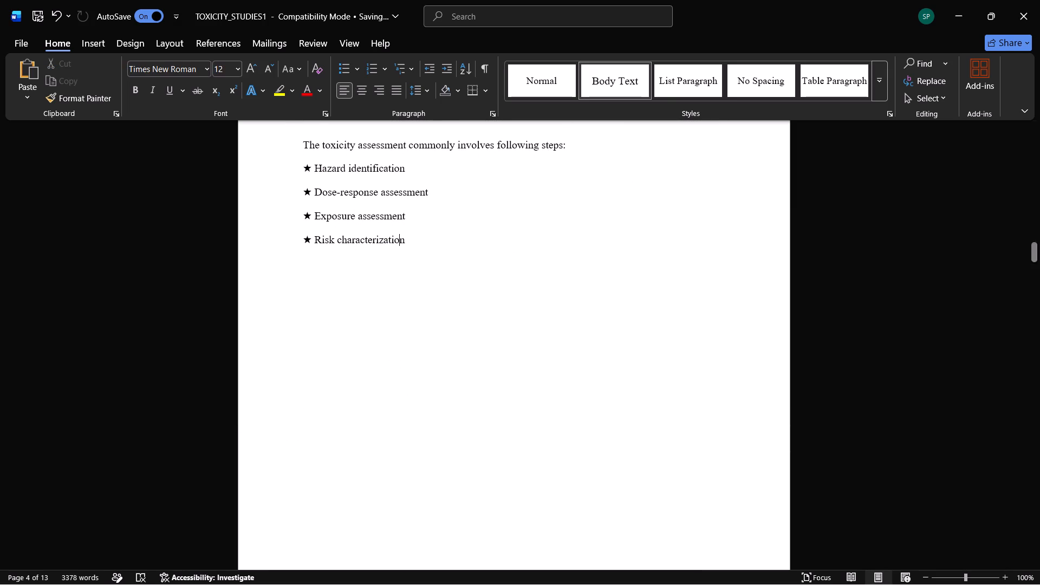
{"action": "key", "text": "Right"}
{"action": "key", "text": "Return"}
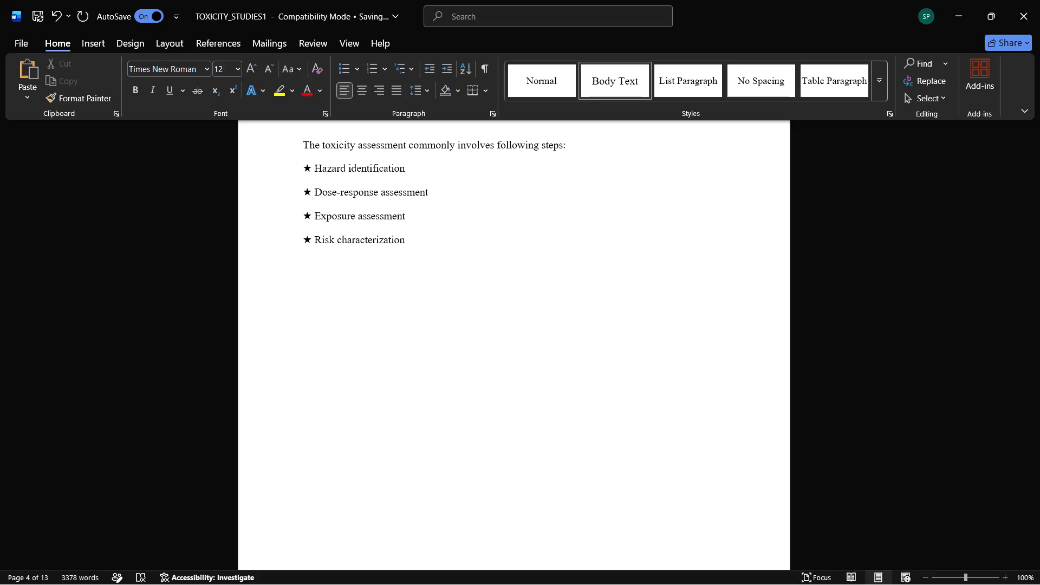
{"action": "key", "text": "Return"}
{"action": "key", "text": "ctrl+v"}
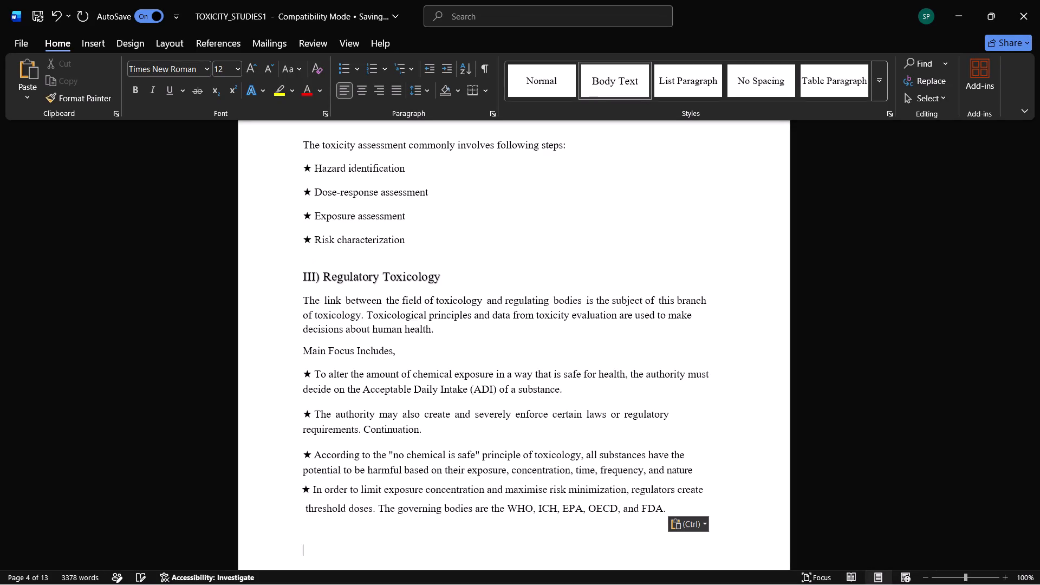
Delete the original Regulatory Toxicology section above the "IMPORTANCE OF TOXICITY STUDIE" heading on page 5.
{"action": "scroll", "coordinate": [296, 279], "scroll_direction": "down", "scroll_amount": 2}
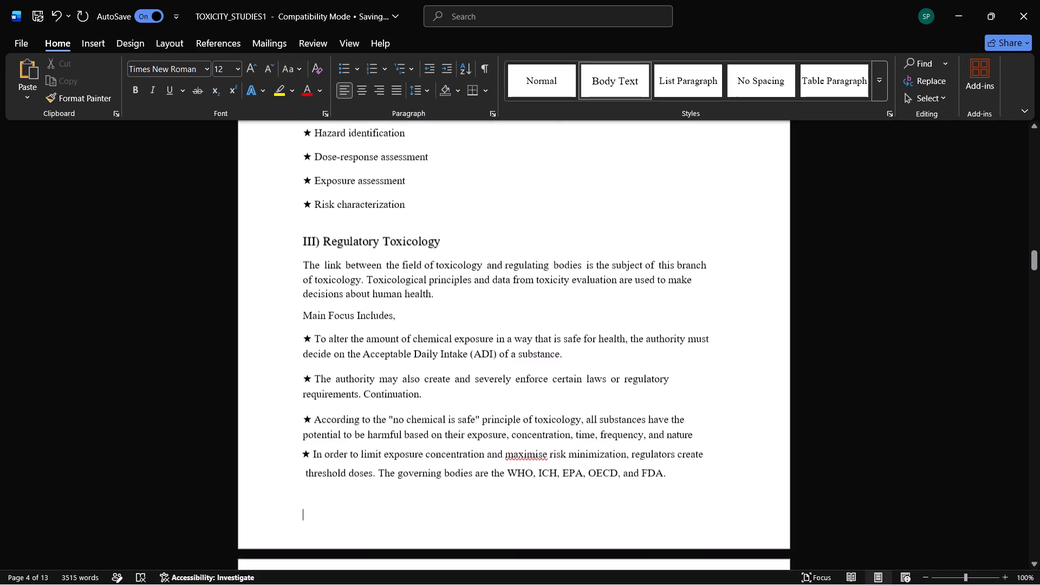
{"action": "scroll", "coordinate": [296, 279], "scroll_direction": "down", "scroll_amount": 2}
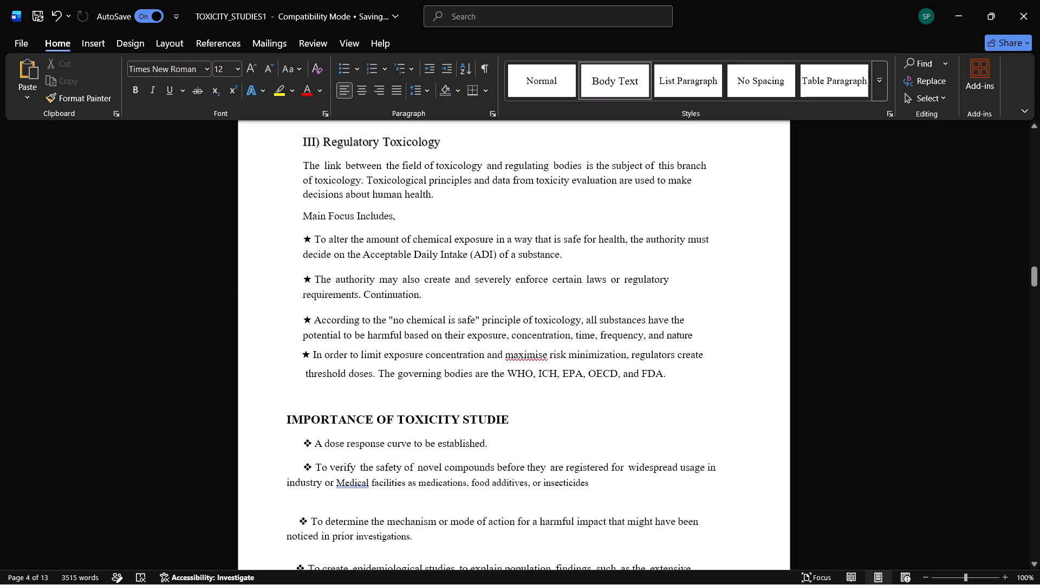
{"action": "scroll", "coordinate": [303, 303], "scroll_direction": "up", "scroll_amount": 1}
{"action": "left_click_drag", "start_coordinate": [294, 191], "coordinate": [340, 238]}
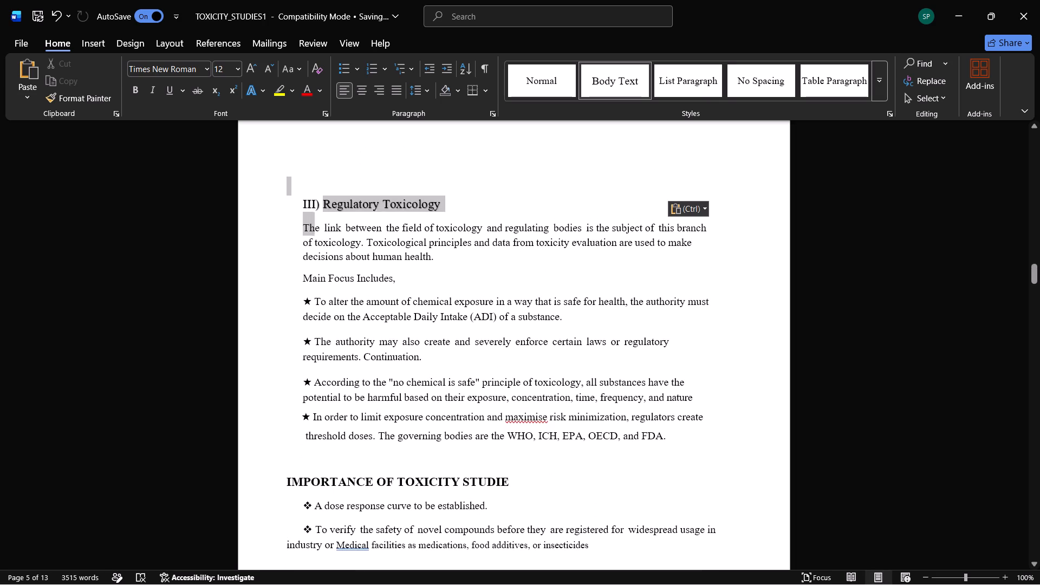
{"action": "left_click_drag", "start_coordinate": [340, 238], "coordinate": [661, 438]}
{"action": "key", "text": "BackSpace"}
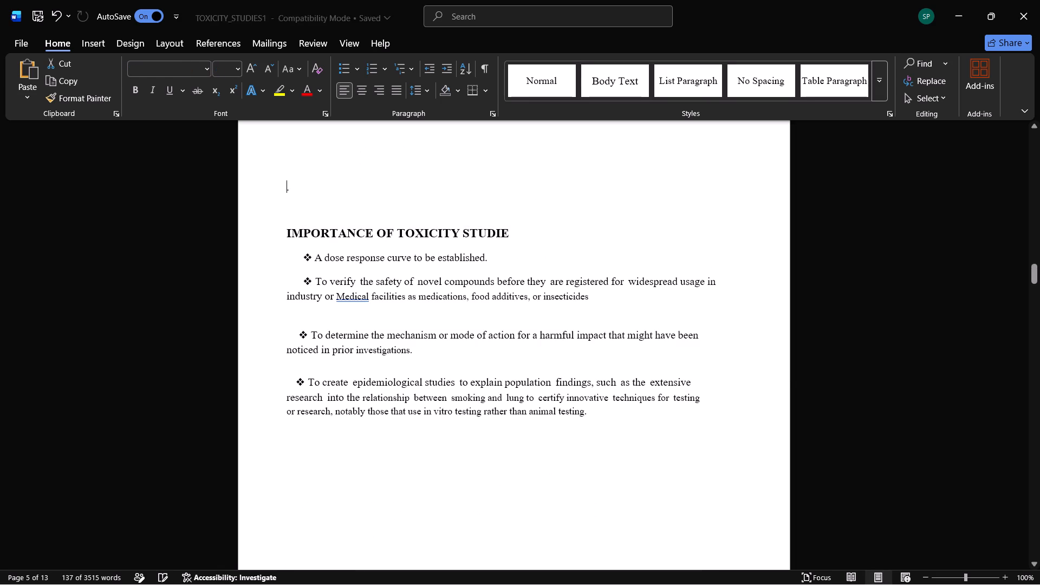
Delete the stray period and the extra blank lines above the "IMPORTANCE OF TOXICITY STUDIE" heading on page 5.
{"action": "scroll", "coordinate": [661, 438], "scroll_direction": "up", "scroll_amount": 11}
{"action": "scroll", "coordinate": [661, 438], "scroll_direction": "down", "scroll_amount": 2}
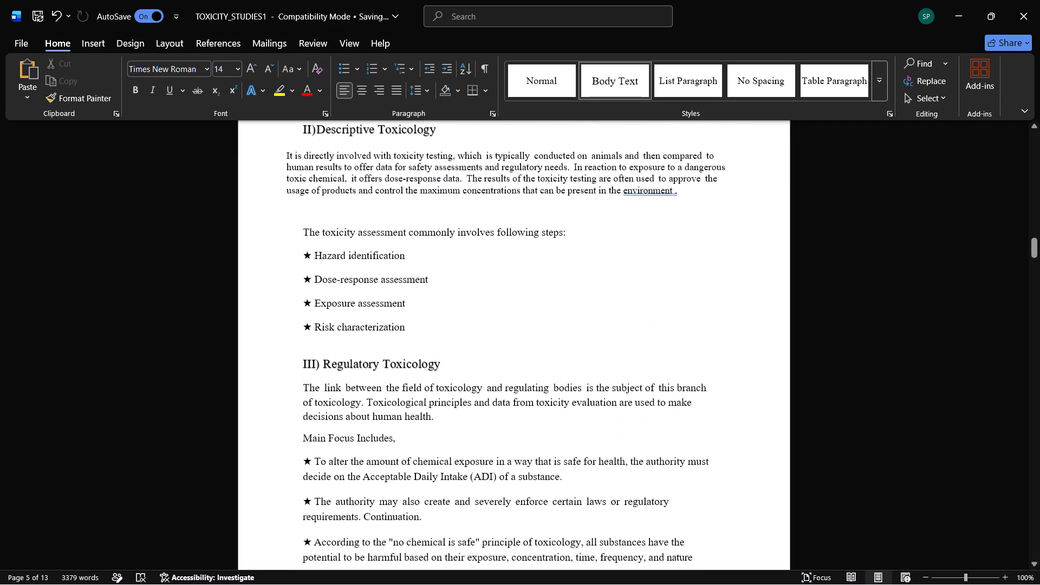
{"action": "scroll", "coordinate": [661, 438], "scroll_direction": "down", "scroll_amount": 1}
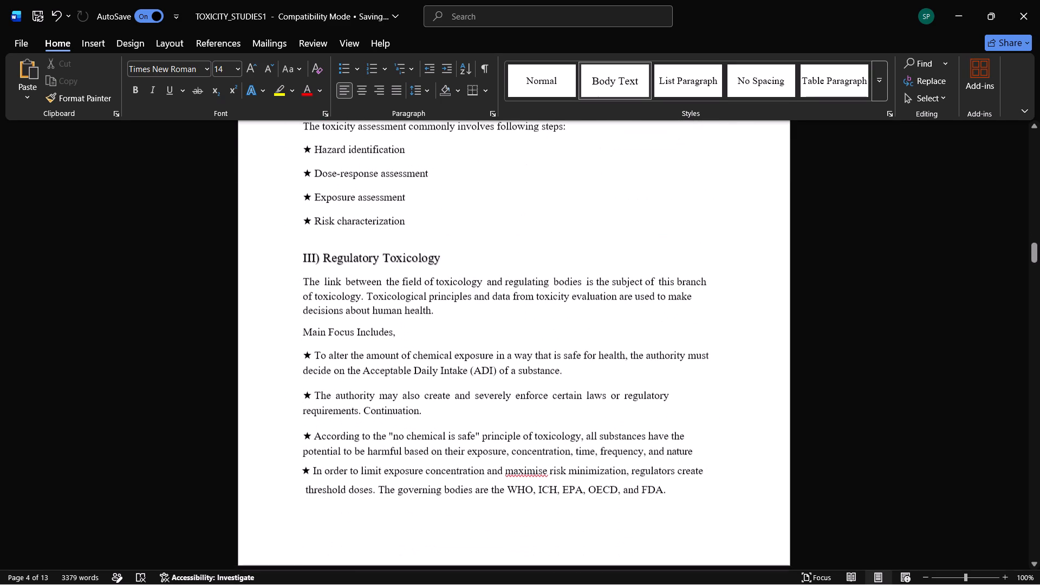
{"action": "scroll", "coordinate": [661, 438], "scroll_direction": "up", "scroll_amount": 1}
{"action": "scroll", "coordinate": [661, 438], "scroll_direction": "down", "scroll_amount": 5}
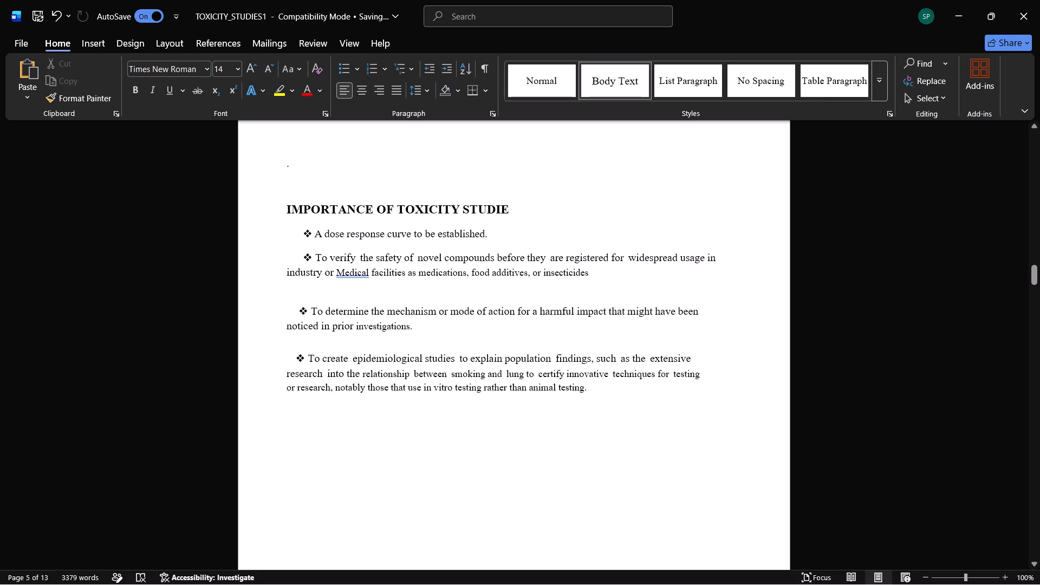
{"action": "left_click", "coordinate": [307, 172]}
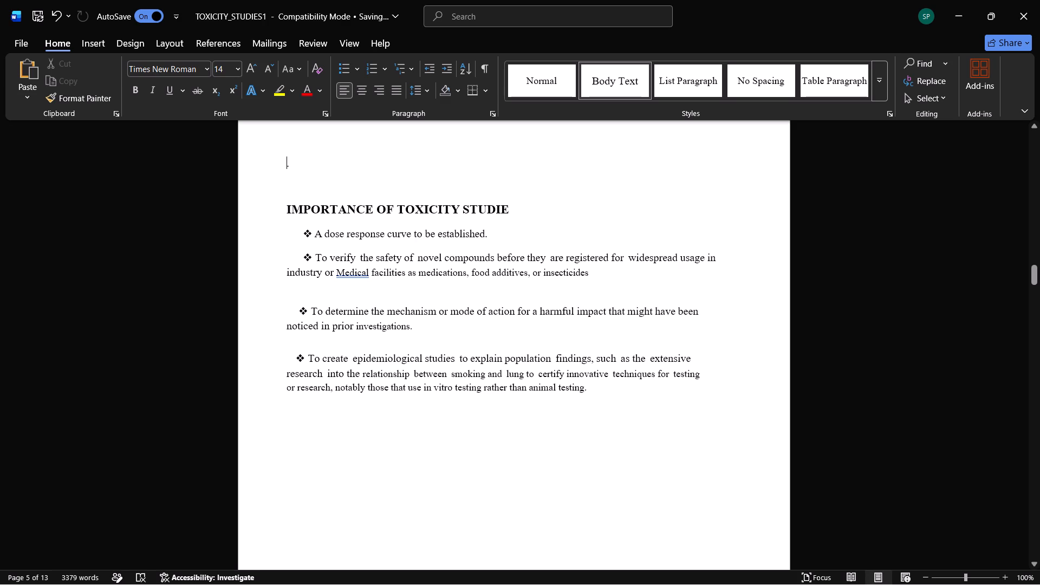
{"action": "left_click", "coordinate": [297, 165]}
{"action": "key", "text": "BackSpace"}
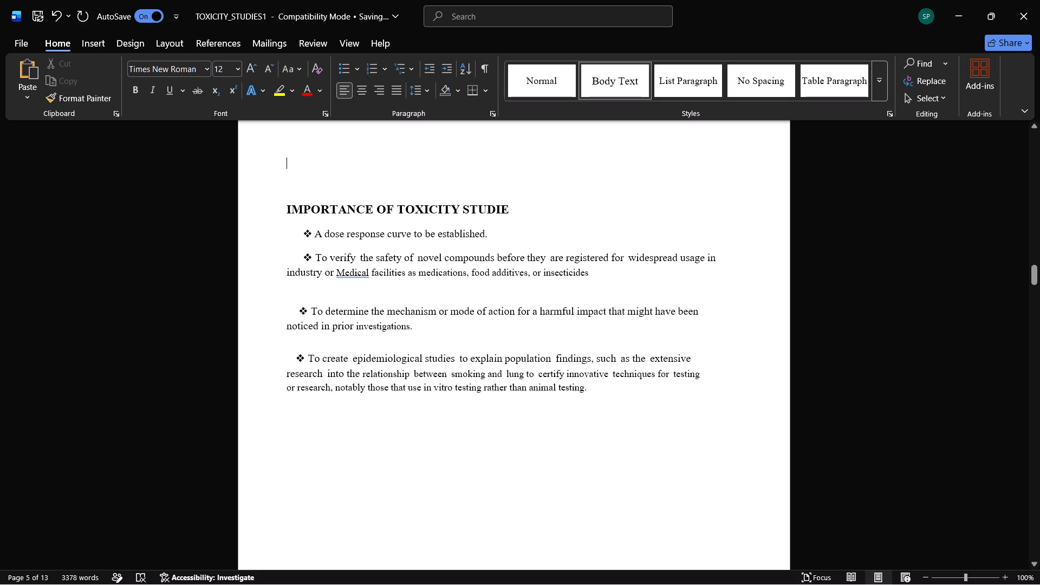
{"action": "left_click", "coordinate": [281, 200]}
{"action": "key", "text": "BackSpace"}
{"action": "key", "text": "BackSpace"}
Copy the "HISTORY" heading at the top of page 6.
{"action": "scroll", "coordinate": [281, 200], "scroll_direction": "down", "scroll_amount": 1}
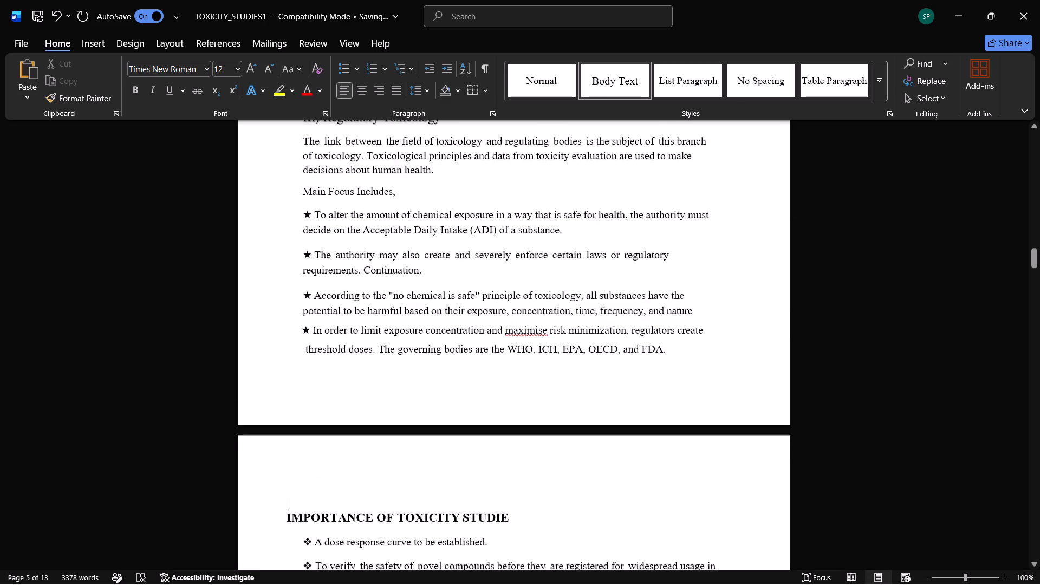
{"action": "scroll", "coordinate": [281, 200], "scroll_direction": "down", "scroll_amount": 3}
{"action": "scroll", "coordinate": [281, 200], "scroll_direction": "up", "scroll_amount": 3}
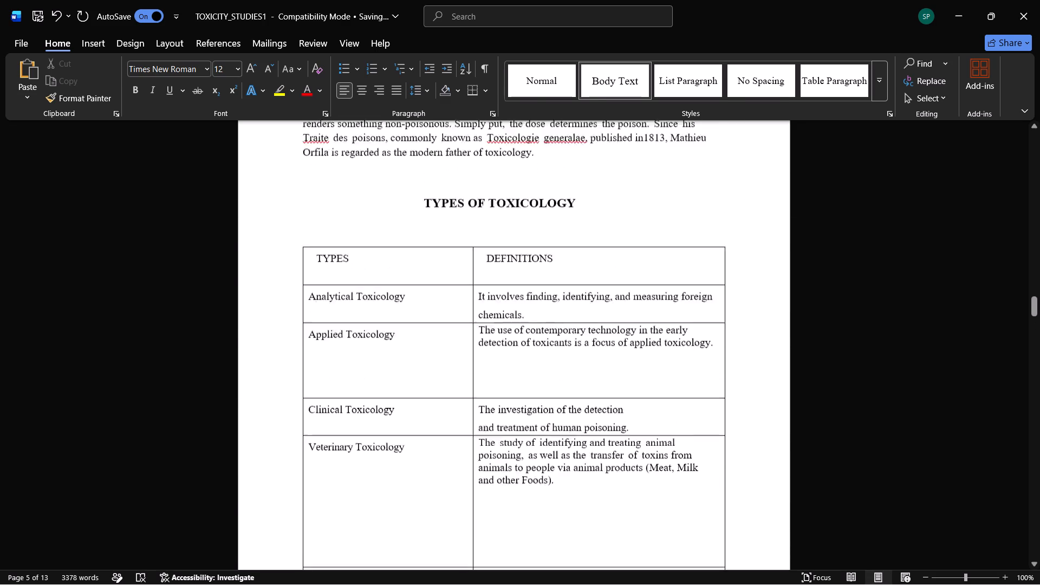
{"action": "scroll", "coordinate": [281, 200], "scroll_direction": "up", "scroll_amount": 1}
{"action": "scroll", "coordinate": [281, 200], "scroll_direction": "down", "scroll_amount": 2}
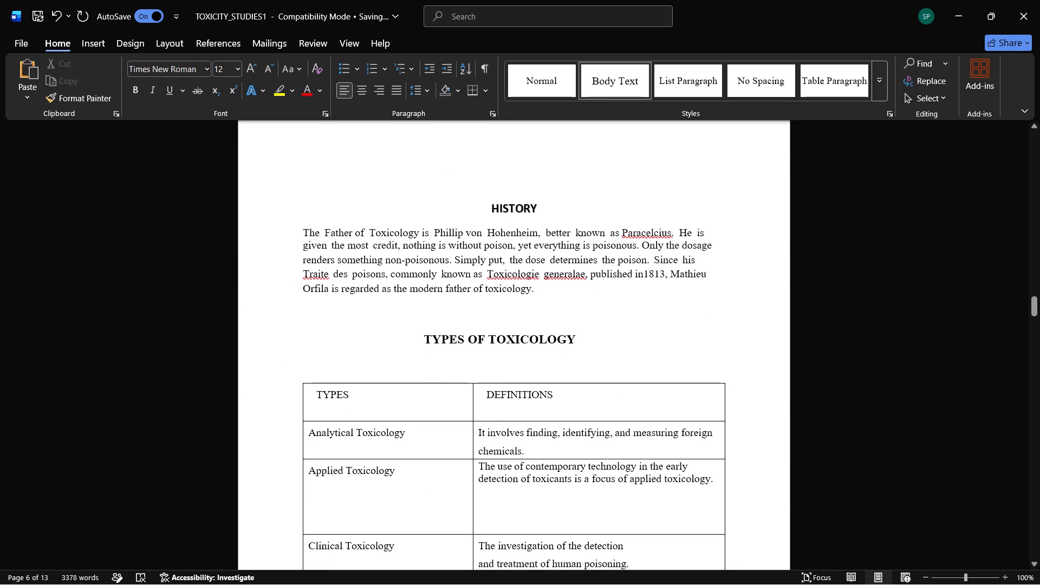
{"action": "left_click_drag", "start_coordinate": [482, 213], "coordinate": [537, 213]}
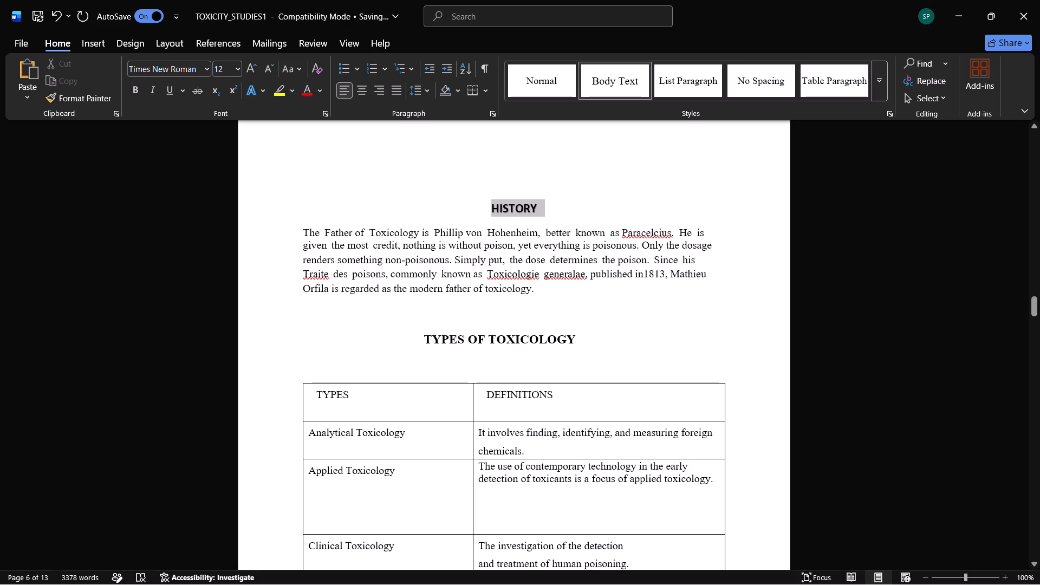
{"action": "left_click_drag", "start_coordinate": [537, 213], "coordinate": [542, 214]}
{"action": "key", "text": "ctrl+c"}
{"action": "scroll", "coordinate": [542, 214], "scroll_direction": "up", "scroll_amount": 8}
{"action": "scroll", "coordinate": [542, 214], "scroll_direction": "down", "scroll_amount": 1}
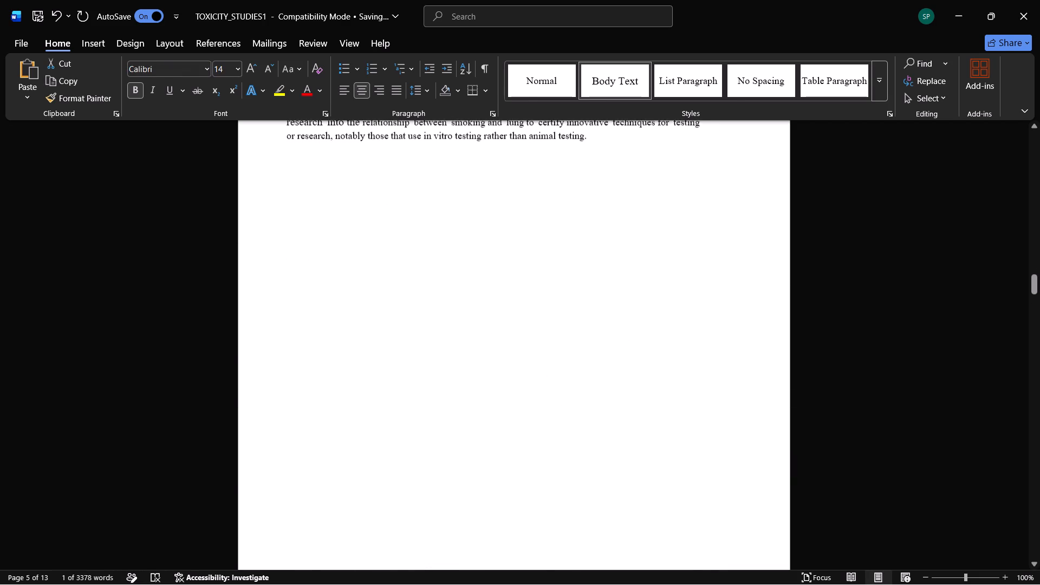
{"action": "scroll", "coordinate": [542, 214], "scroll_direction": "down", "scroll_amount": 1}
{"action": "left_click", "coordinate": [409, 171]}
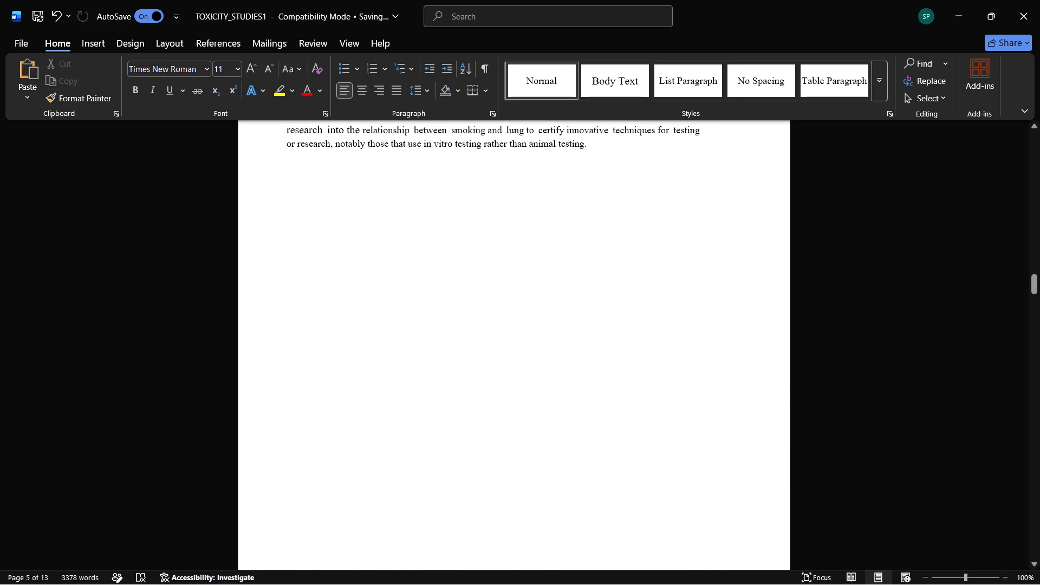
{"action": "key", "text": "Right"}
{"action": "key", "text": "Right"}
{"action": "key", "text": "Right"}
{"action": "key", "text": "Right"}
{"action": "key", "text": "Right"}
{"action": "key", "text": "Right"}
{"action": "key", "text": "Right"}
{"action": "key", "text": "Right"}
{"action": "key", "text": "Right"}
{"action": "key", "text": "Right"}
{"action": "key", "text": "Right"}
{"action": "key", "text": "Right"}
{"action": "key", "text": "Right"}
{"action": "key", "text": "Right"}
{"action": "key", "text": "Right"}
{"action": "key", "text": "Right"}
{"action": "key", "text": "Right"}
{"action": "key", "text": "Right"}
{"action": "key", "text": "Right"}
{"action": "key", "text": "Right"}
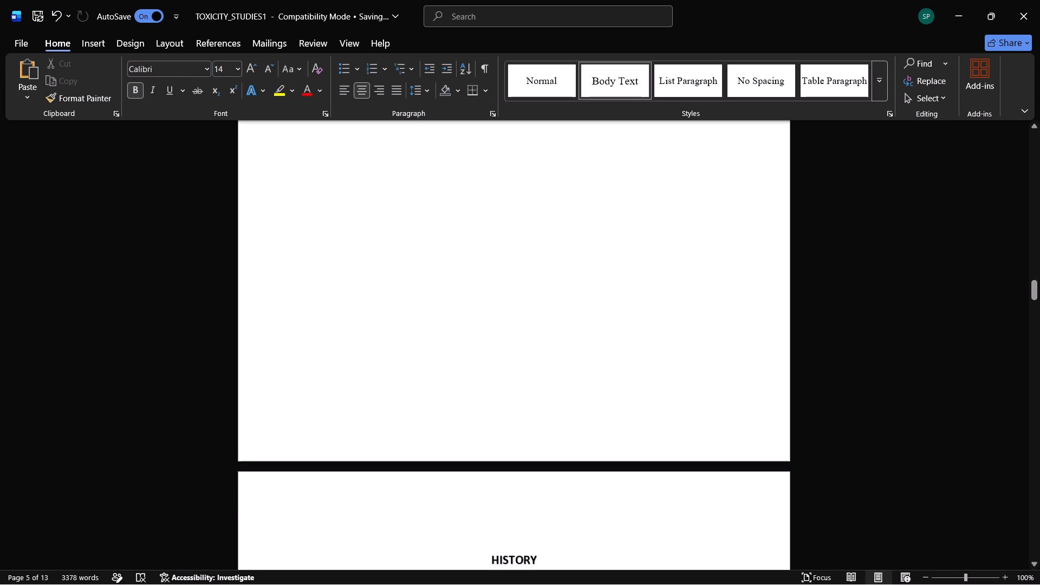
Add two new lines after the page 5 paragraph ending "rather than animal testing.".
{"action": "scroll", "coordinate": [409, 171], "scroll_direction": "up", "scroll_amount": 2}
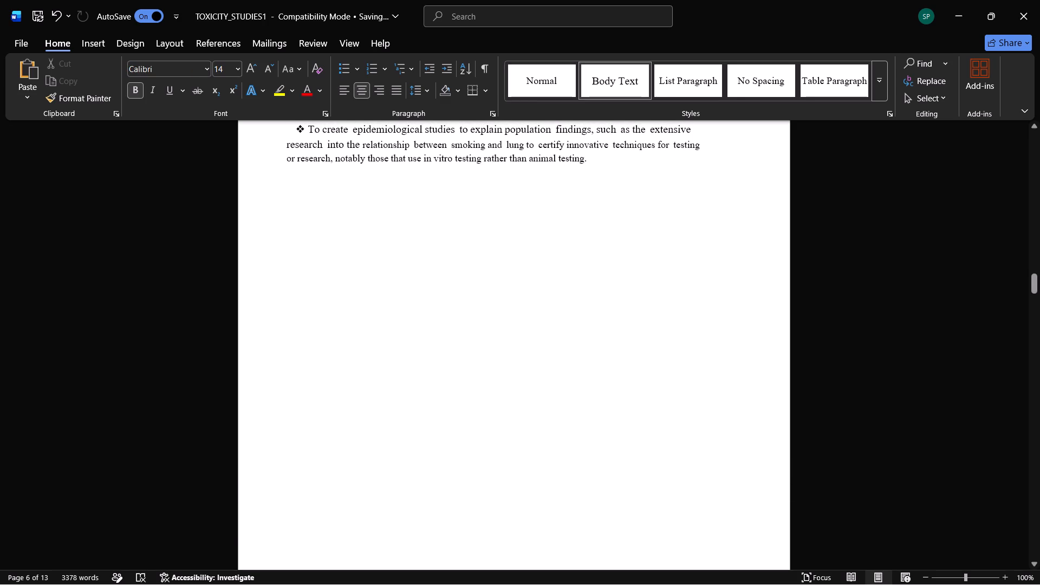
{"action": "left_click", "coordinate": [593, 160]}
{"action": "key", "text": "Return"}
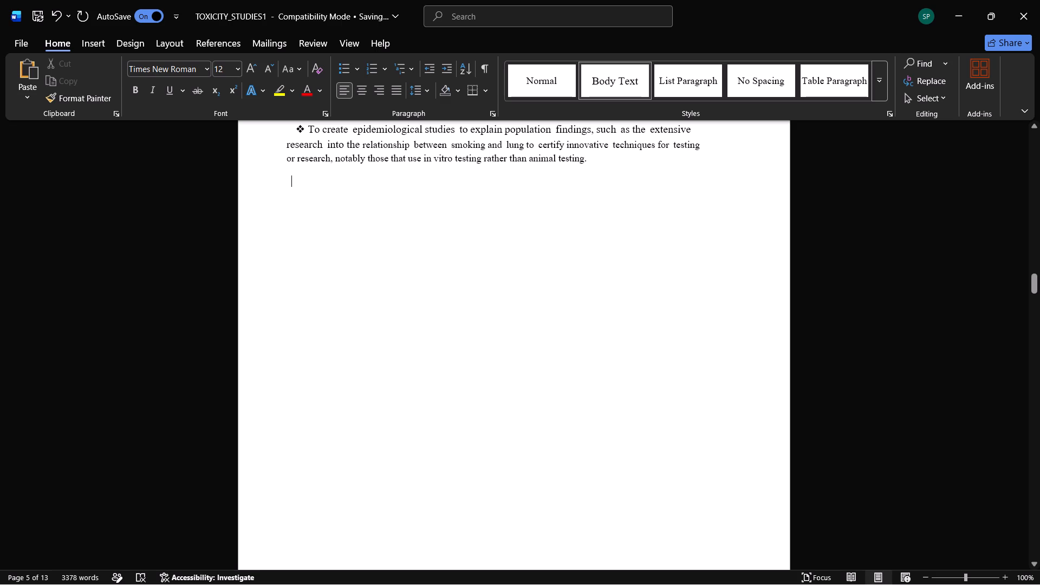
{"action": "key", "text": "Return"}
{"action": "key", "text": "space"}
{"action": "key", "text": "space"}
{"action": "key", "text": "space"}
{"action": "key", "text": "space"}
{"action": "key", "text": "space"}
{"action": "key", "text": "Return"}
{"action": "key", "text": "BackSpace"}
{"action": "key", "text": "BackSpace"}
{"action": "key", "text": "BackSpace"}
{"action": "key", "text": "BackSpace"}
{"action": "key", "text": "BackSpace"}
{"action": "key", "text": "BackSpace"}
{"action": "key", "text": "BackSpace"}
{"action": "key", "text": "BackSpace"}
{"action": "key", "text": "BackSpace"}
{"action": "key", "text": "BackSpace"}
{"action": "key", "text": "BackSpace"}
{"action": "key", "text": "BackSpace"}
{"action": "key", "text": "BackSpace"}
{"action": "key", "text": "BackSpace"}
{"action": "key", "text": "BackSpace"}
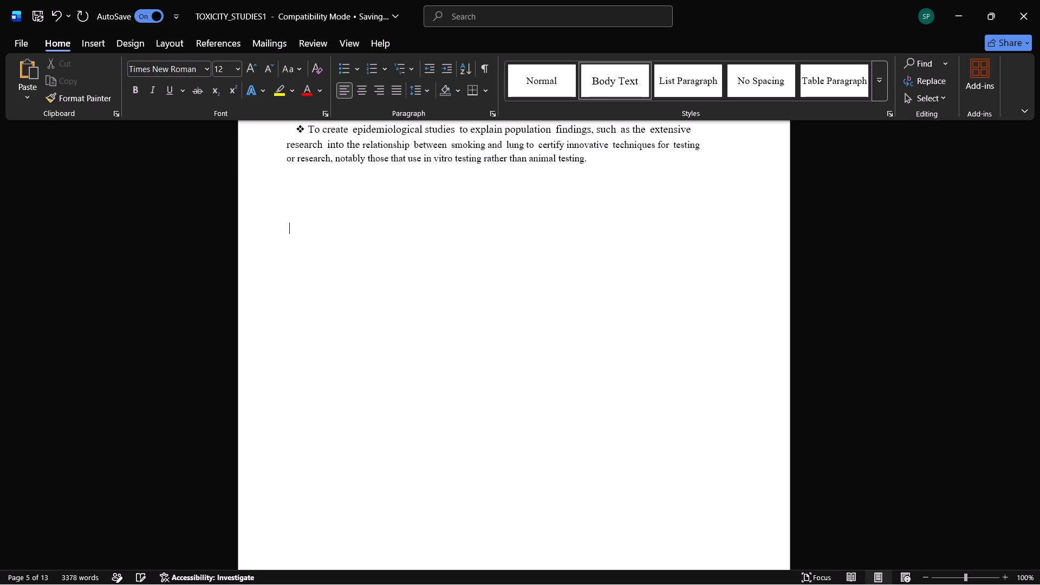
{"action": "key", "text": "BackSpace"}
Paste the copied "HISTORY" heading on the new line below the "To create epidemiological studies" item.
{"action": "key", "text": "ctrl+v"}
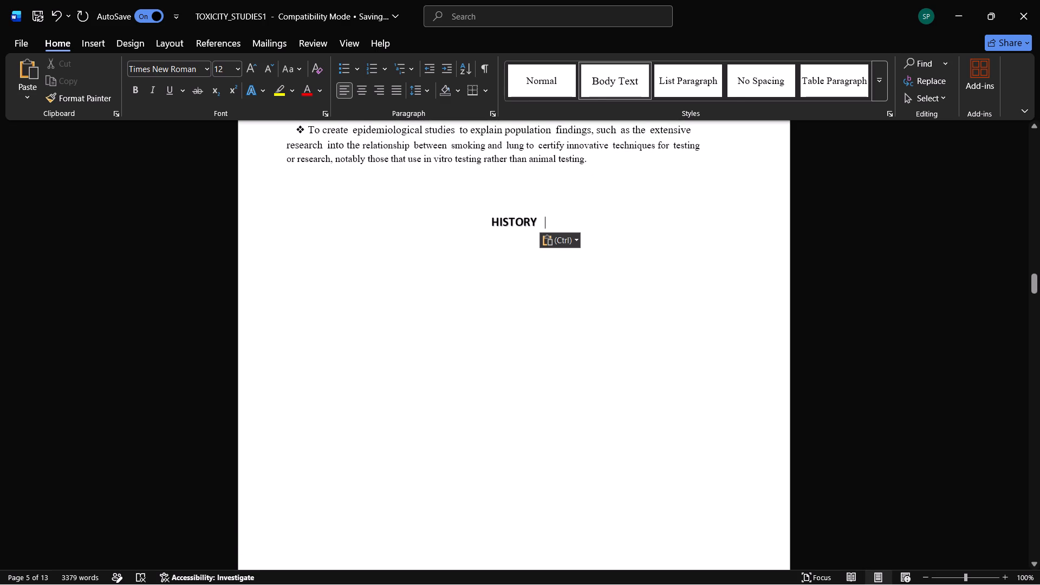
Remove the centred alignment of the pasted "HISTORY" heading and shift it towards the middle of the line with leading spaces.
{"action": "left_click", "coordinate": [479, 220]}
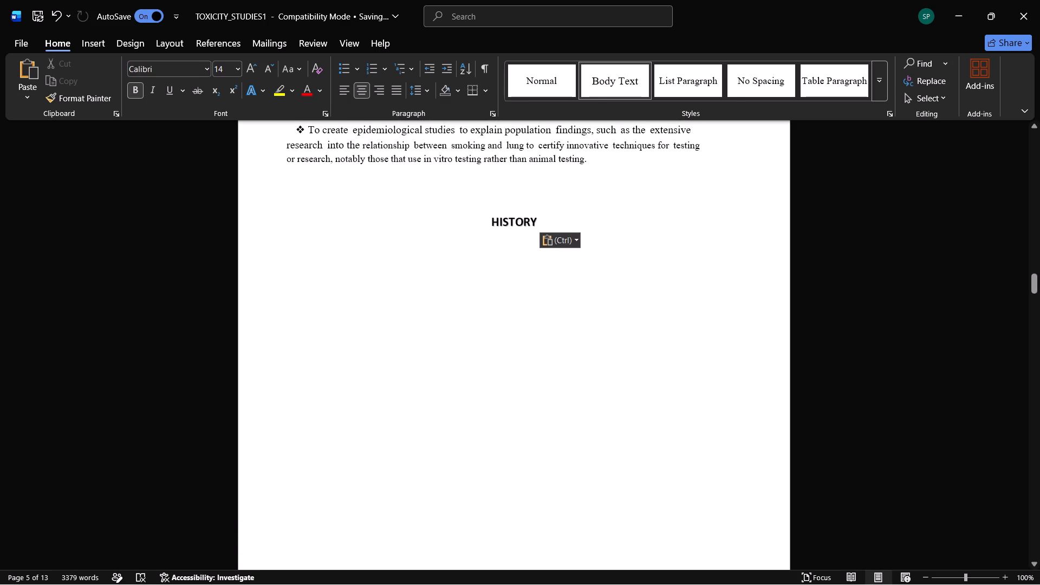
{"action": "key", "text": "BackSpace"}
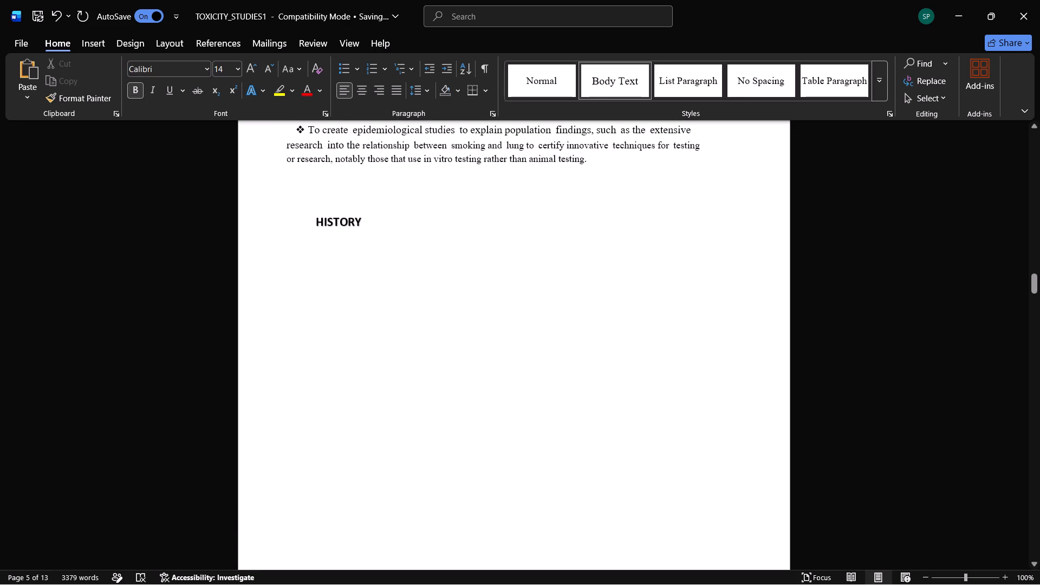
{"action": "key", "text": "space"}
{"action": "key", "text": "space"}
{"action": "key", "text": "space"}
{"action": "key", "text": "space"}
{"action": "key", "text": "space"}
{"action": "key", "text": "space"}
{"action": "key", "text": "space"}
{"action": "key", "text": "space"}
{"action": "key", "text": "space"}
{"action": "key", "text": "space"}
{"action": "key", "text": "space"}
{"action": "key", "text": "space"}
{"action": "key", "text": "space"}
{"action": "key", "text": "space"}
{"action": "key", "text": "space"}
{"action": "key", "text": "space"}
{"action": "key", "text": "space"}
{"action": "key", "text": "space"}
{"action": "key", "text": "space"}
{"action": "key", "text": "space"}
Increase the font size of the pasted "HISTORY" heading to 16.
{"action": "left_click_drag", "start_coordinate": [422, 224], "coordinate": [519, 227]}
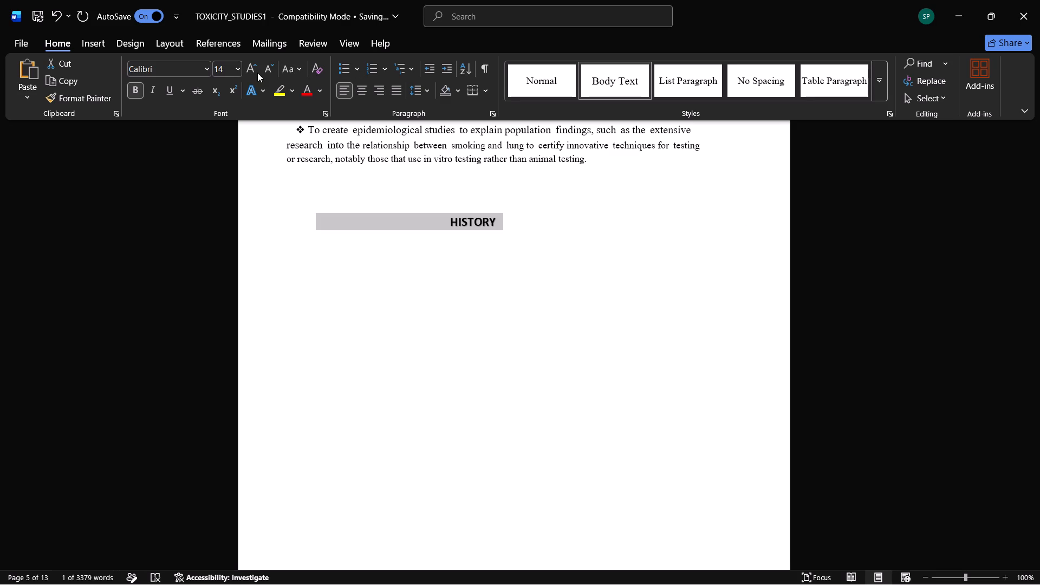
{"action": "left_click", "coordinate": [253, 68]}
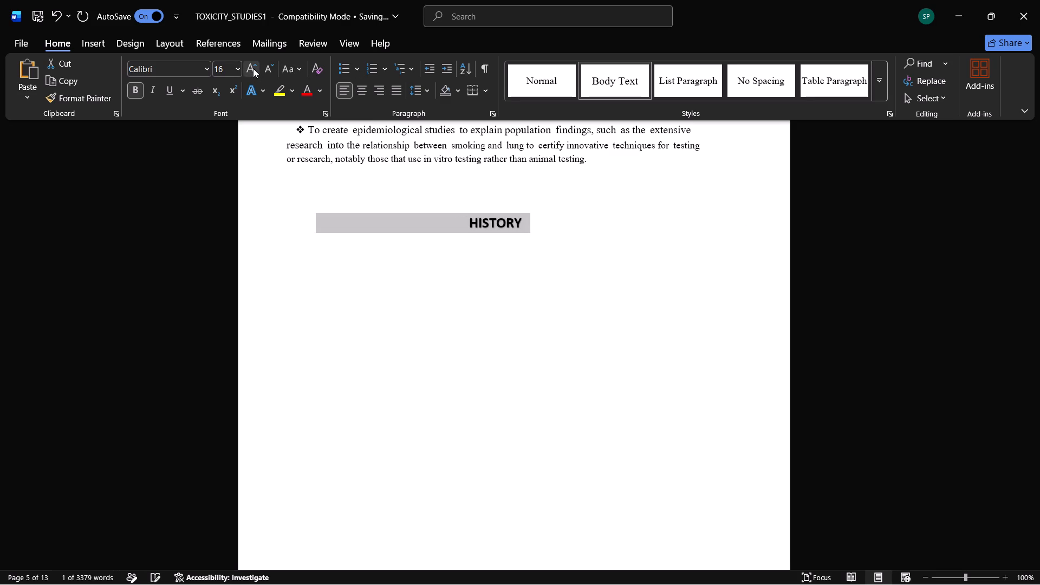
Remove the leading spaces in front of the pasted "HISTORY" heading on page 5.
{"action": "left_click", "coordinate": [390, 190]}
{"action": "left_click", "coordinate": [460, 223]}
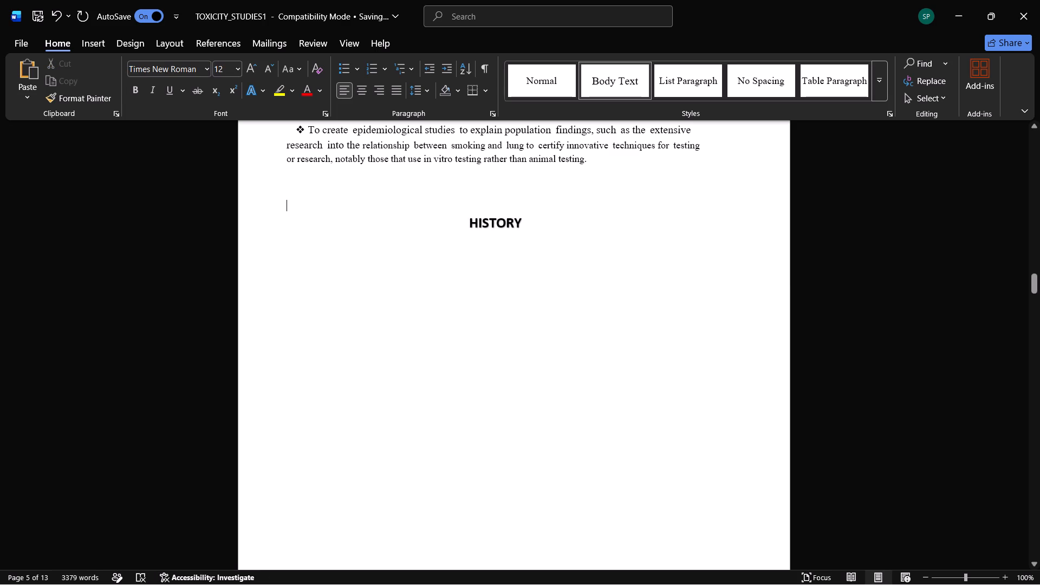
{"action": "key", "text": "BackSpace"}
{"action": "key", "text": "BackSpace"}
{"action": "key", "text": "BackSpace"}
{"action": "key", "text": "BackSpace"}
{"action": "key", "text": "BackSpace"}
{"action": "key", "text": "BackSpace"}
{"action": "key", "text": "BackSpace"}
{"action": "key", "text": "BackSpace"}
{"action": "key", "text": "BackSpace"}
{"action": "key", "text": "BackSpace"}
{"action": "key", "text": "BackSpace"}
{"action": "key", "text": "BackSpace"}
{"action": "key", "text": "BackSpace"}
{"action": "key", "text": "BackSpace"}
{"action": "key", "text": "BackSpace"}
{"action": "key", "text": "BackSpace"}
{"action": "key", "text": "BackSpace"}
{"action": "key", "text": "BackSpace"}
{"action": "key", "text": "BackSpace"}
{"action": "key", "text": "BackSpace"}
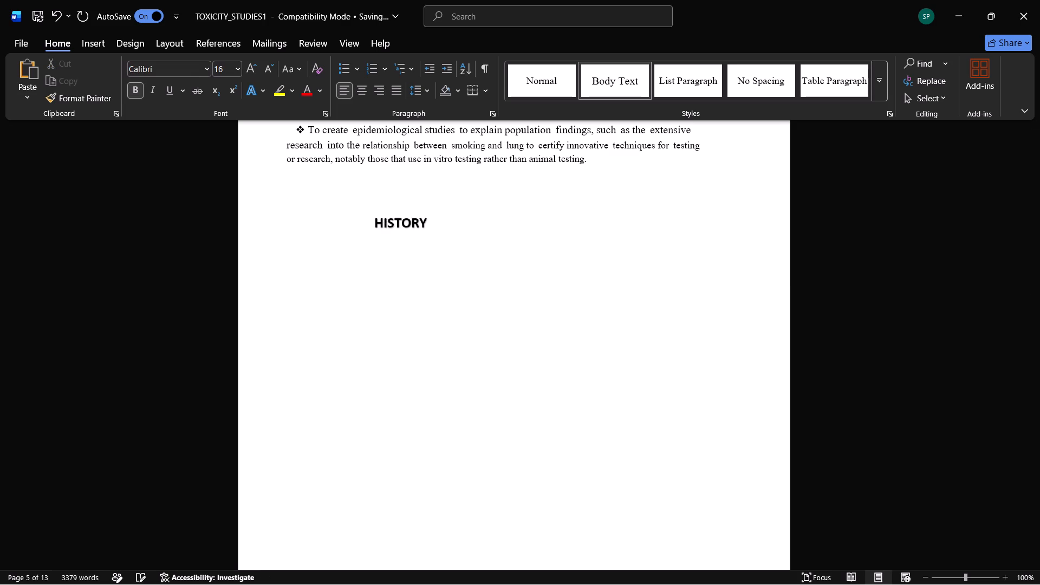
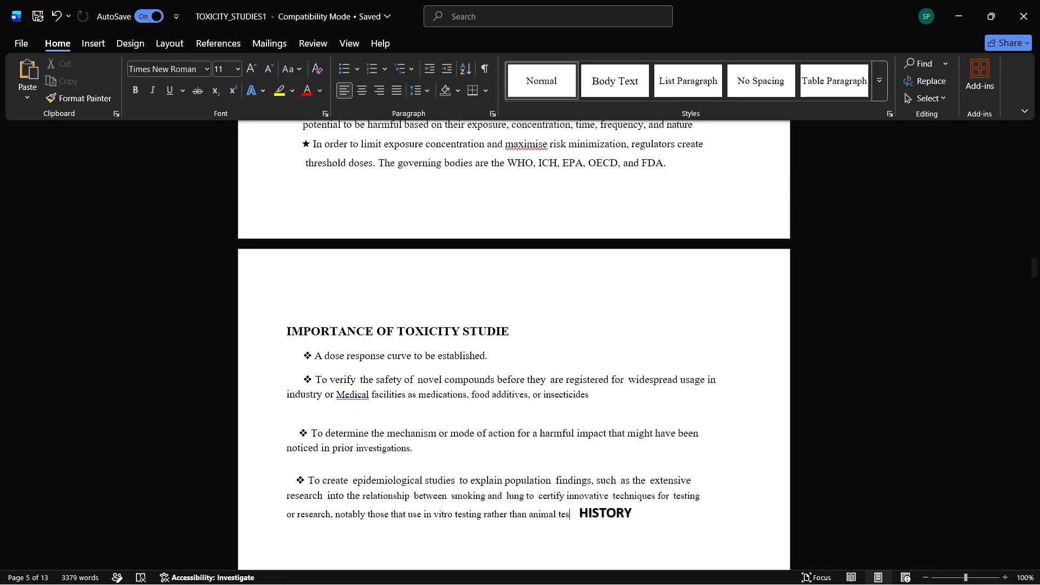
Complete the cut-off last word of the "To create epidemiological studies" item as "testing.", including the full stop.
{"action": "scroll", "coordinate": [460, 223], "scroll_direction": "down", "scroll_amount": 1}
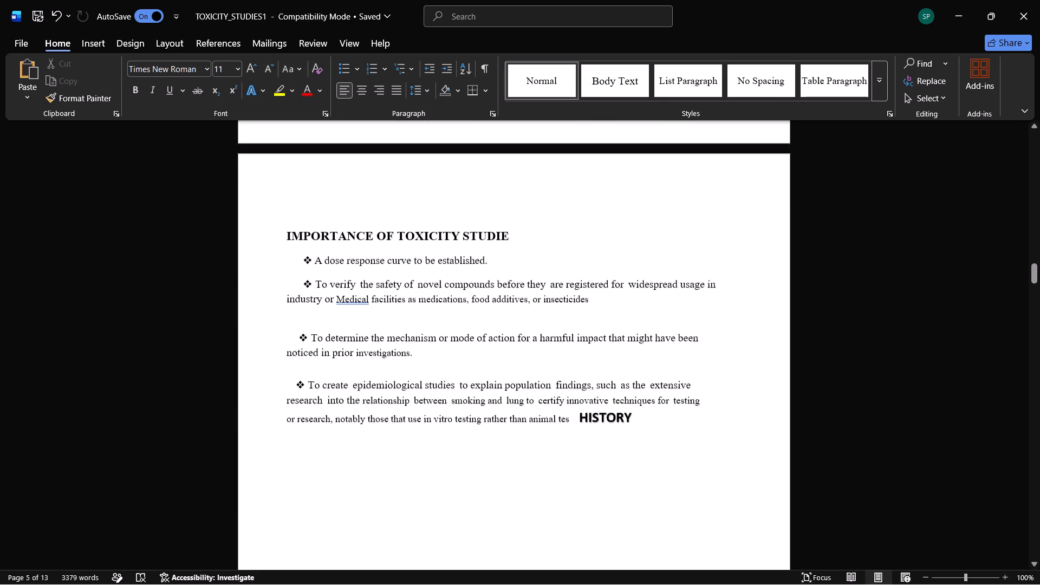
{"action": "scroll", "coordinate": [460, 223], "scroll_direction": "down", "scroll_amount": 1}
{"action": "type", "text": "tinf"}
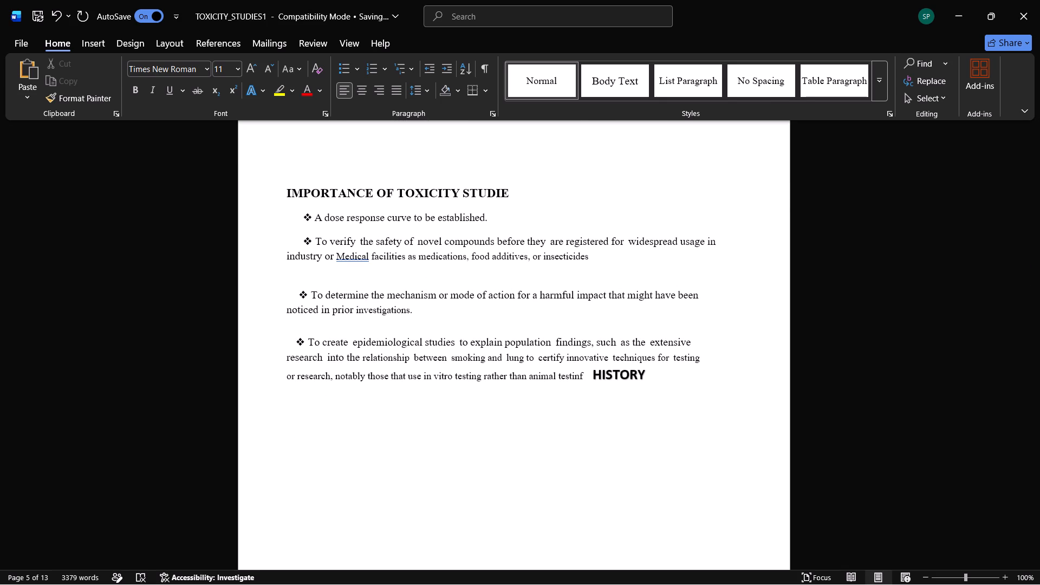
{"action": "key", "text": "BackSpace"}
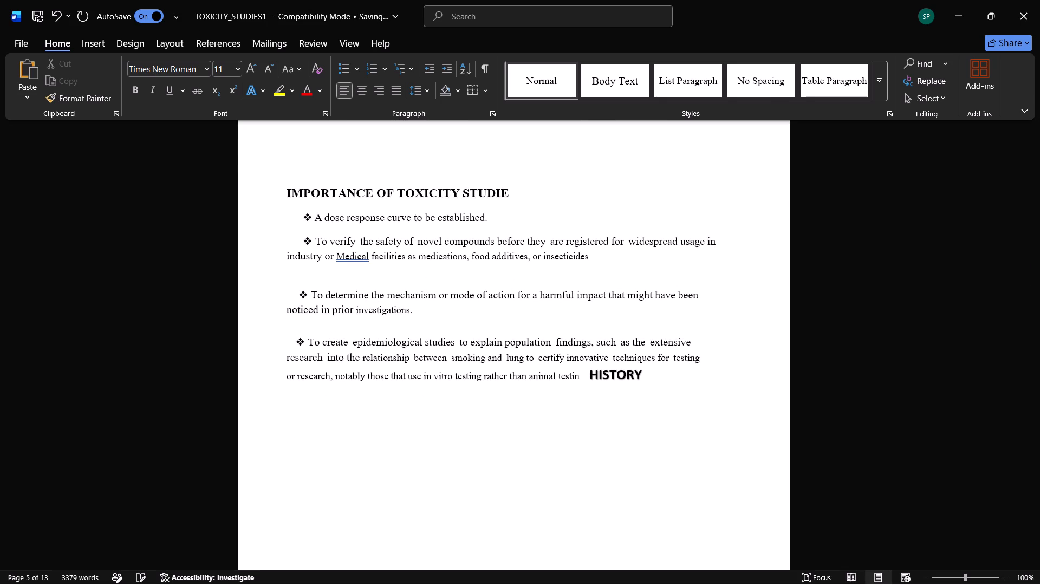
{"action": "key", "text": "g"}
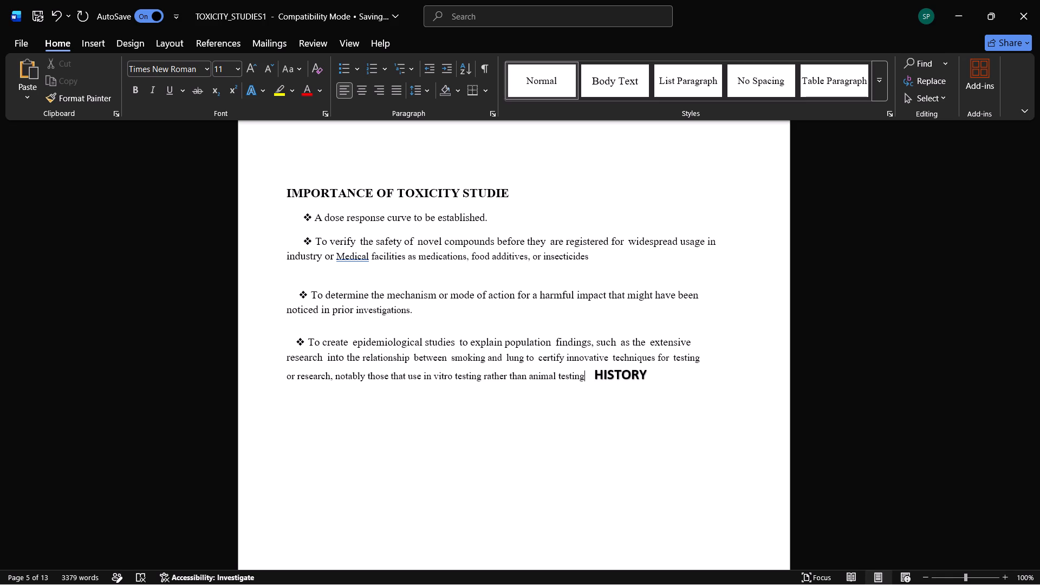
{"action": "key", "text": "period"}
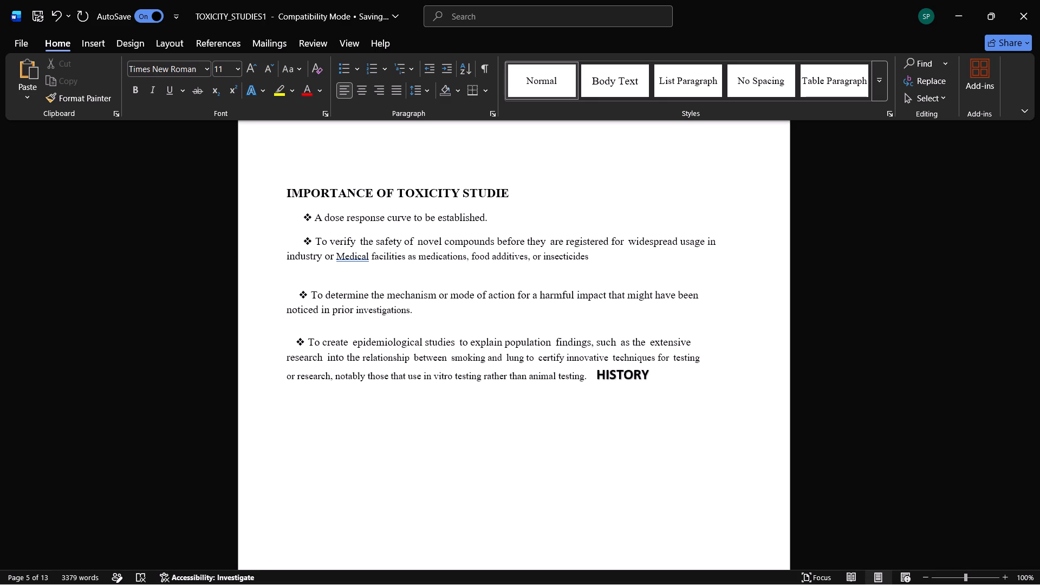
Move the "HISTORY" heading onto its own line, leaving a blank line below the "To create epidemiological studies" item.
{"action": "key", "text": "Return"}
{"action": "key", "text": "space"}
{"action": "key", "text": "space"}
{"action": "key", "text": "space"}
{"action": "key", "text": "space"}
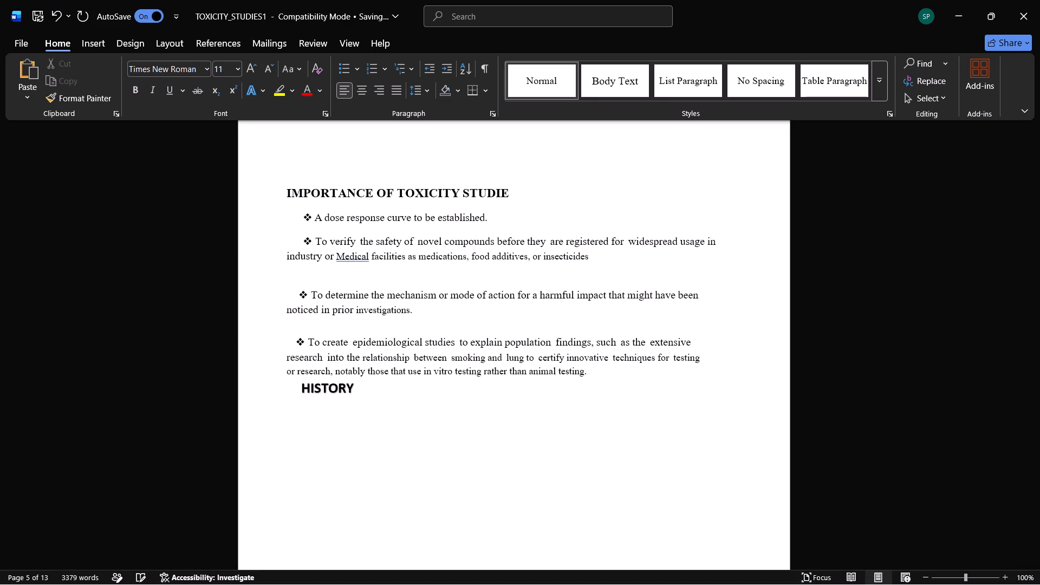
{"action": "key", "text": "Return"}
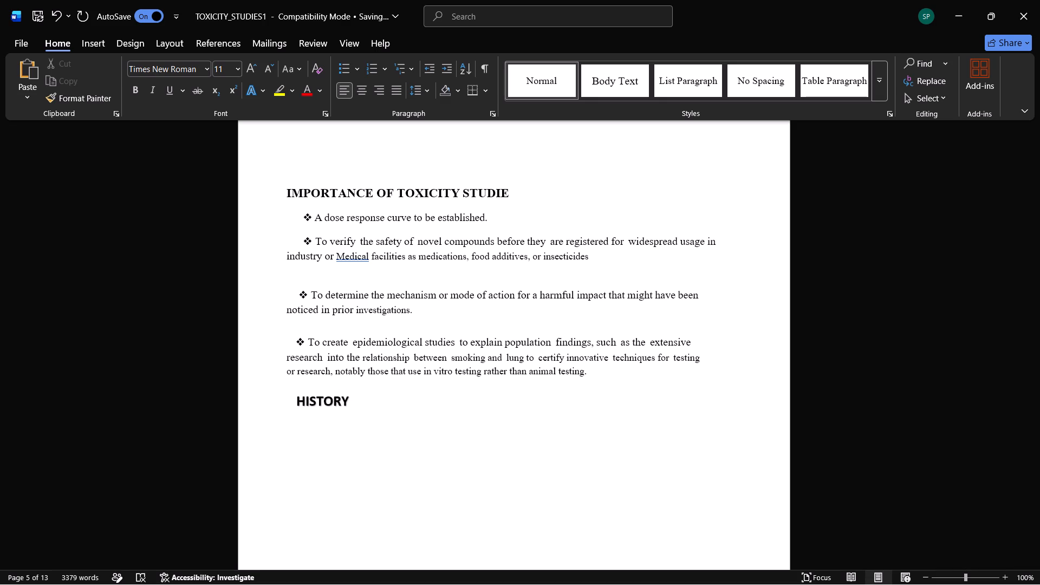
Shift the "HISTORY" heading towards the middle of its line with leading spaces.
{"action": "key", "text": "space"}
{"action": "key", "text": "space"}
{"action": "key", "text": "space"}
{"action": "key", "text": "space"}
{"action": "key", "text": "space"}
{"action": "key", "text": "space"}
{"action": "key", "text": "space"}
{"action": "key", "text": "space"}
{"action": "key", "text": "space"}
{"action": "key", "text": "space"}
{"action": "key", "text": "space"}
{"action": "key", "text": "space"}
{"action": "key", "text": "space"}
{"action": "key", "text": "space"}
{"action": "key", "text": "space"}
{"action": "key", "text": "space"}
{"action": "key", "text": "space"}
{"action": "key", "text": "space"}
{"action": "key", "text": "space"}
{"action": "key", "text": "space"}
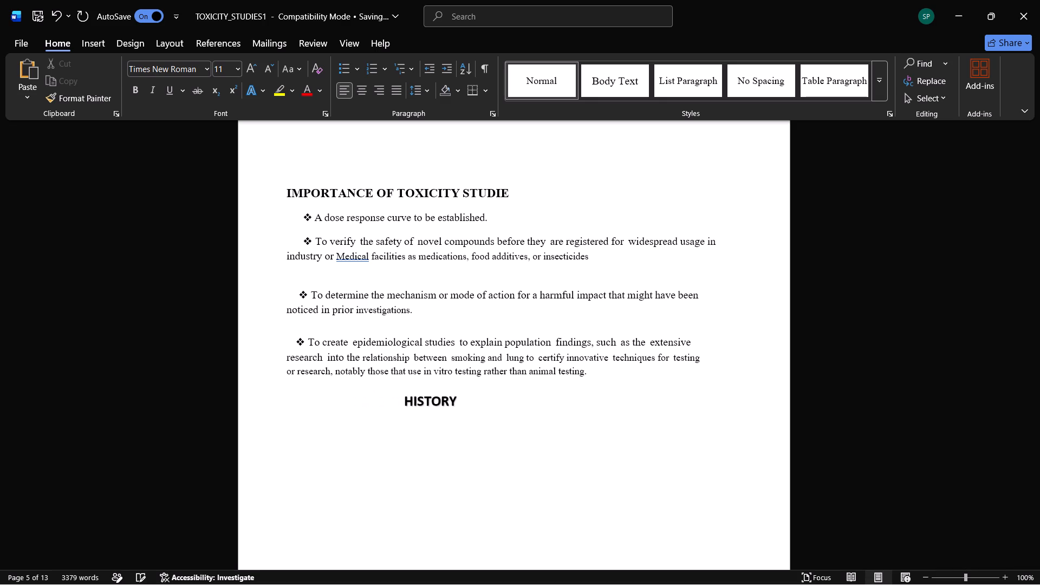
{"action": "key", "text": "space"}
{"action": "key", "text": "space"}
{"action": "key", "text": "space"}
{"action": "key", "text": "space"}
{"action": "key", "text": "space"}
{"action": "key", "text": "space"}
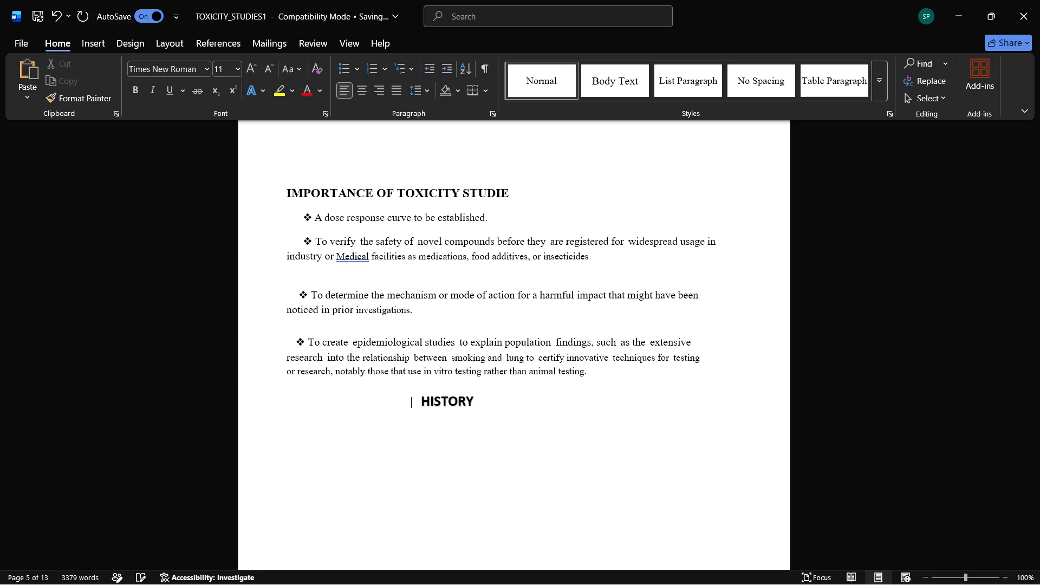
{"action": "left_click", "coordinate": [463, 229]}
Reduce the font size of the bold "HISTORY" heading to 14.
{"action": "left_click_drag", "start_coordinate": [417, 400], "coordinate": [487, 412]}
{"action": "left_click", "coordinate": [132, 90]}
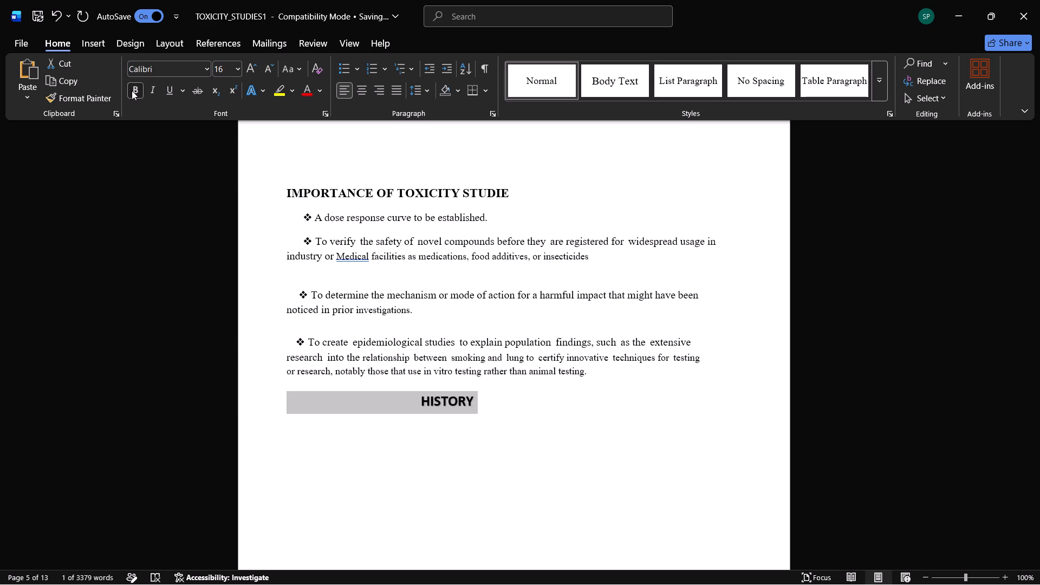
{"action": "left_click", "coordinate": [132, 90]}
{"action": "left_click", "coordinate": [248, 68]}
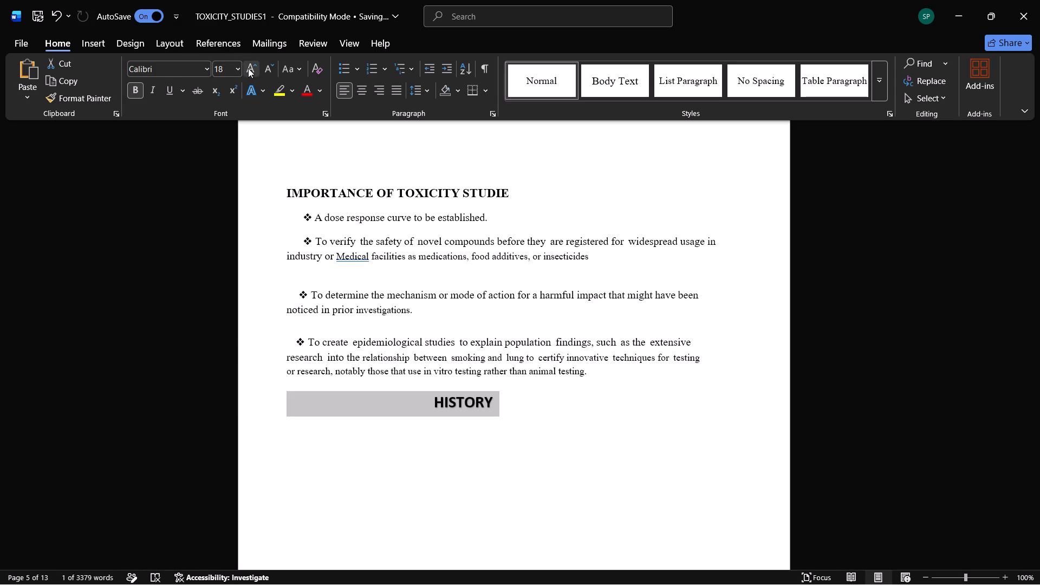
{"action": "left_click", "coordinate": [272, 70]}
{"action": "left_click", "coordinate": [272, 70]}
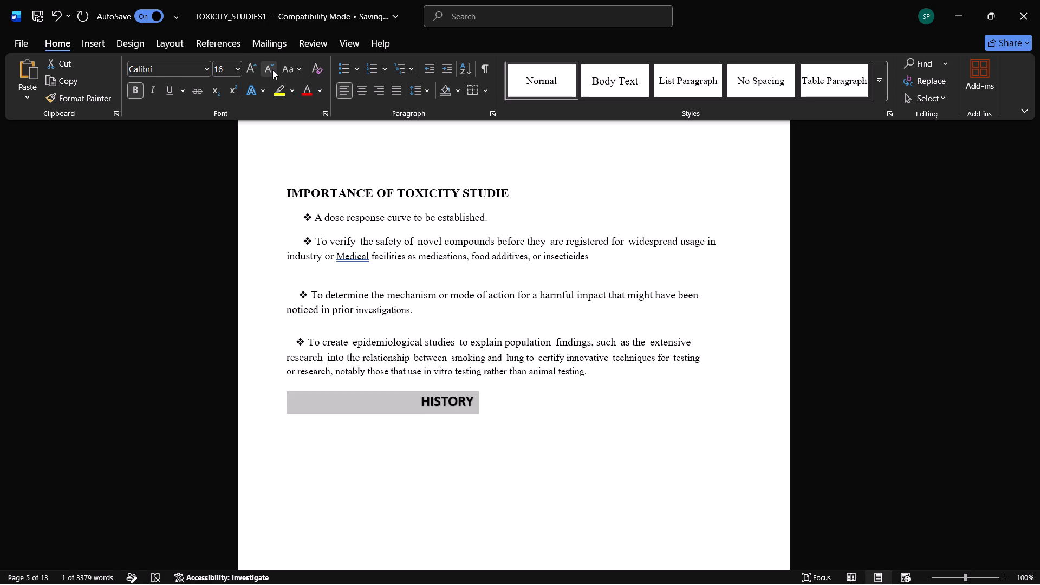
Apply the plain black preset text effect to the "HISTORY" heading.
{"action": "left_click", "coordinate": [261, 92]}
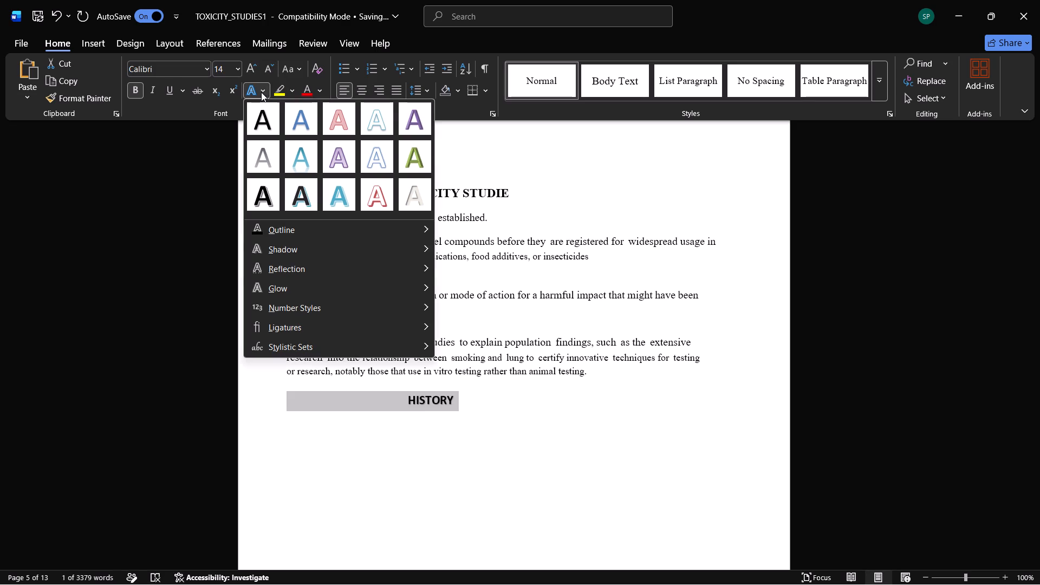
{"action": "left_click", "coordinate": [267, 110]}
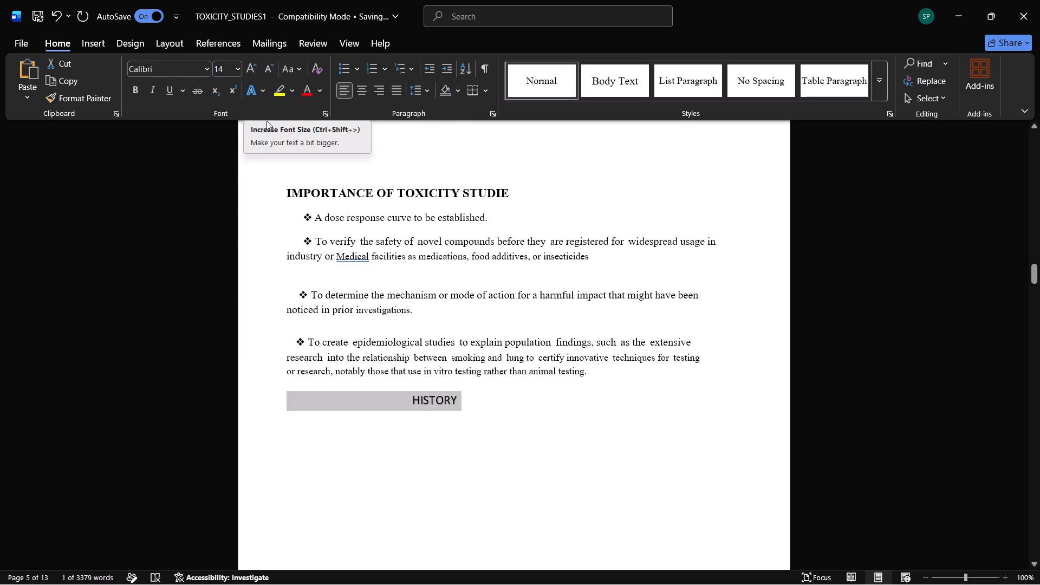
Change the font of the "HISTORY" heading to Times New Roman.
{"action": "left_click", "coordinate": [205, 68]}
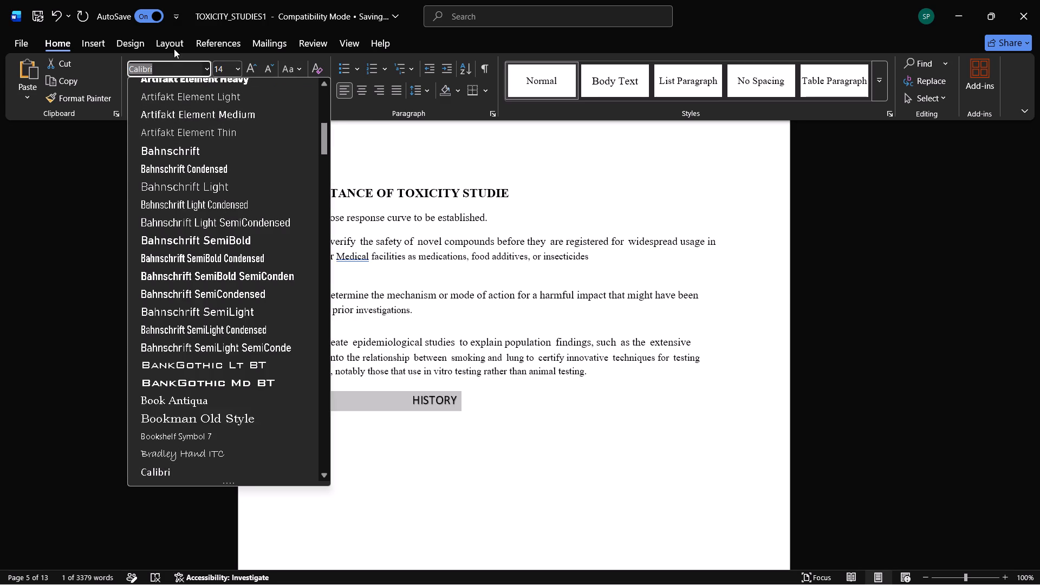
{"action": "left_click", "coordinate": [175, 66]}
{"action": "key", "text": "BackSpace"}
{"action": "type", "text": "tim"}
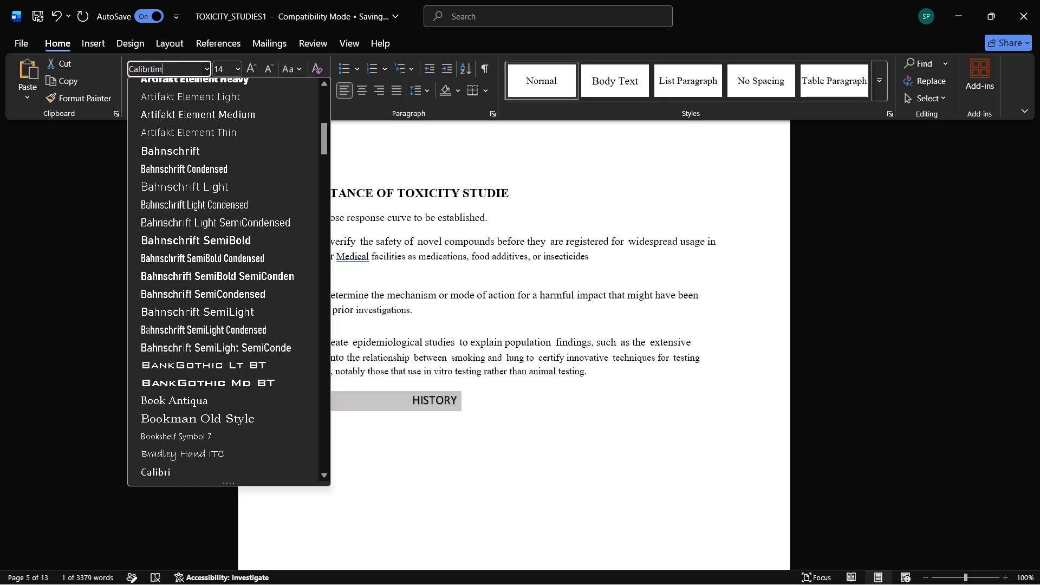
{"action": "key", "text": "BackSpace"}
{"action": "key", "text": "BackSpace"}
{"action": "key", "text": "BackSpace"}
{"action": "key", "text": "BackSpace"}
{"action": "key", "text": "BackSpace"}
{"action": "key", "text": "BackSpace"}
{"action": "key", "text": "BackSpace"}
{"action": "key", "text": "BackSpace"}
{"action": "key", "text": "BackSpace"}
{"action": "key", "text": "BackSpace"}
{"action": "key", "text": "BackSpace"}
{"action": "key", "text": "BackSpace"}
{"action": "key", "text": "BackSpace"}
{"action": "key", "text": "BackSpace"}
{"action": "key", "text": "BackSpace"}
{"action": "key", "text": "BackSpace"}
{"action": "type", "text": "ti"}
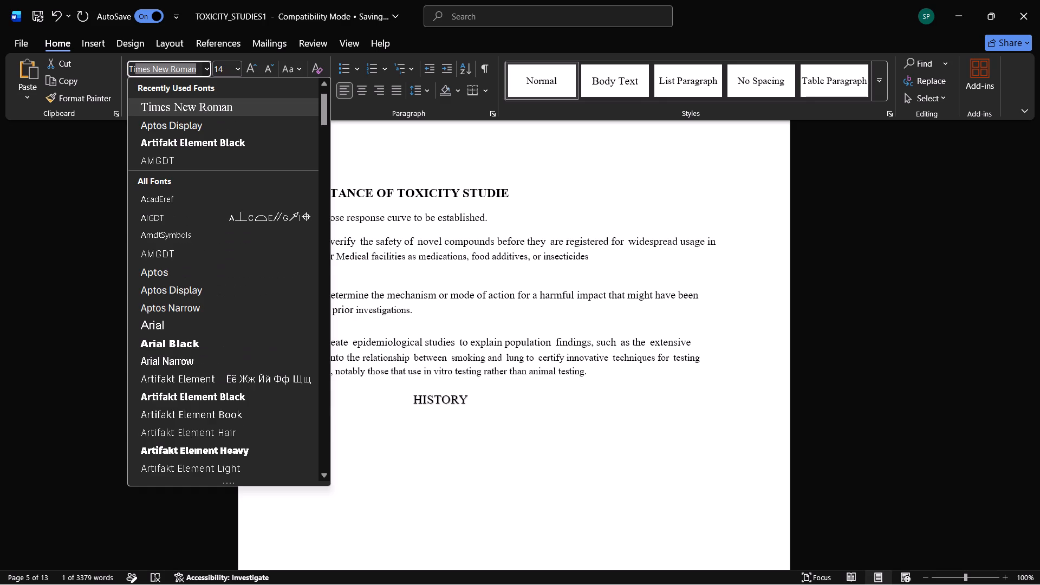
{"action": "left_click", "coordinate": [186, 109]}
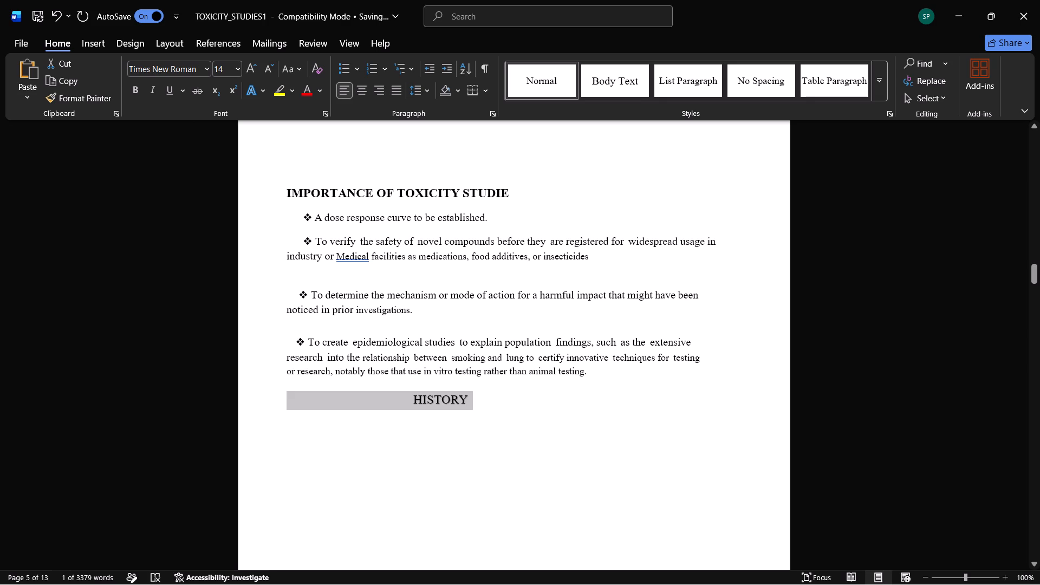
Set the "HISTORY" heading to font size 16 and make it bold.
{"action": "left_click", "coordinate": [251, 67]}
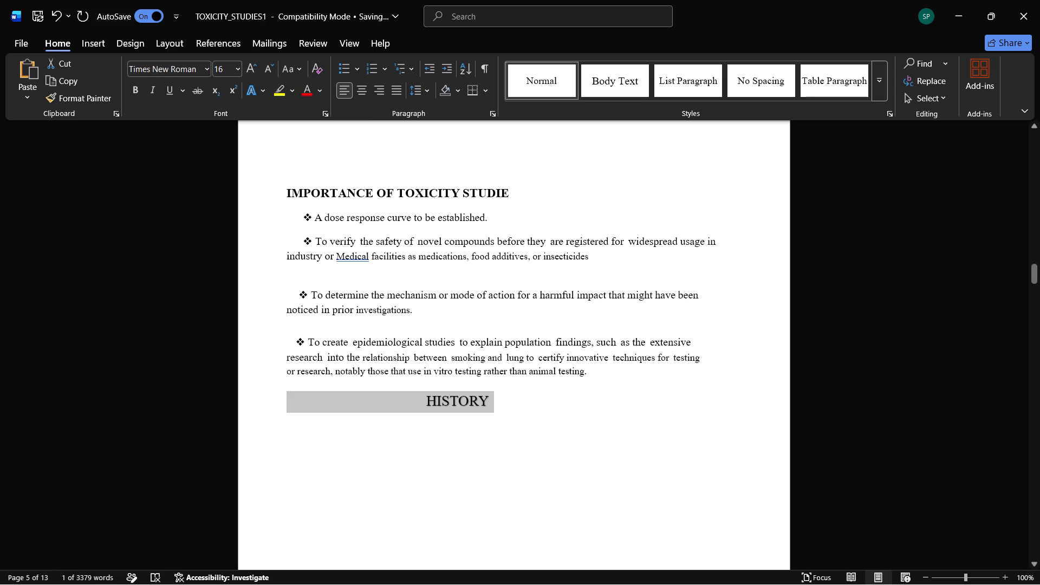
{"action": "left_click", "coordinate": [181, 332]}
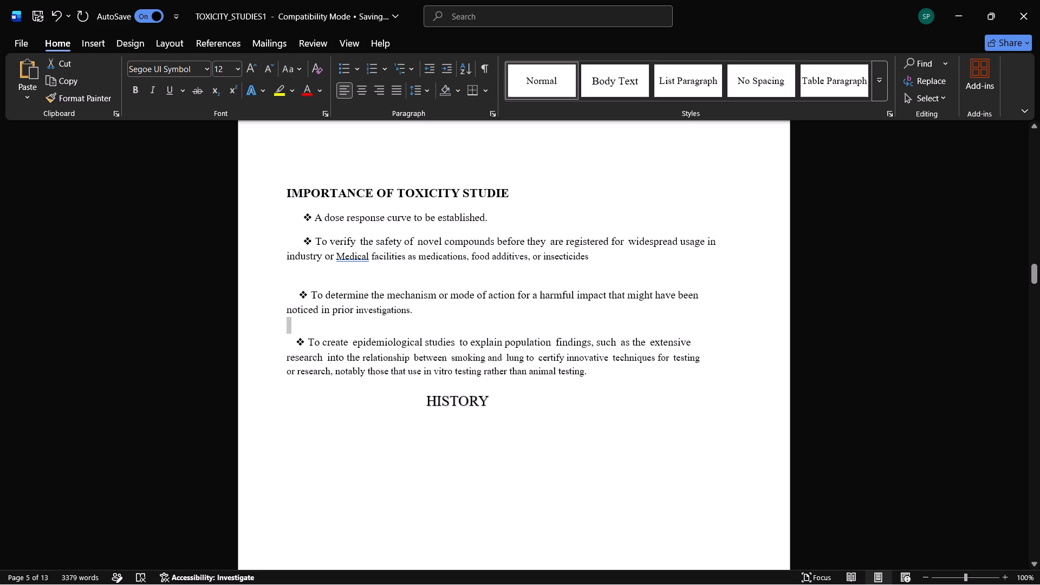
{"action": "left_click_drag", "start_coordinate": [417, 406], "coordinate": [484, 414]}
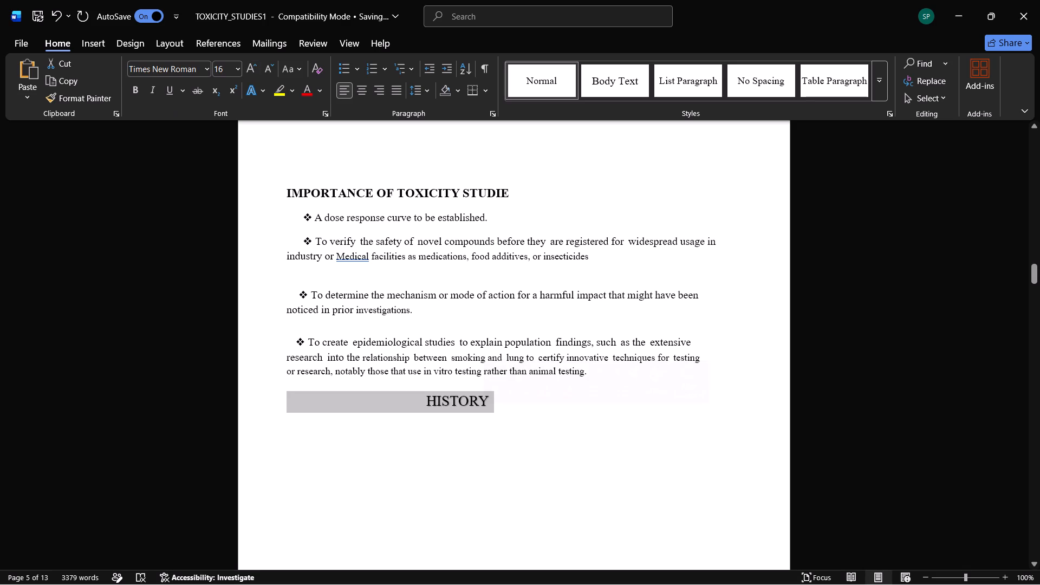
{"action": "left_click", "coordinate": [136, 89]}
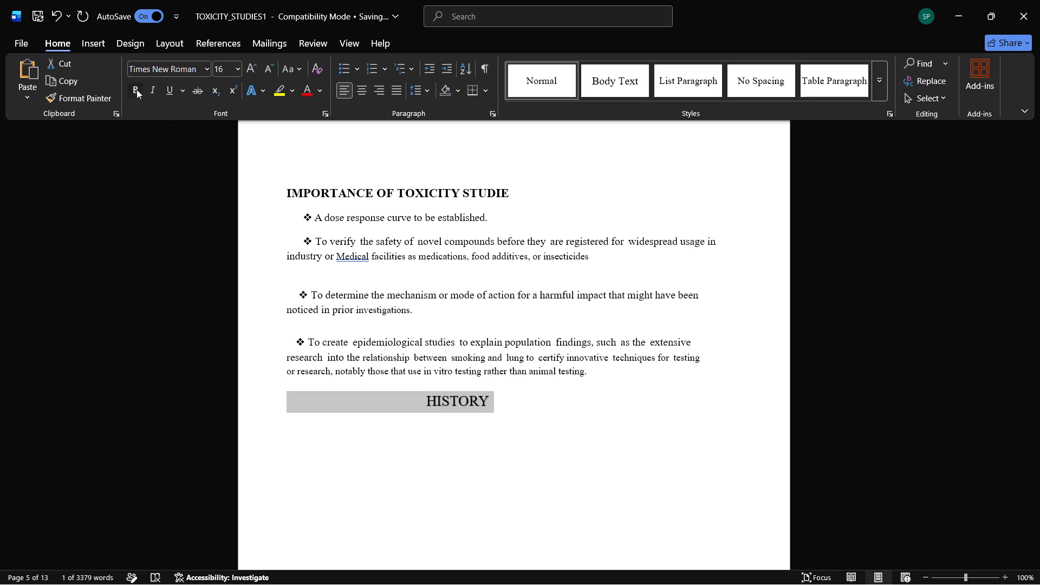
{"action": "left_click", "coordinate": [193, 277]}
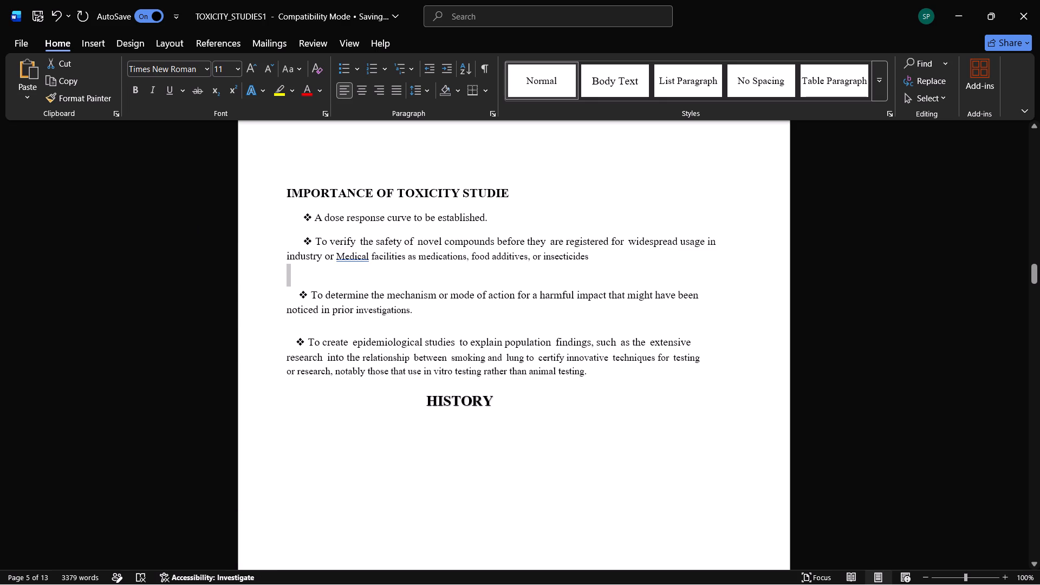
Remove the blank line above the "To determine the mechanism" item and indent its bullet with six leading spaces.
{"action": "left_click", "coordinate": [291, 294]}
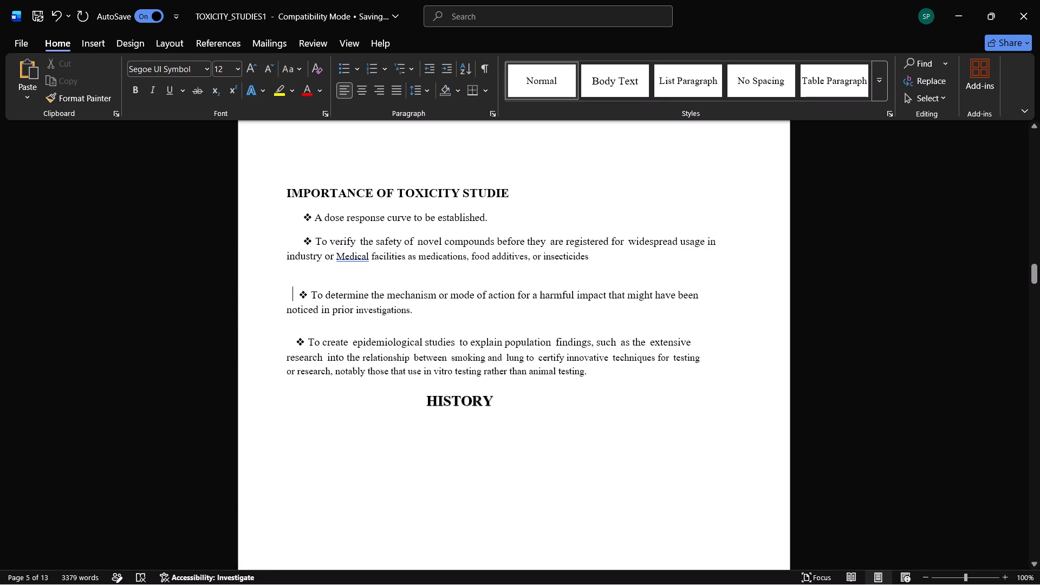
{"action": "left_click", "coordinate": [294, 292]}
{"action": "key", "text": "BackSpace"}
{"action": "key", "text": "BackSpace"}
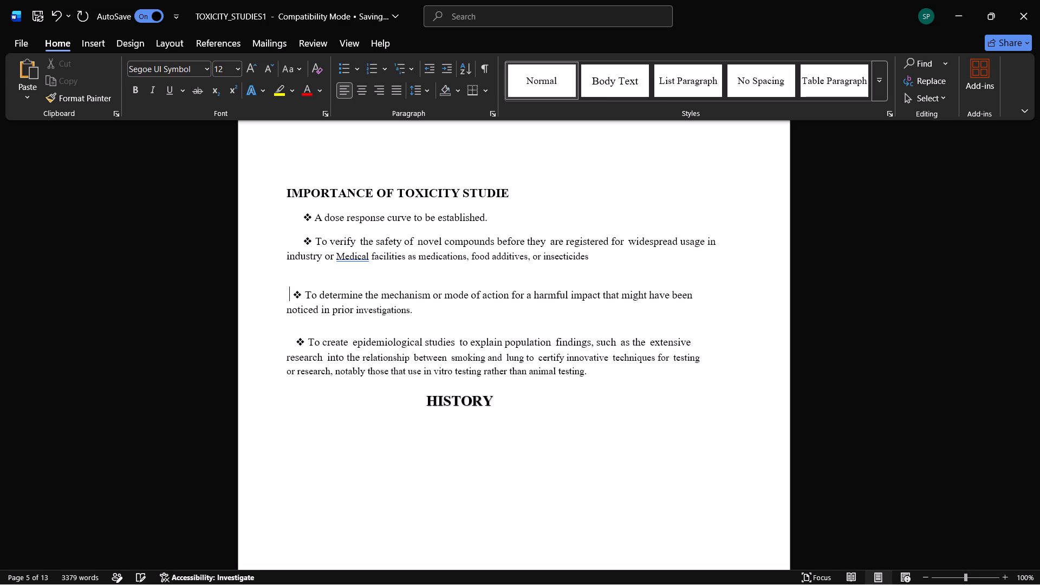
{"action": "key", "text": "BackSpace"}
{"action": "key", "text": "BackSpace"}
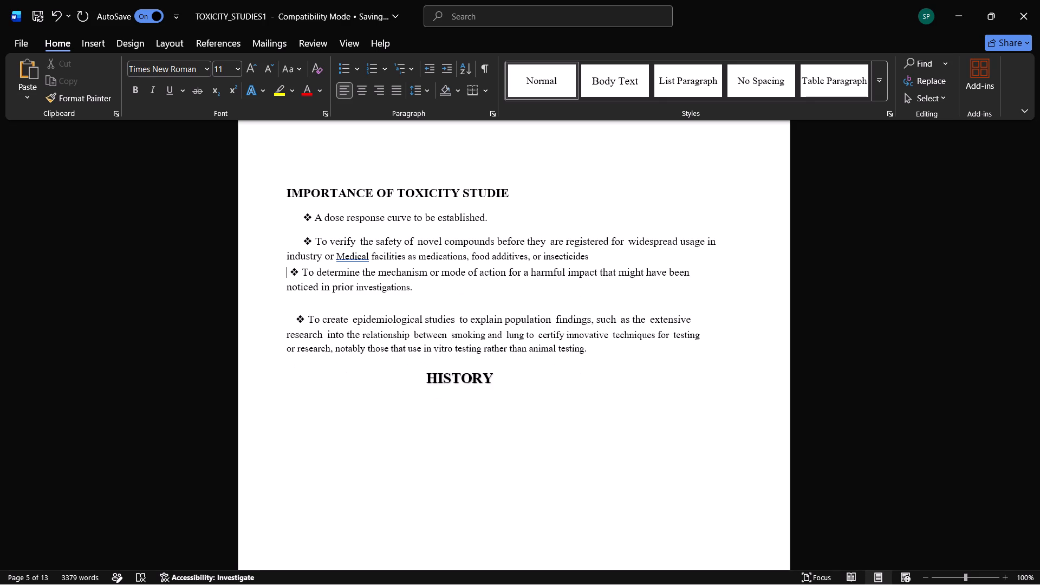
{"action": "key", "text": "space"}
{"action": "key", "text": "space"}
{"action": "key", "text": "space"}
{"action": "key", "text": "space"}
{"action": "key", "text": "space"}
{"action": "key", "text": "space"}
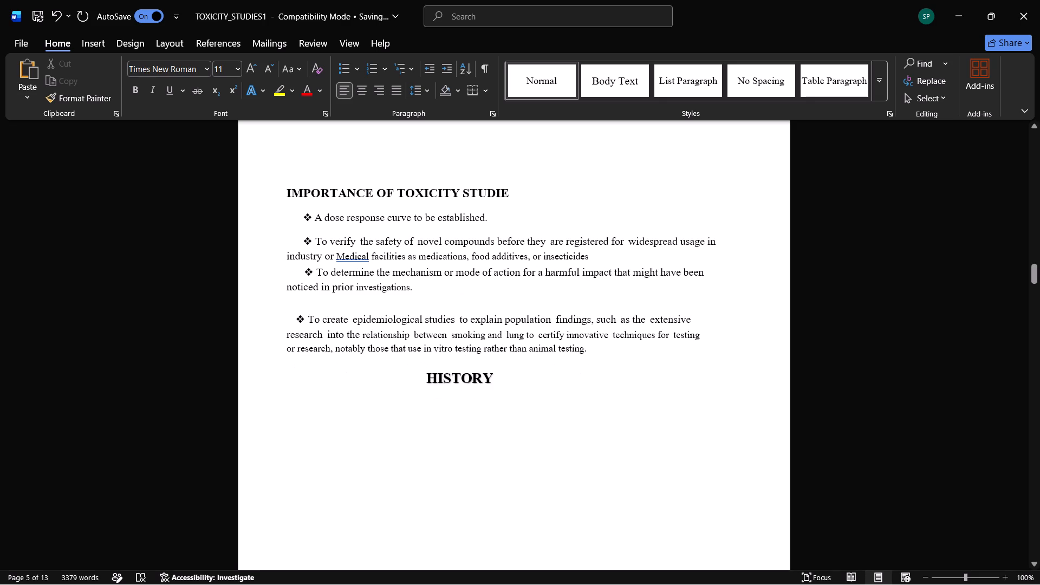
Remove the blank line above the "To create epidemiological studies" item, keeping the item on its own line directly below the previous one.
{"action": "left_click", "coordinate": [291, 316]}
{"action": "key", "text": "BackSpace"}
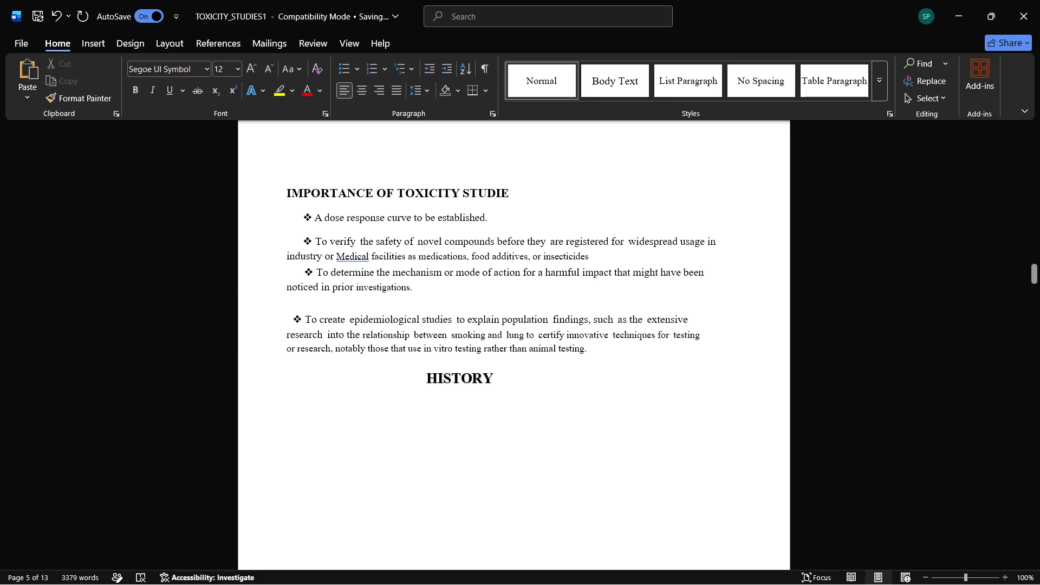
{"action": "key", "text": "BackSpace"}
{"action": "key", "text": "BackSpace"}
{"action": "key", "text": "BackSpace"}
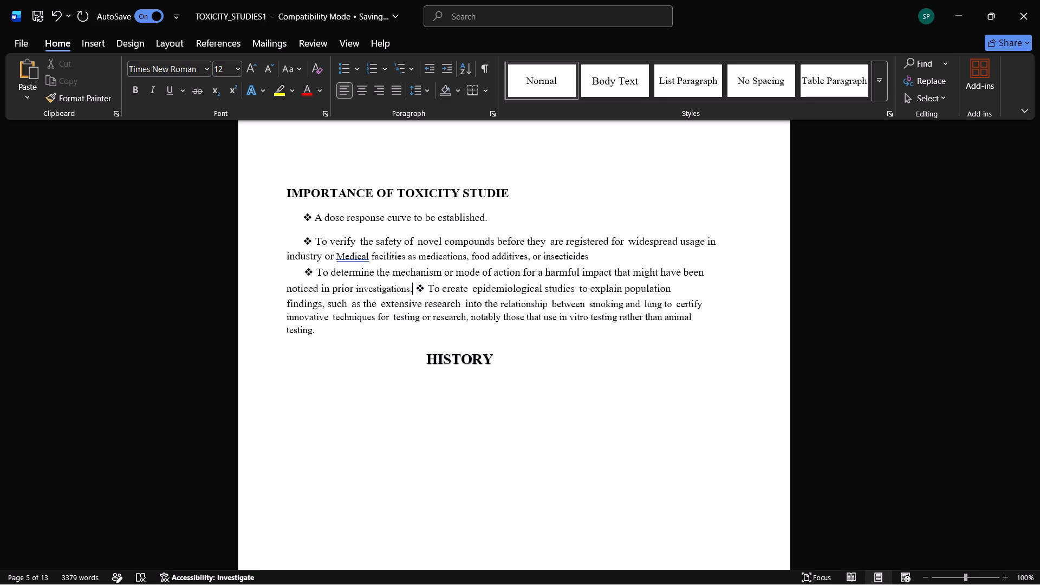
{"action": "key", "text": "space"}
{"action": "key", "text": "Return"}
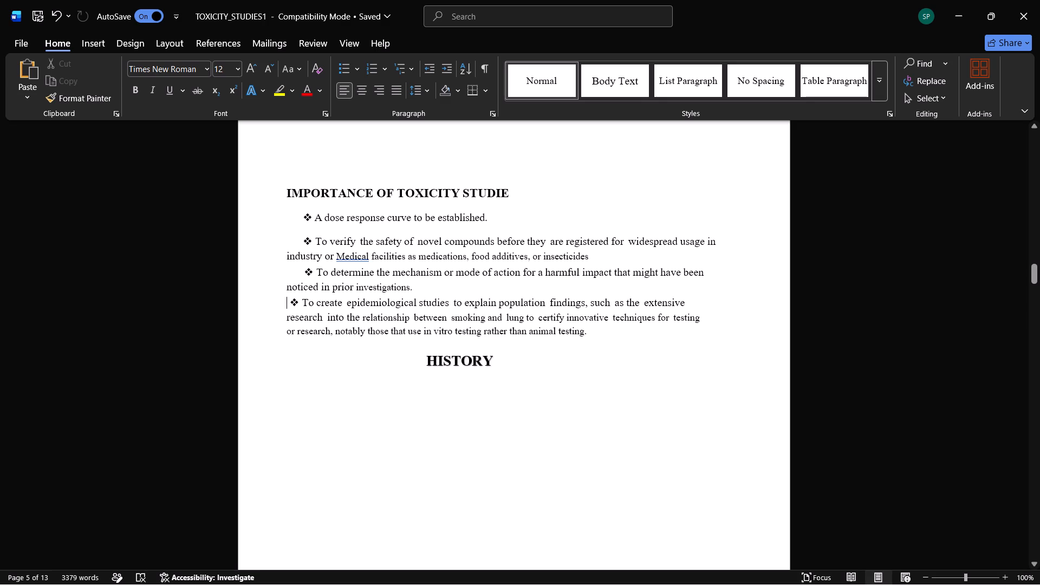
Join the "To verify the safety" item to the dose response line, add two spaces, and split it off as its own bulleted item.
{"action": "left_click", "coordinate": [495, 216]}
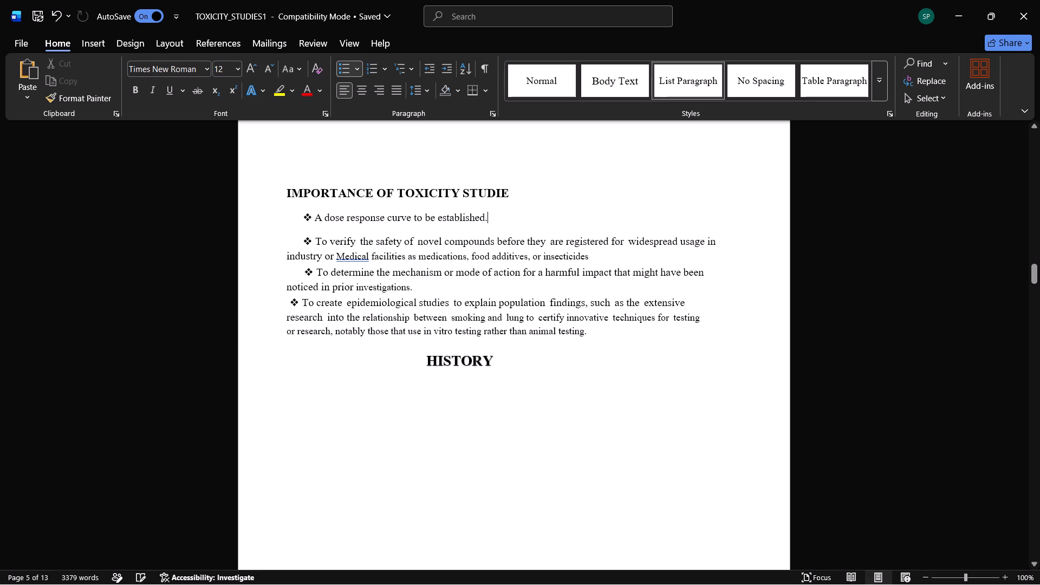
{"action": "left_click", "coordinate": [301, 241]}
{"action": "key", "text": "BackSpace"}
{"action": "key", "text": "BackSpace"}
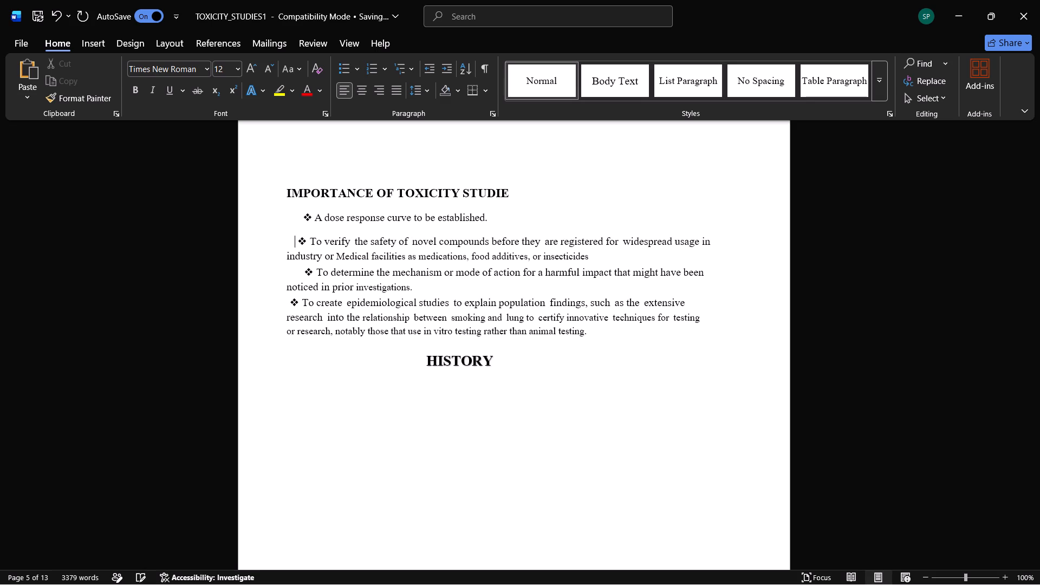
{"action": "key", "text": "BackSpace"}
{"action": "key", "text": "BackSpace"}
{"action": "key", "text": "BackSpace"}
{"action": "key", "text": "BackSpace"}
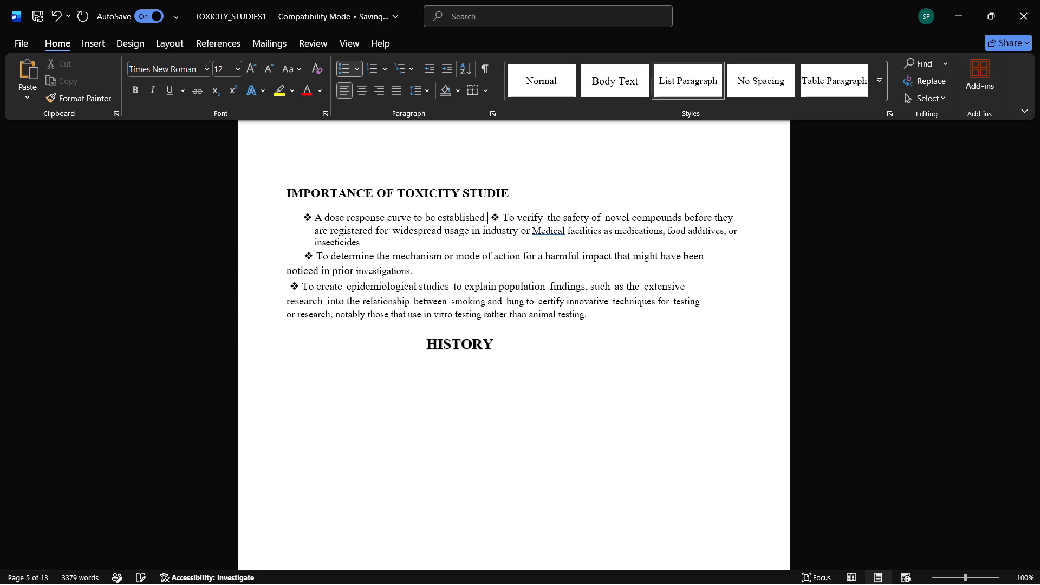
{"action": "key", "text": "space"}
{"action": "key", "text": "space"}
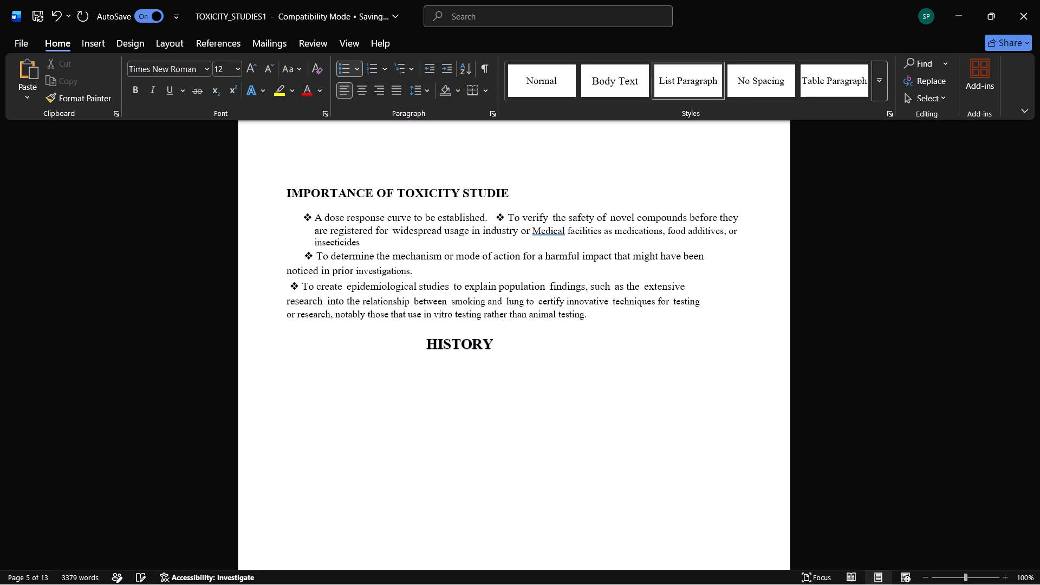
{"action": "key", "text": "Return"}
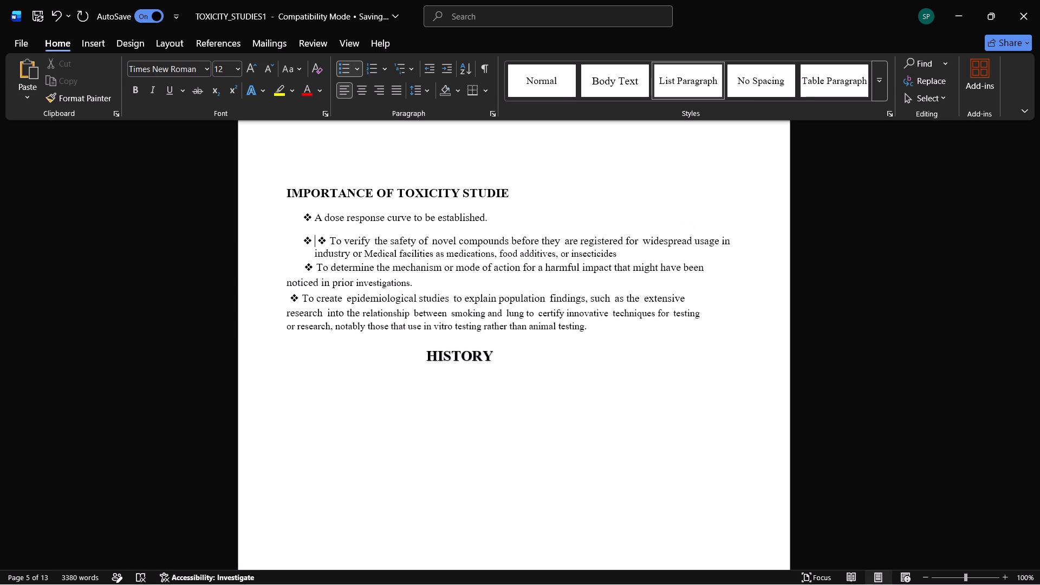
{"action": "left_click", "coordinate": [489, 216]}
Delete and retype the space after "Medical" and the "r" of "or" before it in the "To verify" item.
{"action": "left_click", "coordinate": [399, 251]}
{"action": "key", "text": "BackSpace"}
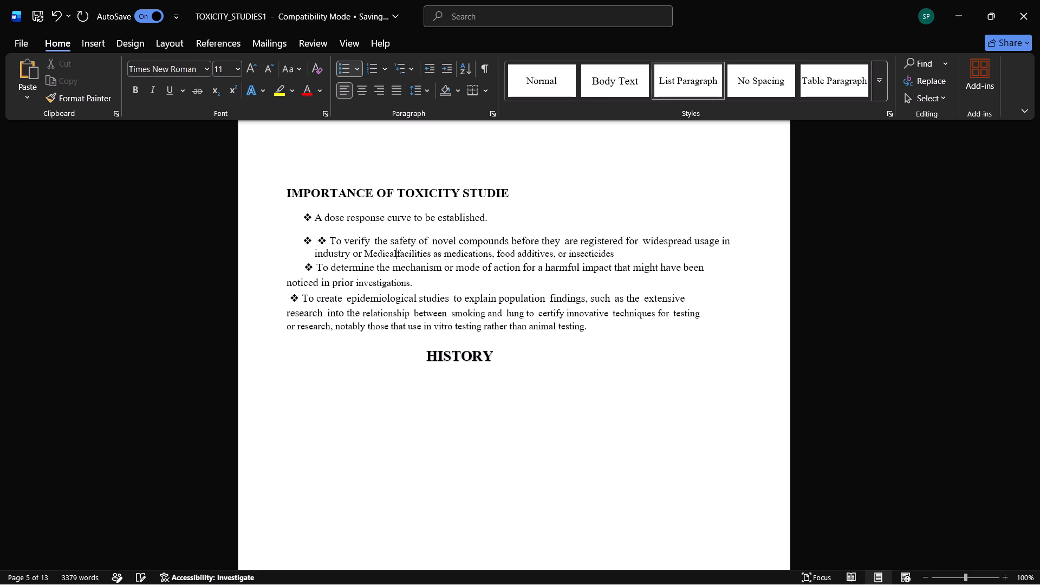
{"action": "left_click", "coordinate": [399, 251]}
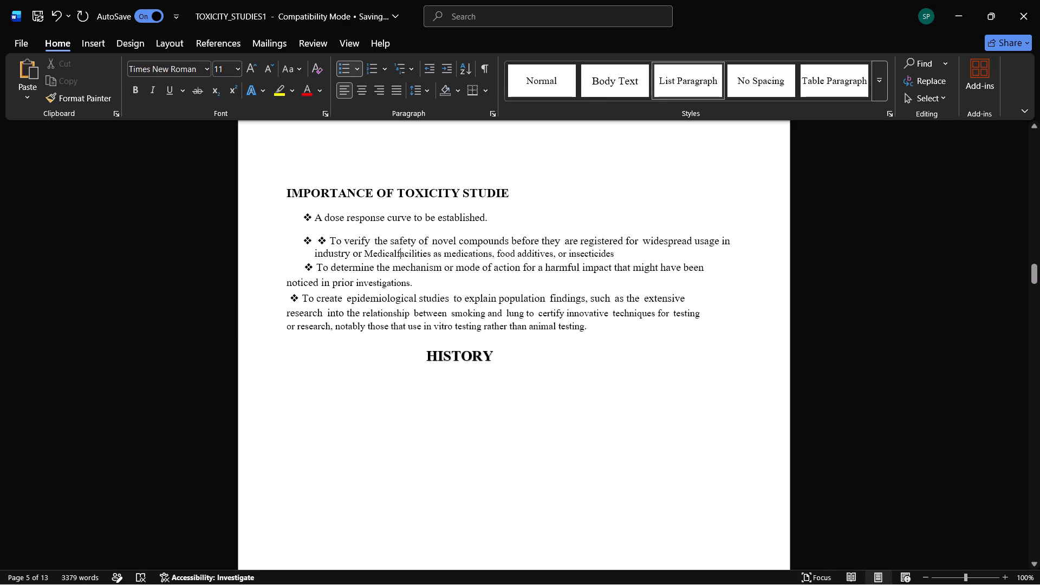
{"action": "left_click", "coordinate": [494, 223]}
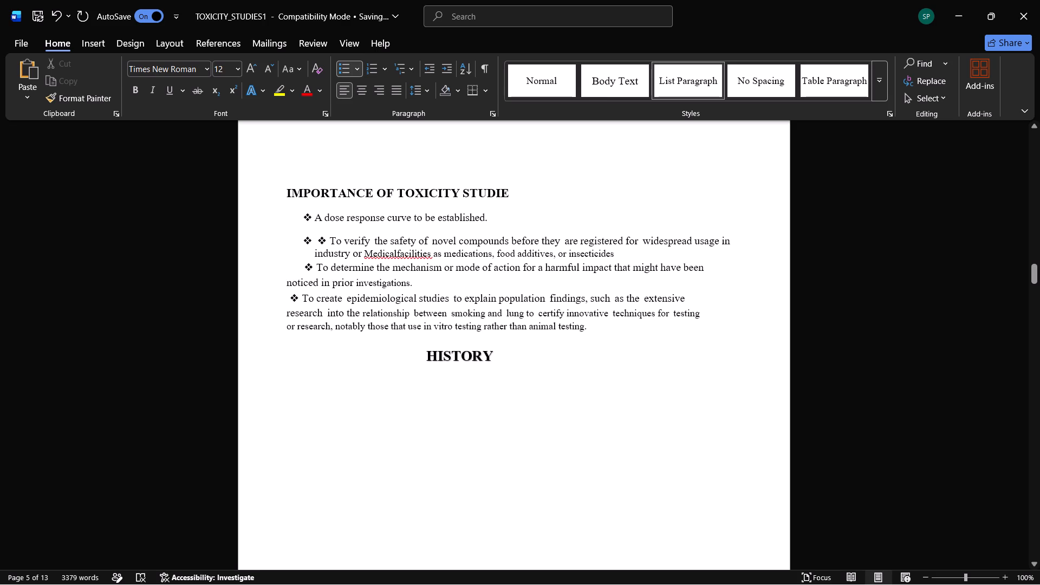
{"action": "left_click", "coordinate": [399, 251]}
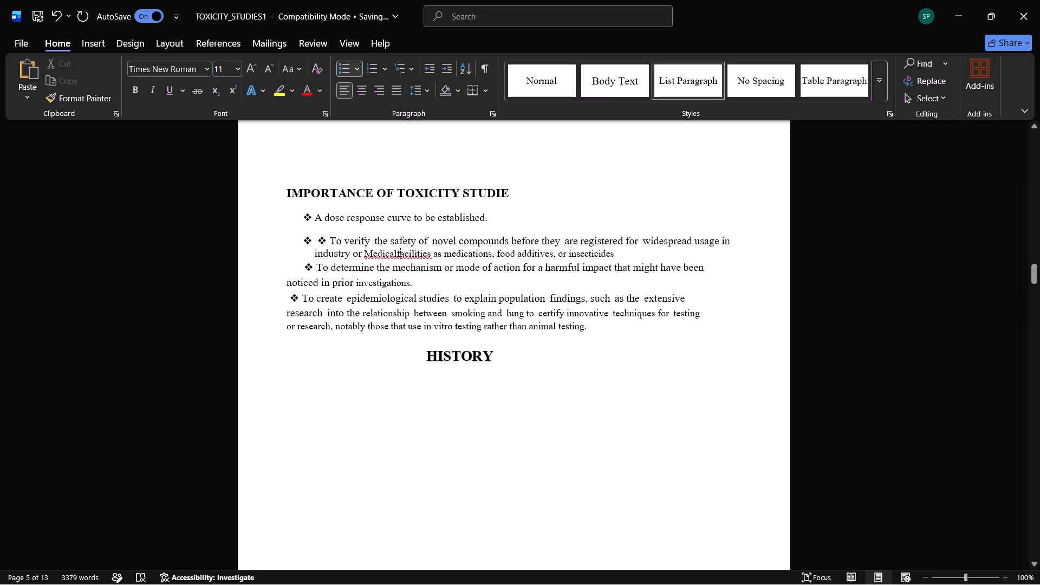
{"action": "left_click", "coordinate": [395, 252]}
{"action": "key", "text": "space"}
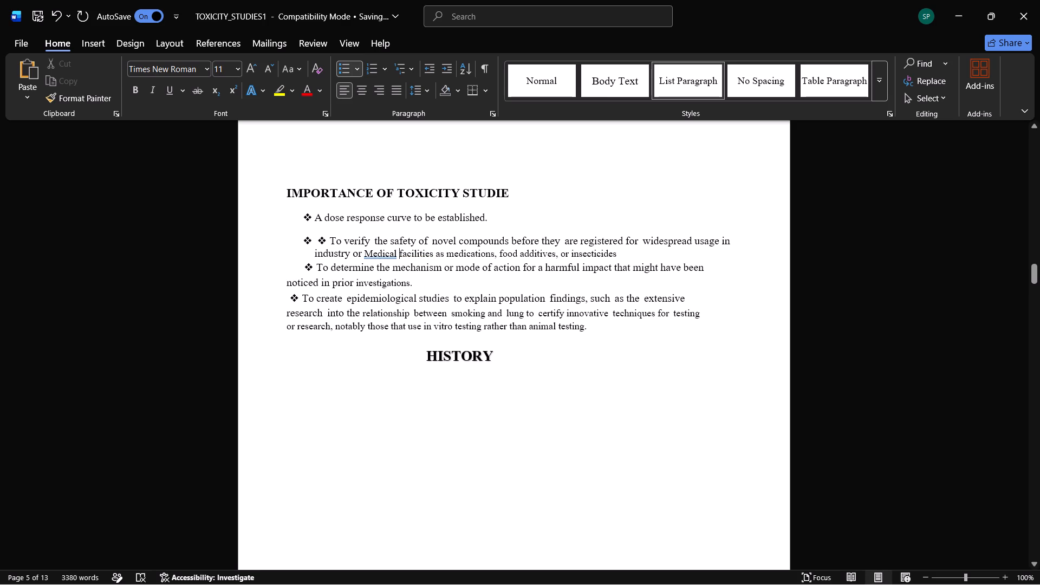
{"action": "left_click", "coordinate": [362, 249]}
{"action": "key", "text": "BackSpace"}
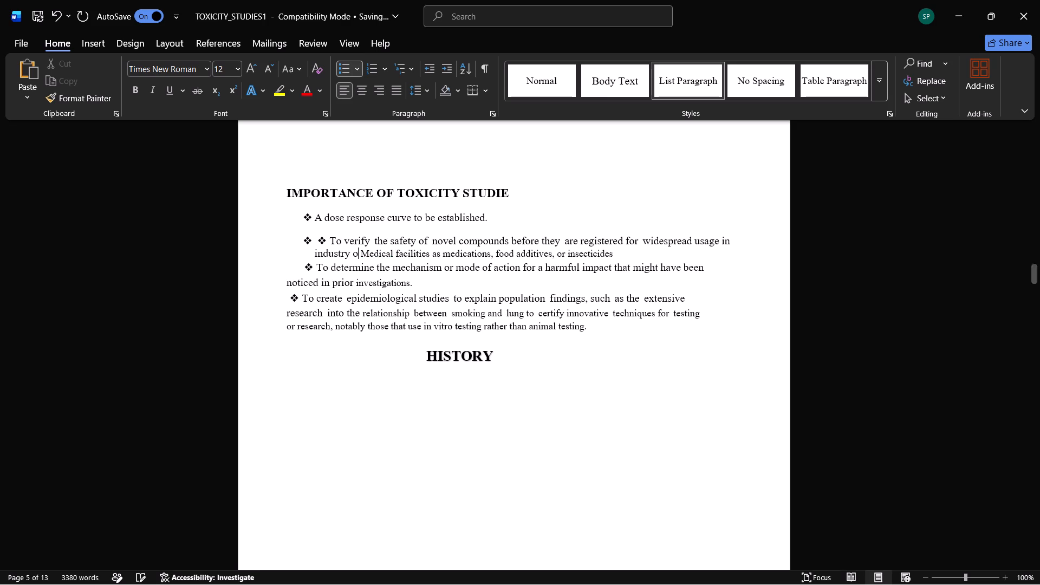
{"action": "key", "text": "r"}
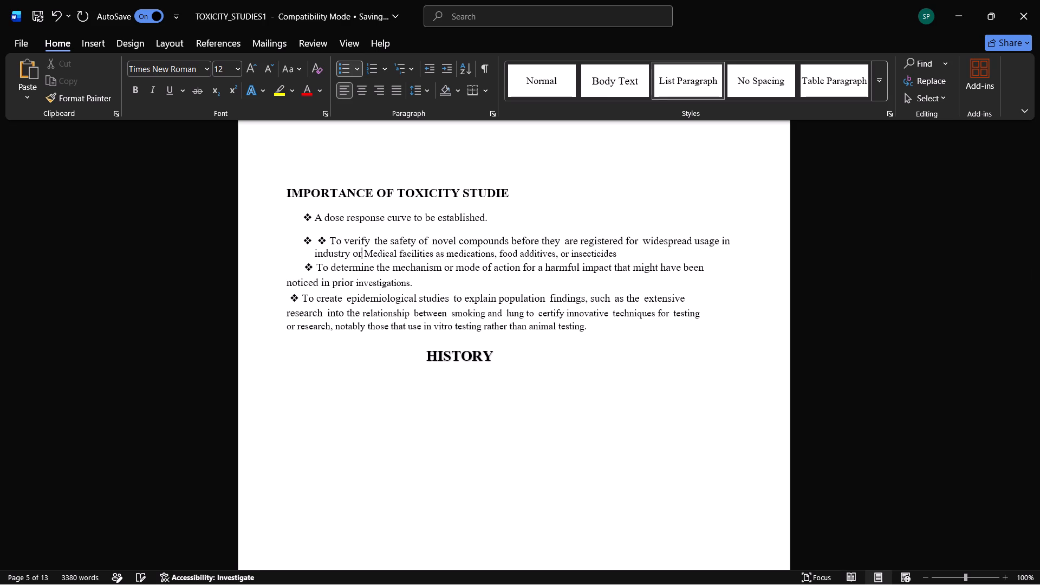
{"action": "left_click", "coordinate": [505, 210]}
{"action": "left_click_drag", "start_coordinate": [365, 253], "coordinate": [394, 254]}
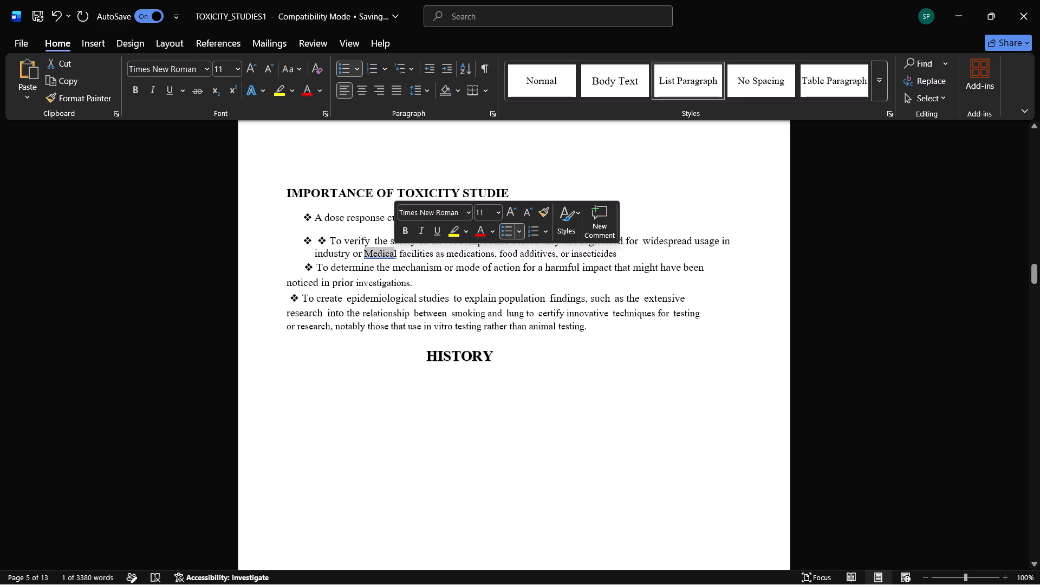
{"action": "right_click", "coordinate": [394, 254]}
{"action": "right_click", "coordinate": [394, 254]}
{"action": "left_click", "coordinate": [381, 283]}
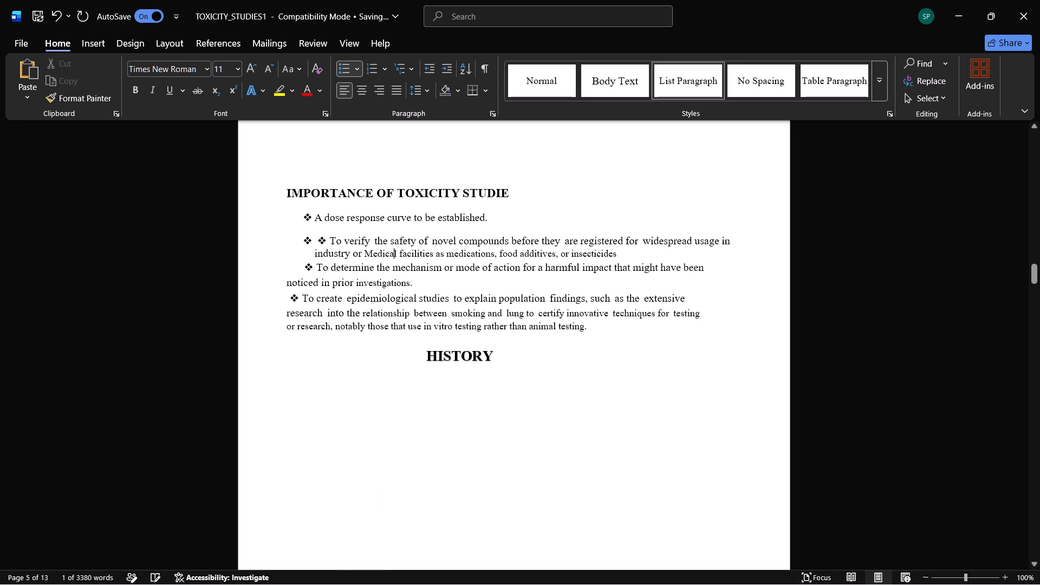
Remove the duplicate bullet before "To verify the safety" and close the gap between it and the dose response item.
{"action": "scroll", "coordinate": [381, 283], "scroll_direction": "up", "scroll_amount": 1}
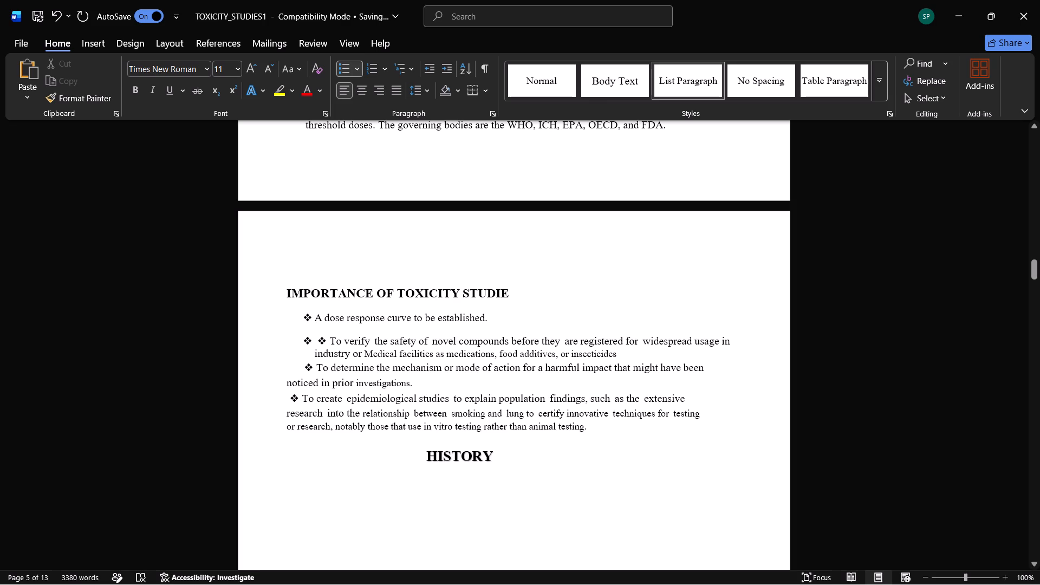
{"action": "left_click", "coordinate": [314, 338]}
{"action": "key", "text": "BackSpace"}
{"action": "key", "text": "BackSpace"}
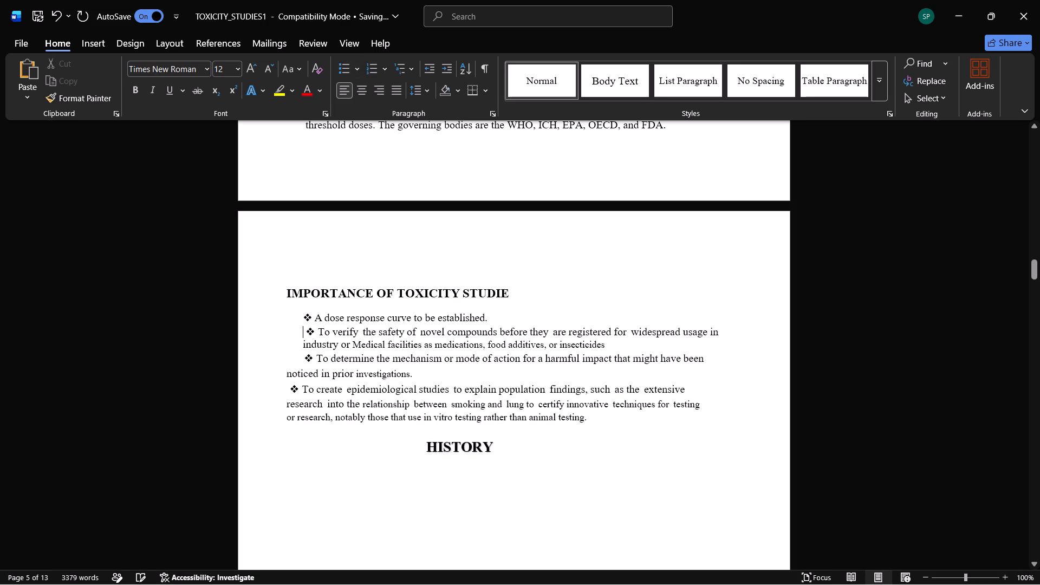
Indent the "To create epidemiological studies" bullet with three more leading spaces.
{"action": "left_click", "coordinate": [281, 389]}
{"action": "key", "text": "space"}
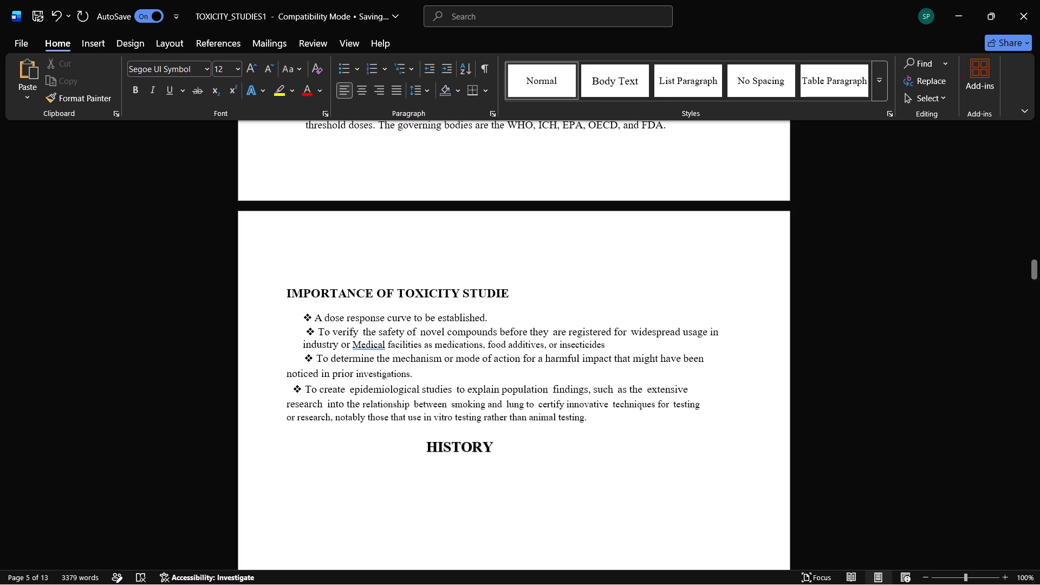
{"action": "key", "text": "space"}
{"action": "key", "text": "space"}
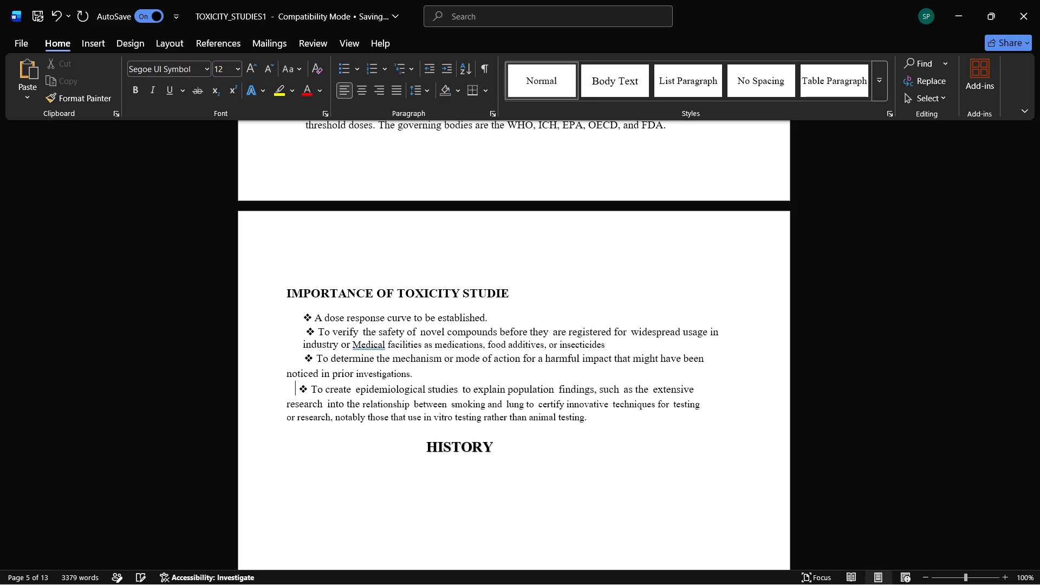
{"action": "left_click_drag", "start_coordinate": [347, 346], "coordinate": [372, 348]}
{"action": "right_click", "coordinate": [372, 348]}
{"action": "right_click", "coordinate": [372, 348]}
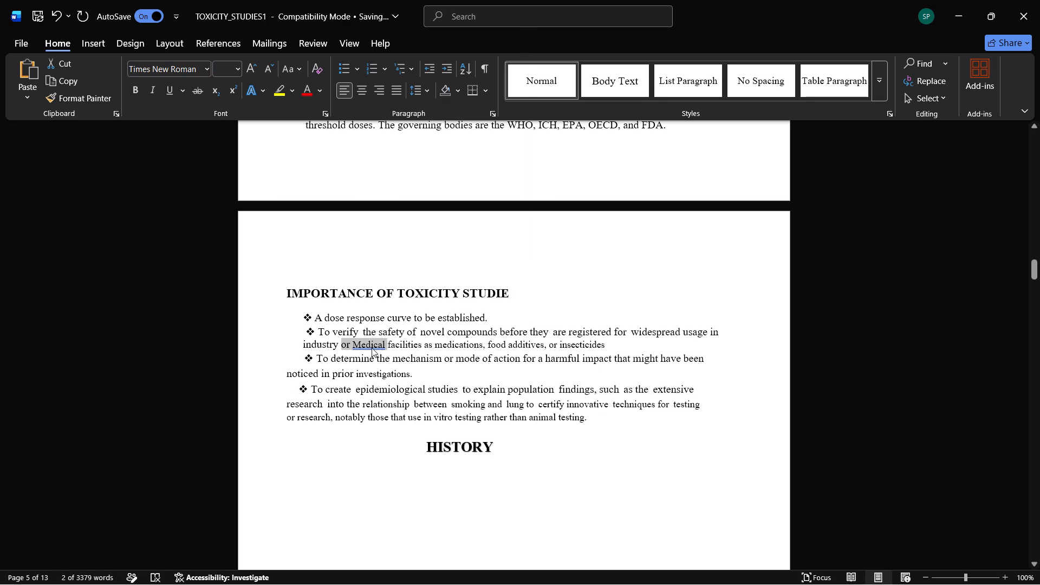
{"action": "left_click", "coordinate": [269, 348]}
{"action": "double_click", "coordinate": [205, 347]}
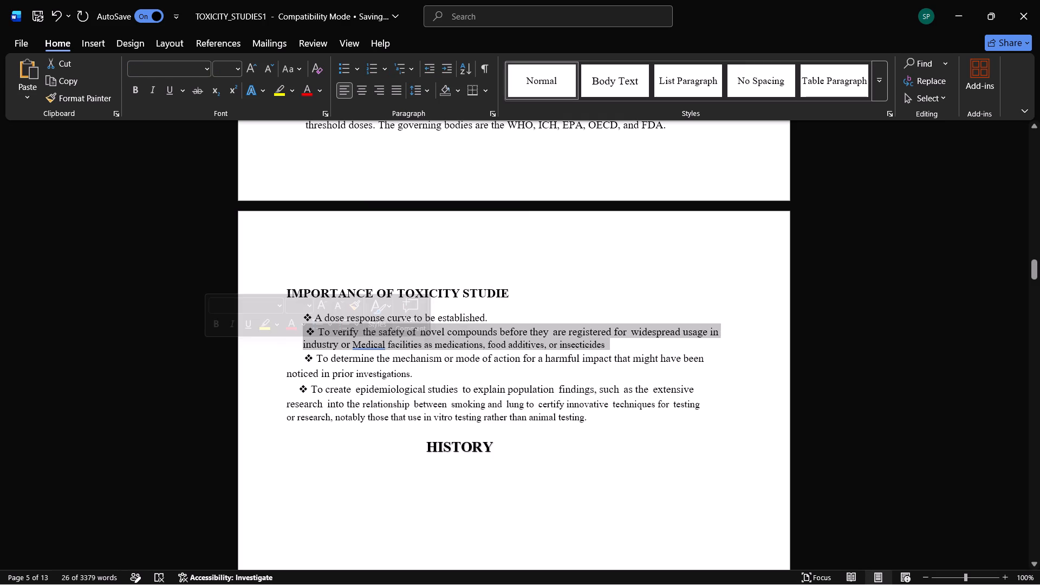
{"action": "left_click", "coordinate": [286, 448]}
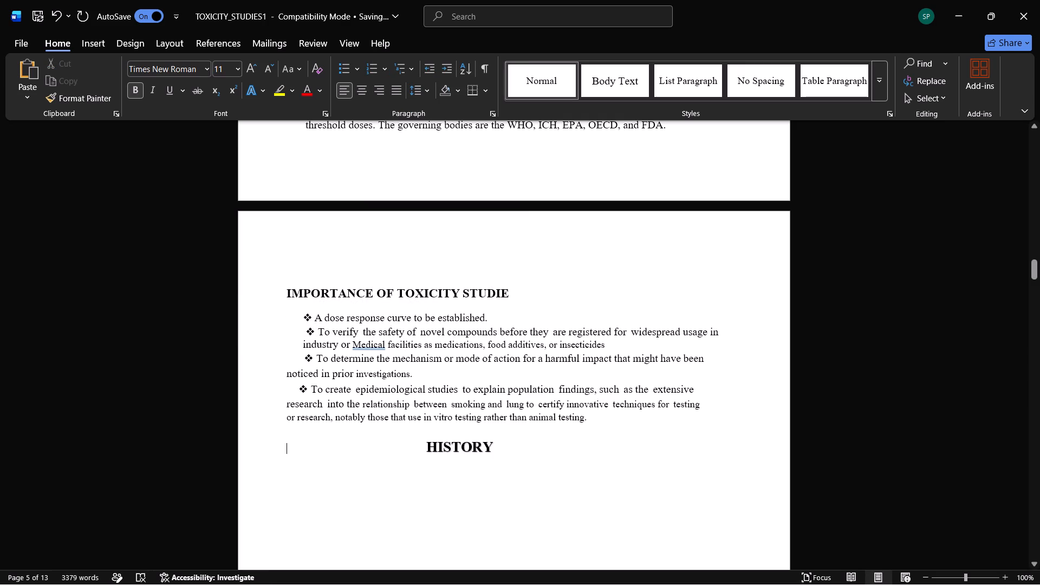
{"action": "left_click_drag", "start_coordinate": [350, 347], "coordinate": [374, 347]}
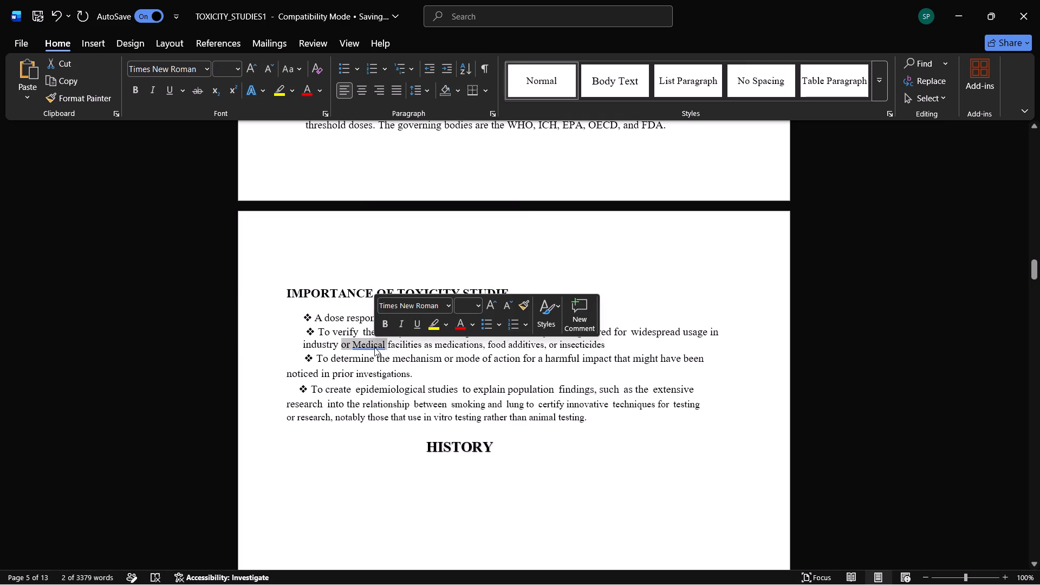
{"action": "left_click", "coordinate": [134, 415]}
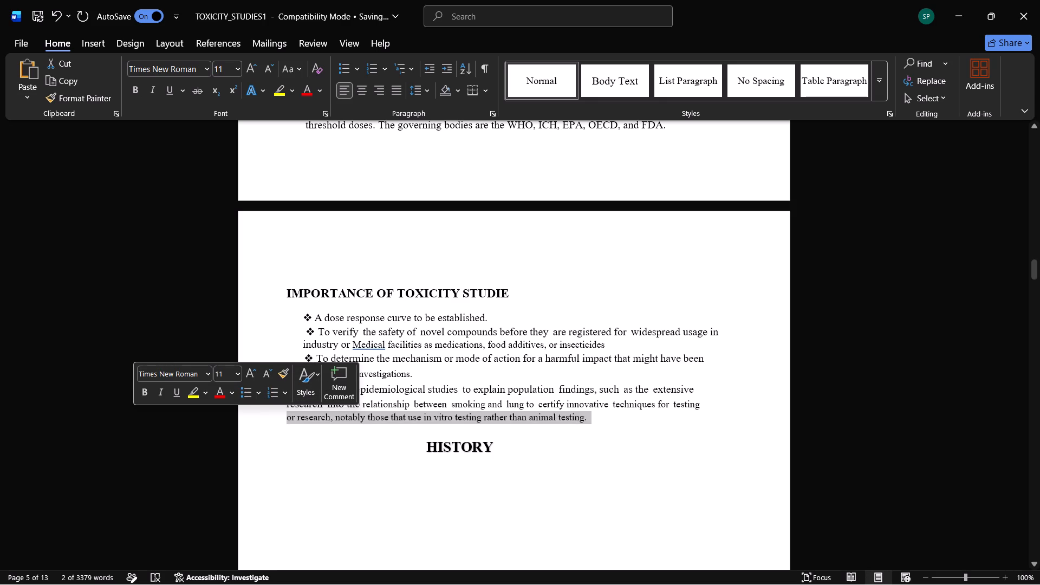
Ignore once the grammar flag on the word "Medical" in the "To verify the safety" item.
{"action": "left_click_drag", "start_coordinate": [353, 345], "coordinate": [379, 347]}
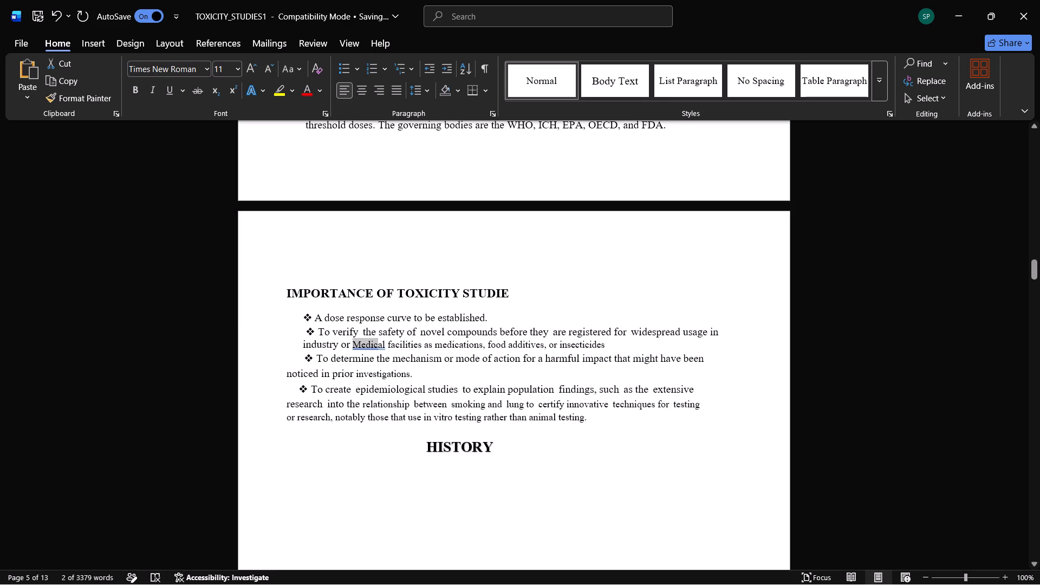
{"action": "left_click_drag", "start_coordinate": [379, 347], "coordinate": [385, 347]}
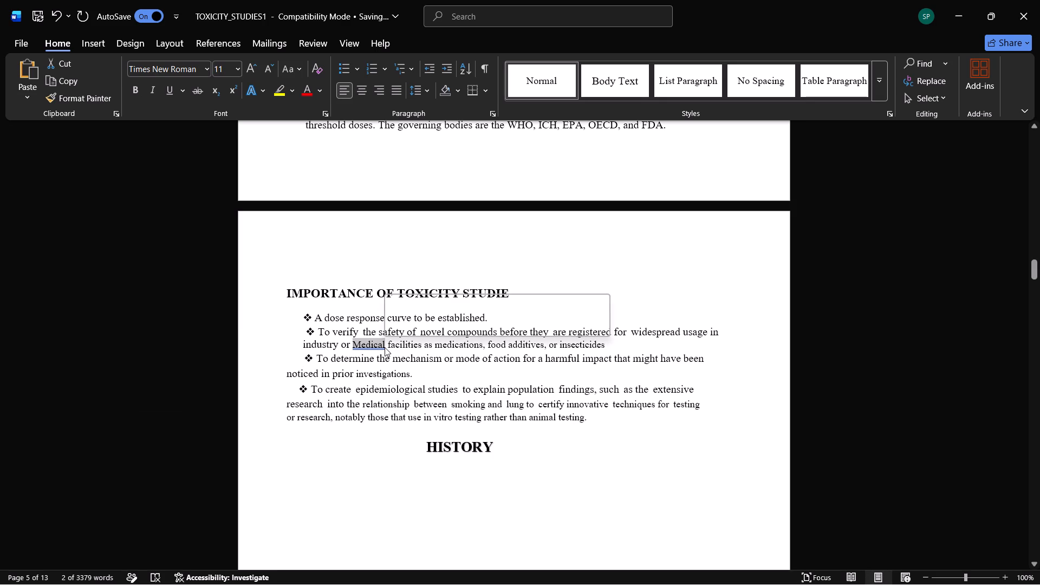
{"action": "right_click", "coordinate": [385, 347]}
{"action": "right_click", "coordinate": [385, 347]}
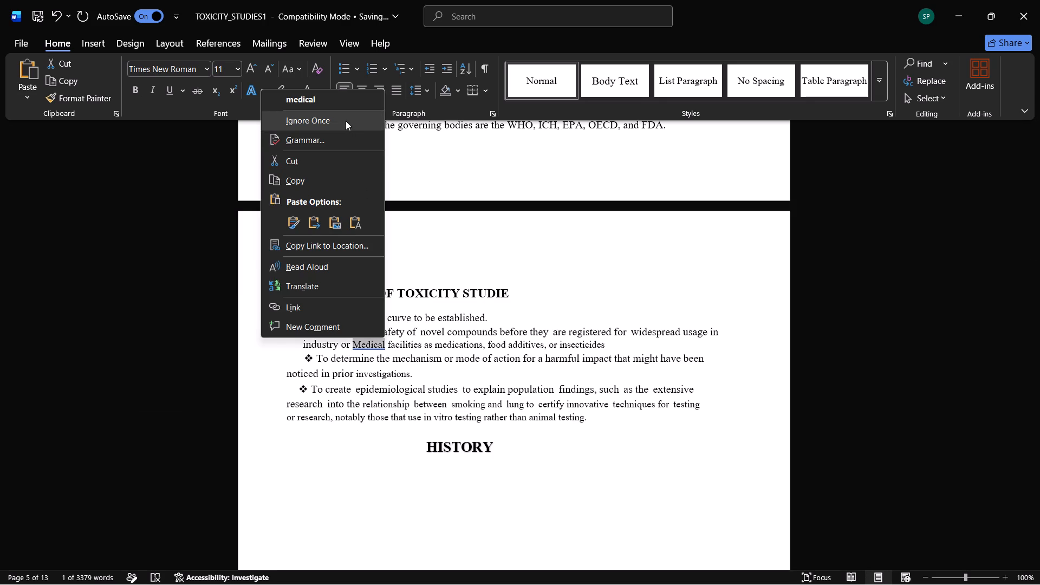
{"action": "left_click", "coordinate": [346, 121]}
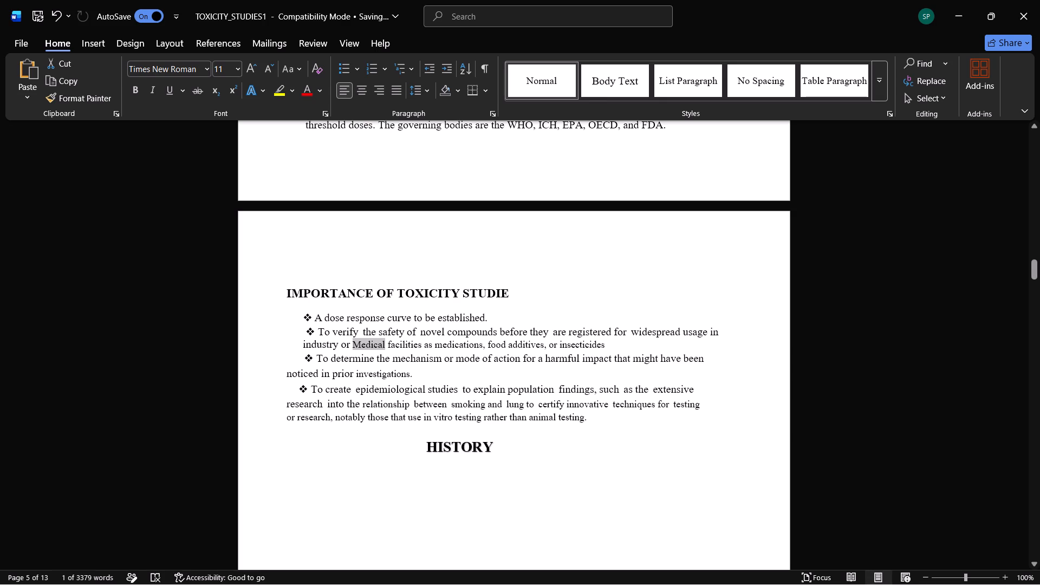
Delete the second HISTORY heading, directly above the "The Father of Toxicology" paragraph.
{"action": "scroll", "coordinate": [346, 121], "scroll_direction": "down", "scroll_amount": 6}
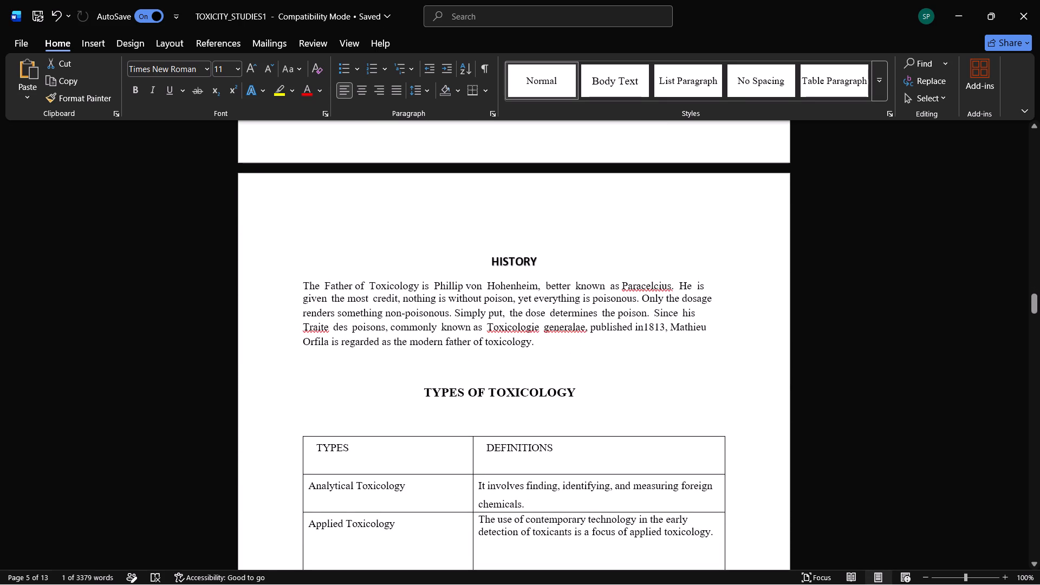
{"action": "left_click_drag", "start_coordinate": [480, 262], "coordinate": [580, 254]}
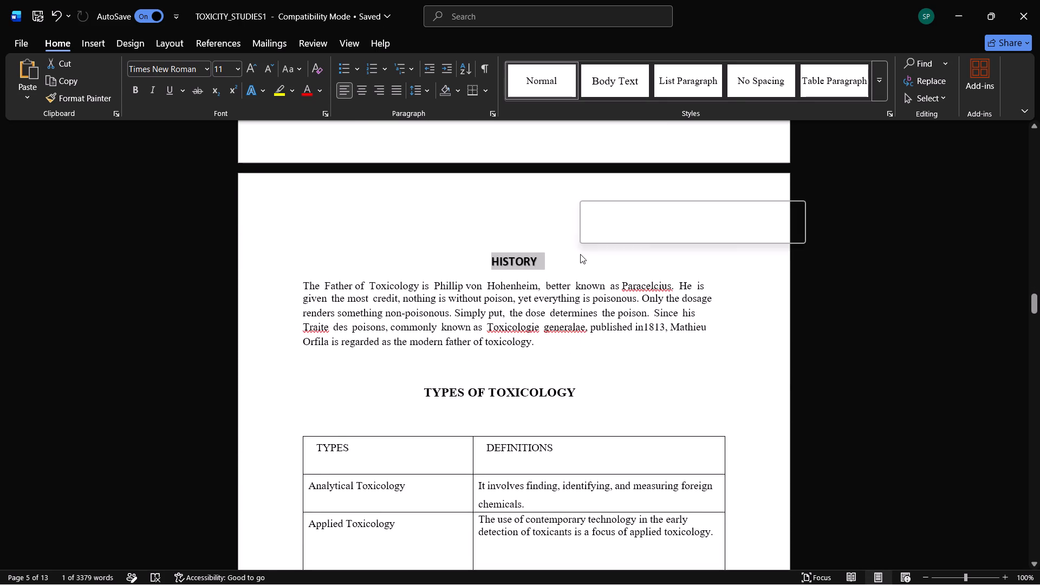
{"action": "key", "text": "BackSpace"}
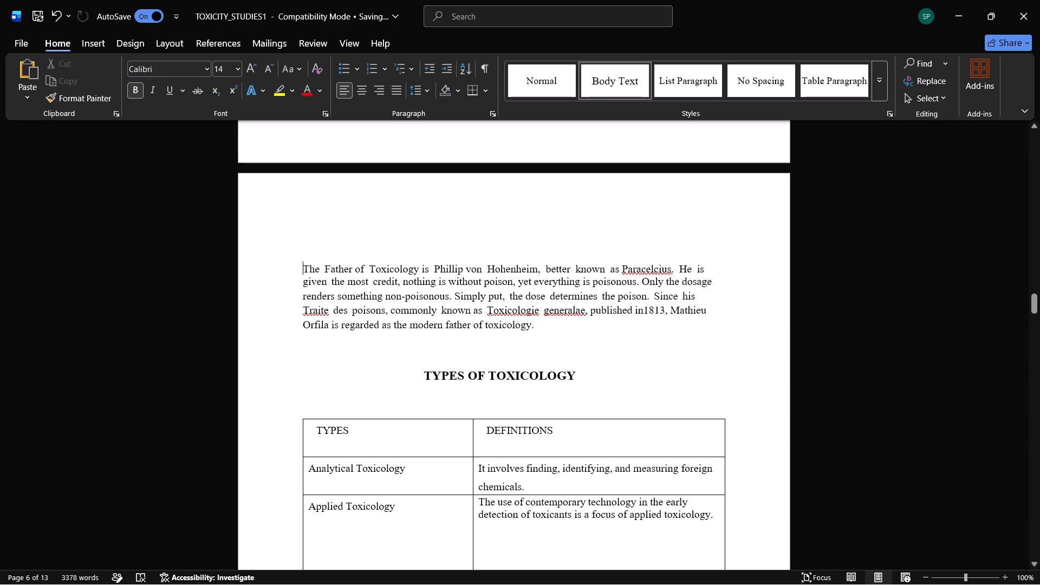
Copy the "The Father of Toxicology" paragraph and paste it on a new line below the HISTORY heading on the previous page.
{"action": "left_click_drag", "start_coordinate": [290, 266], "coordinate": [542, 330]}
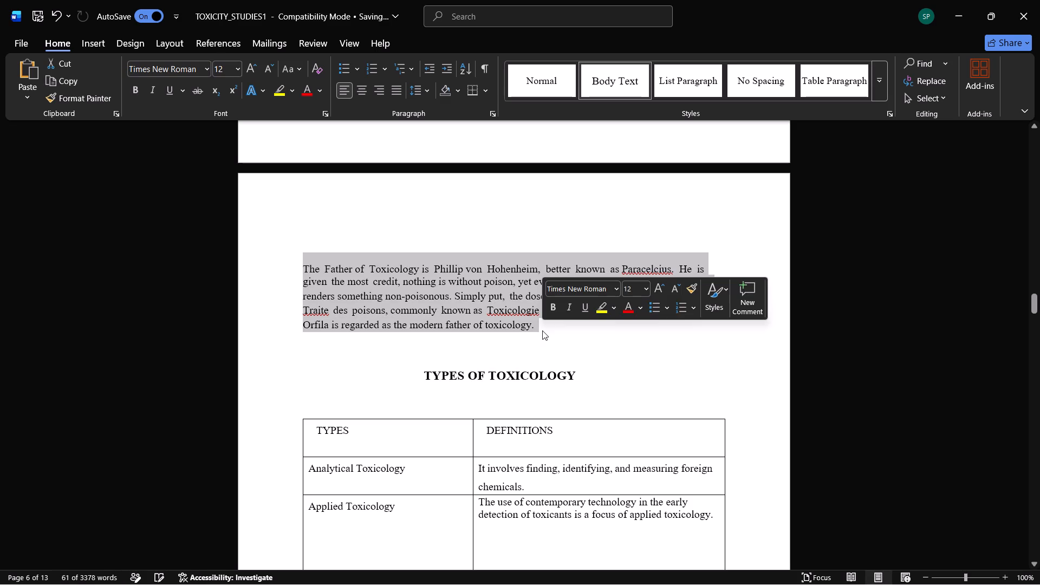
{"action": "key", "text": "ctrl+c"}
{"action": "scroll", "coordinate": [542, 330], "scroll_direction": "up", "scroll_amount": 1}
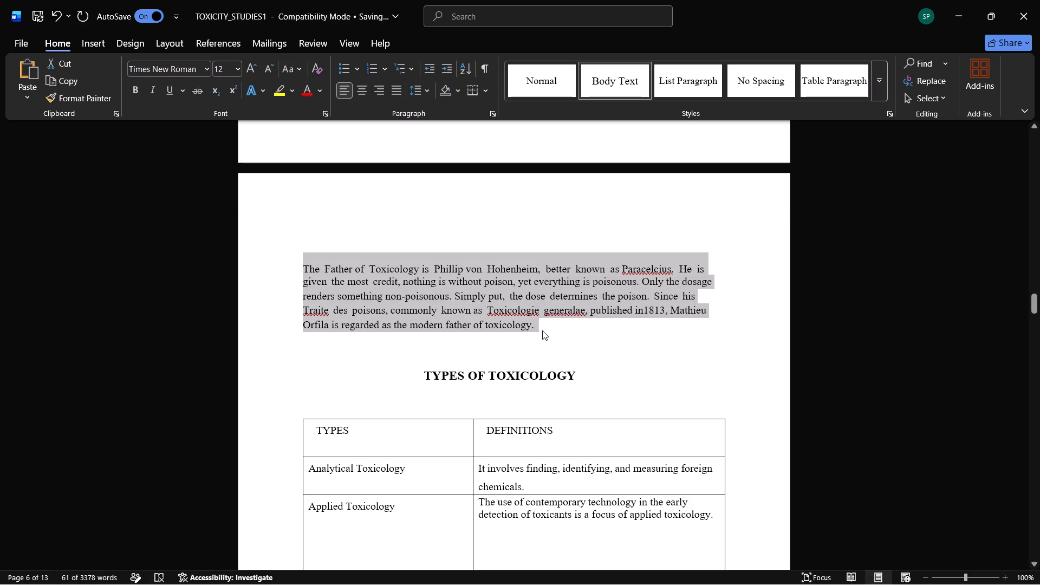
{"action": "scroll", "coordinate": [542, 330], "scroll_direction": "up", "scroll_amount": 12}
{"action": "right_click", "coordinate": [542, 330]}
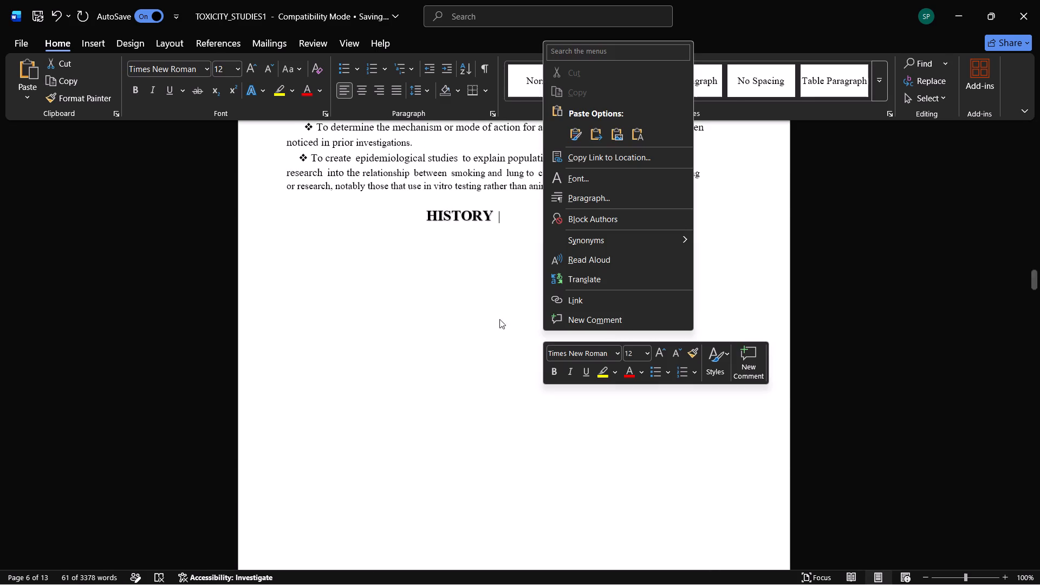
{"action": "left_click", "coordinate": [307, 261]}
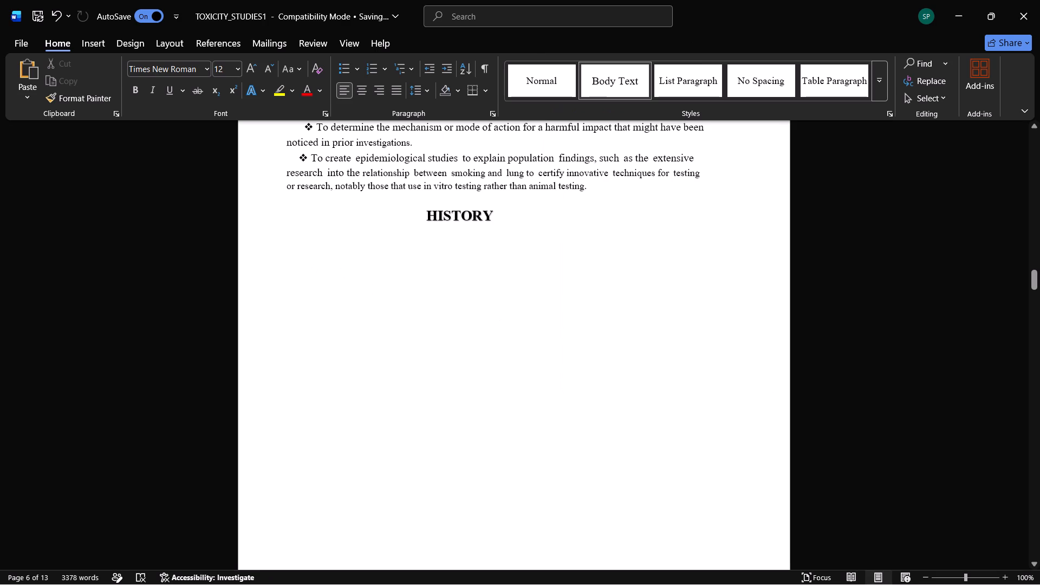
{"action": "key", "text": "Right"}
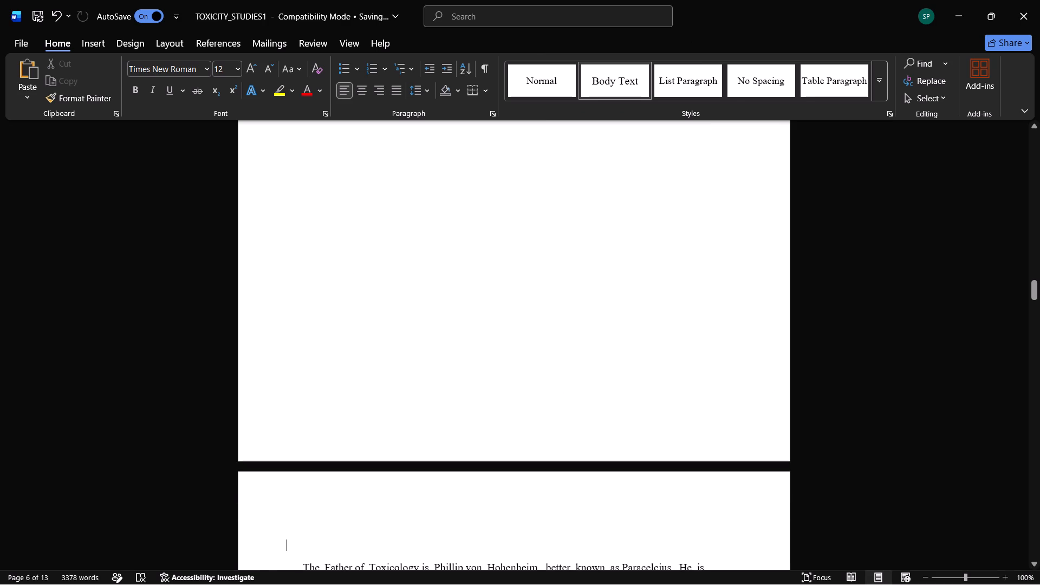
{"action": "key", "text": "Up"}
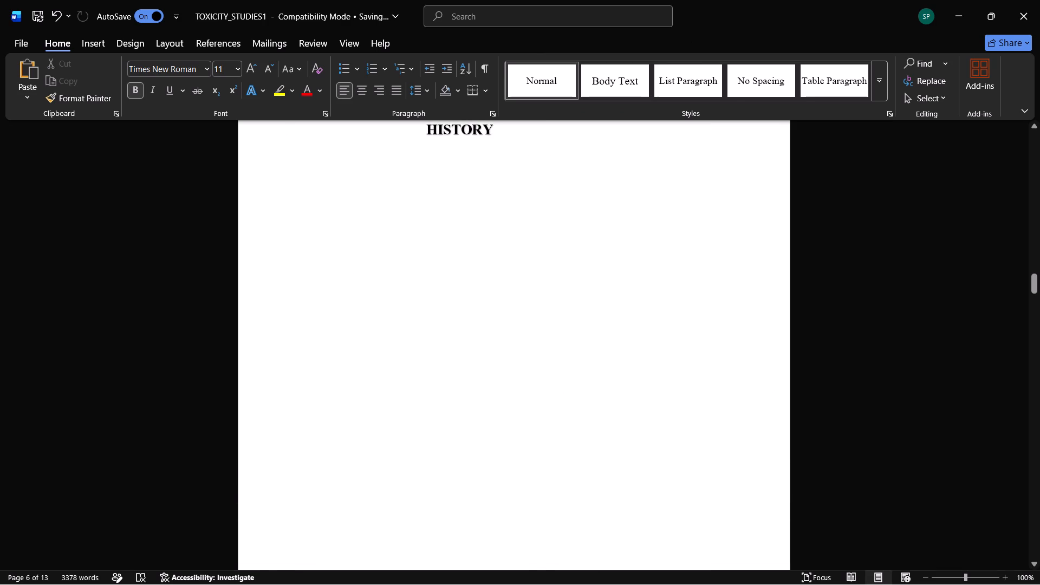
{"action": "key", "text": "Up"}
{"action": "key", "text": "Up"}
{"action": "key", "text": "Down"}
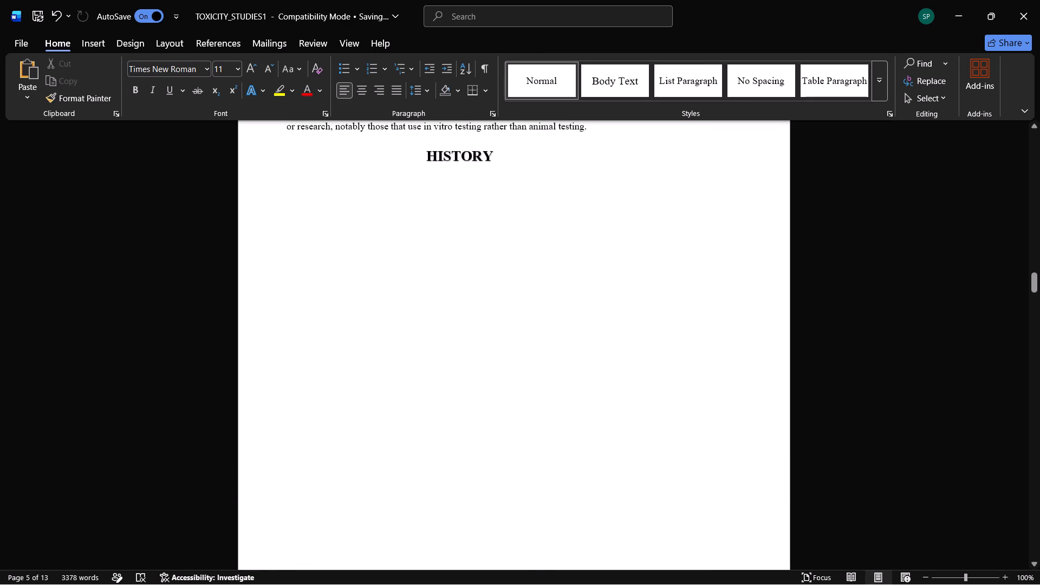
{"action": "left_click", "coordinate": [512, 160]}
{"action": "key", "text": "Return"}
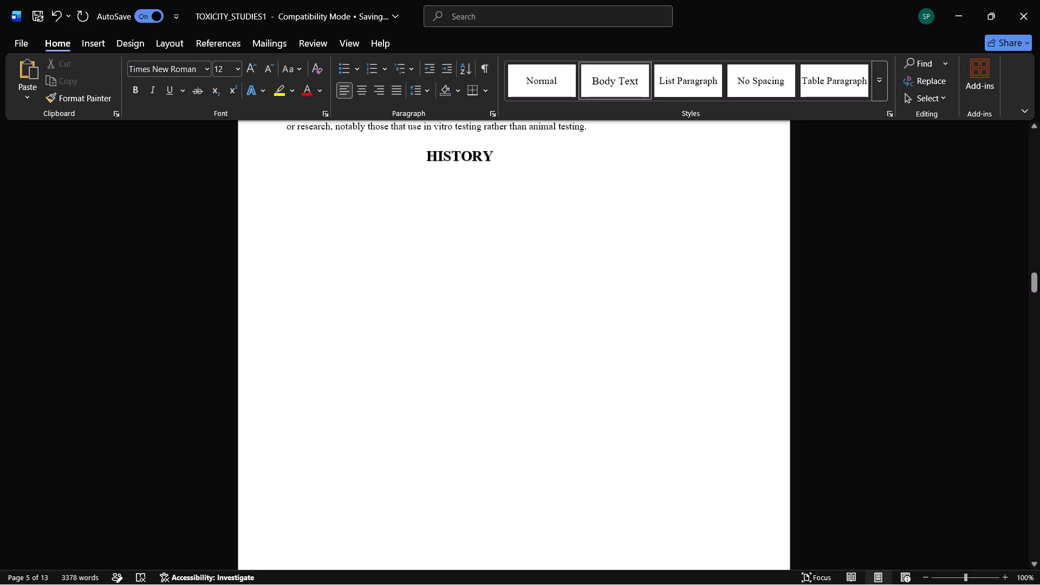
{"action": "key", "text": "ctrl+v"}
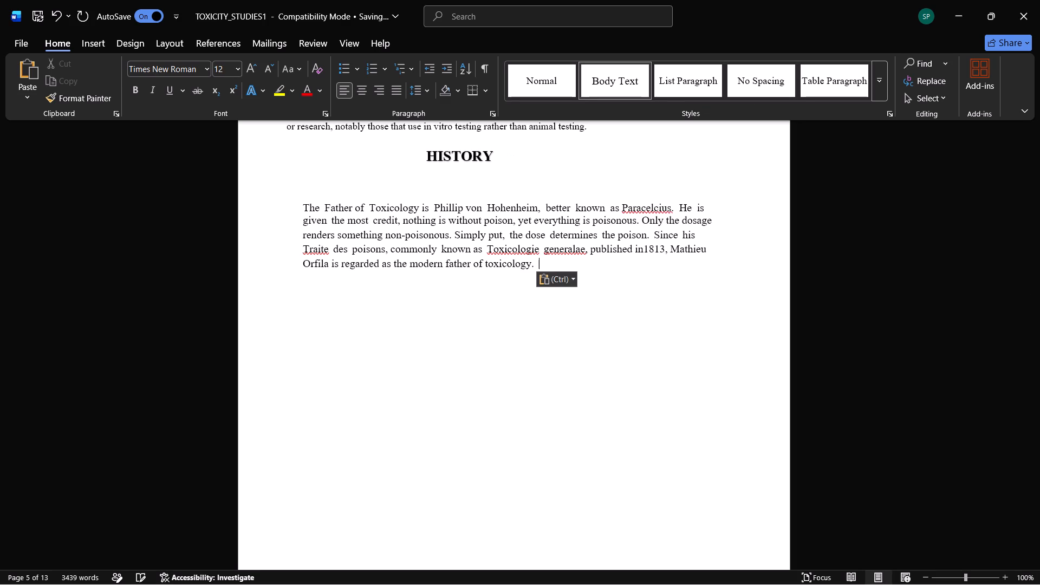
Add a blank line above the HISTORY heading and remove the empty line between it and the pasted paragraph.
{"action": "scroll", "coordinate": [512, 160], "scroll_direction": "up", "scroll_amount": 1}
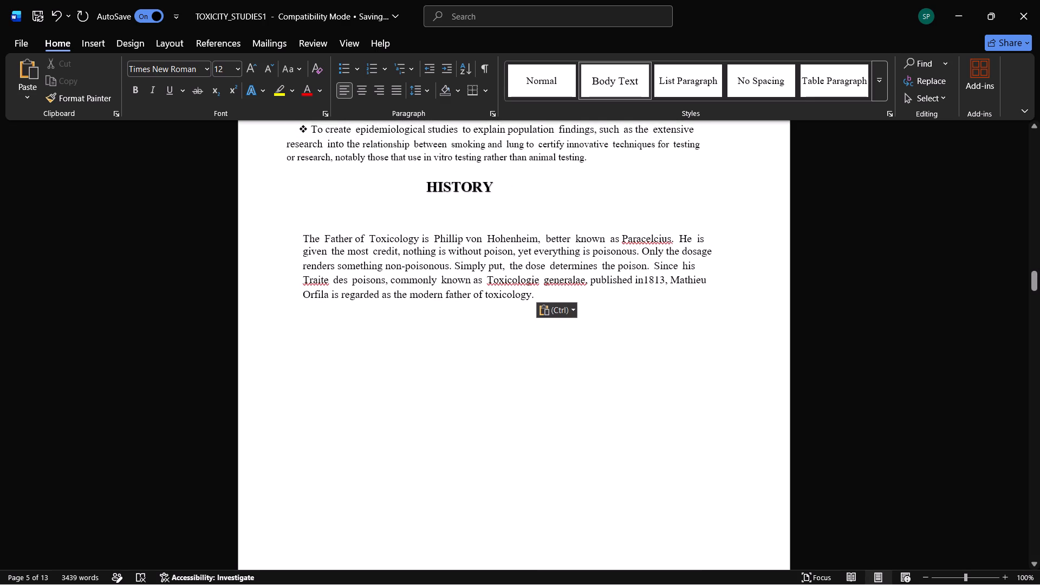
{"action": "left_click", "coordinate": [595, 159]}
{"action": "key", "text": "Return"}
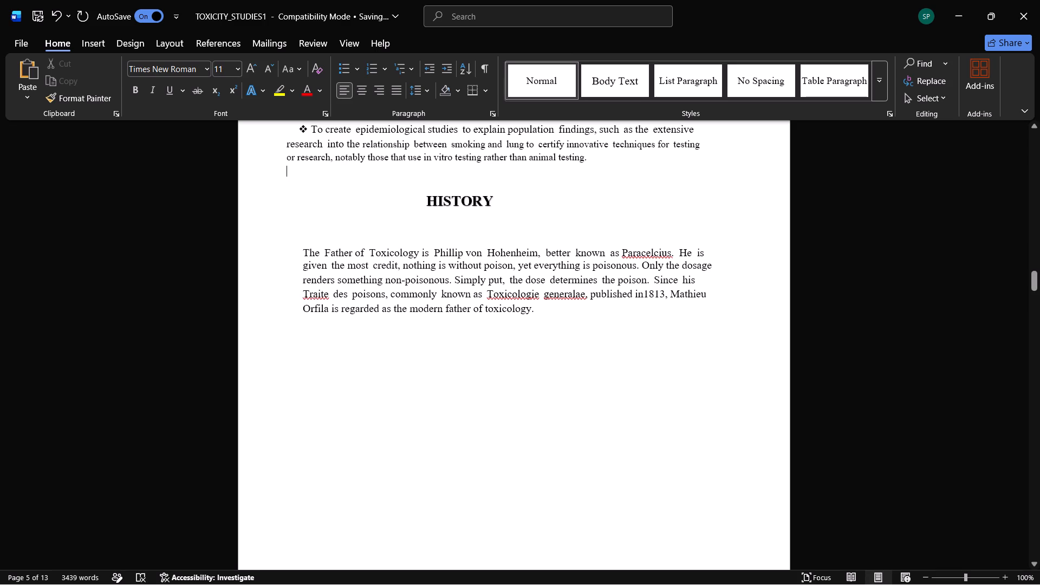
{"action": "left_click", "coordinate": [298, 253]}
{"action": "key", "text": "BackSpace"}
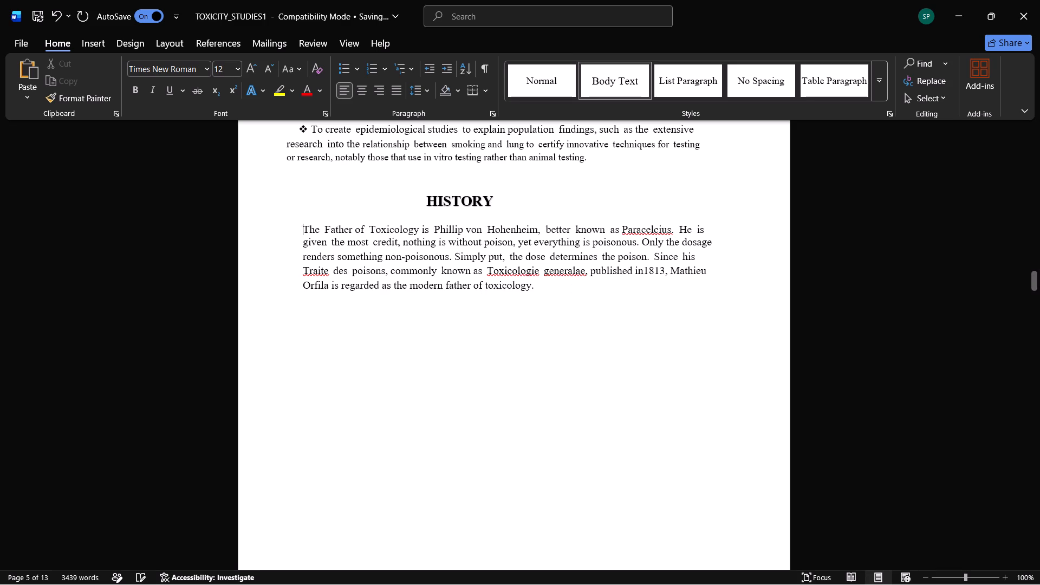
Delete the original "The Father of Toxicology" paragraph above the TYPES OF TOXICOLOGY heading.
{"action": "scroll", "coordinate": [298, 253], "scroll_direction": "down", "scroll_amount": 1}
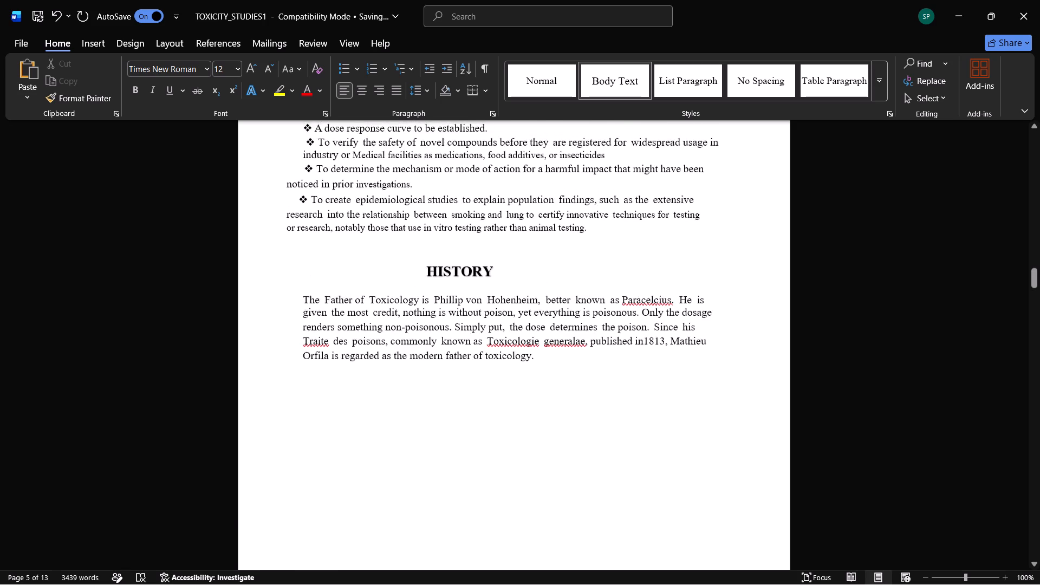
{"action": "scroll", "coordinate": [298, 253], "scroll_direction": "down", "scroll_amount": 3}
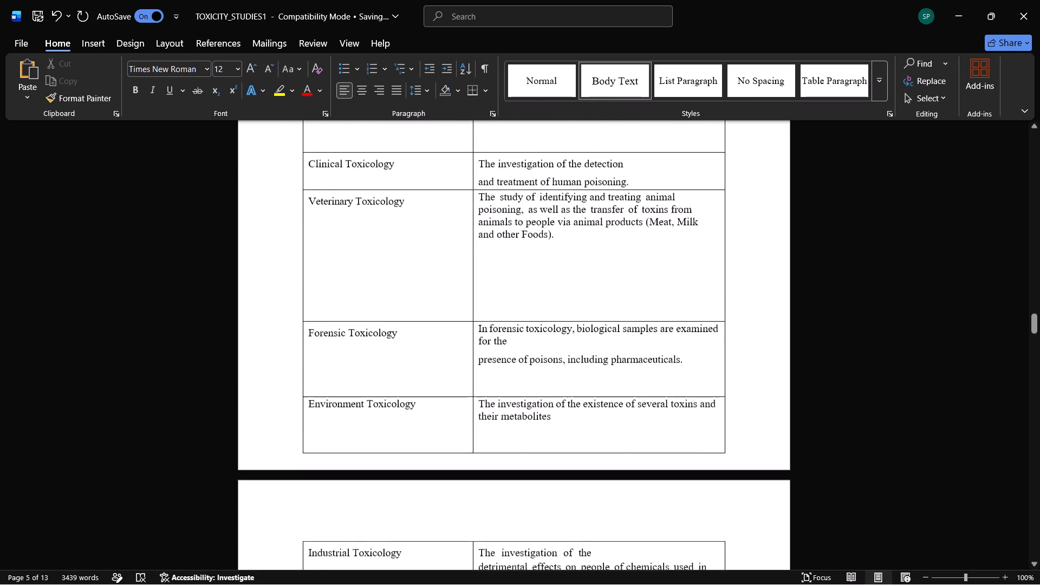
{"action": "scroll", "coordinate": [298, 253], "scroll_direction": "up", "scroll_amount": 3}
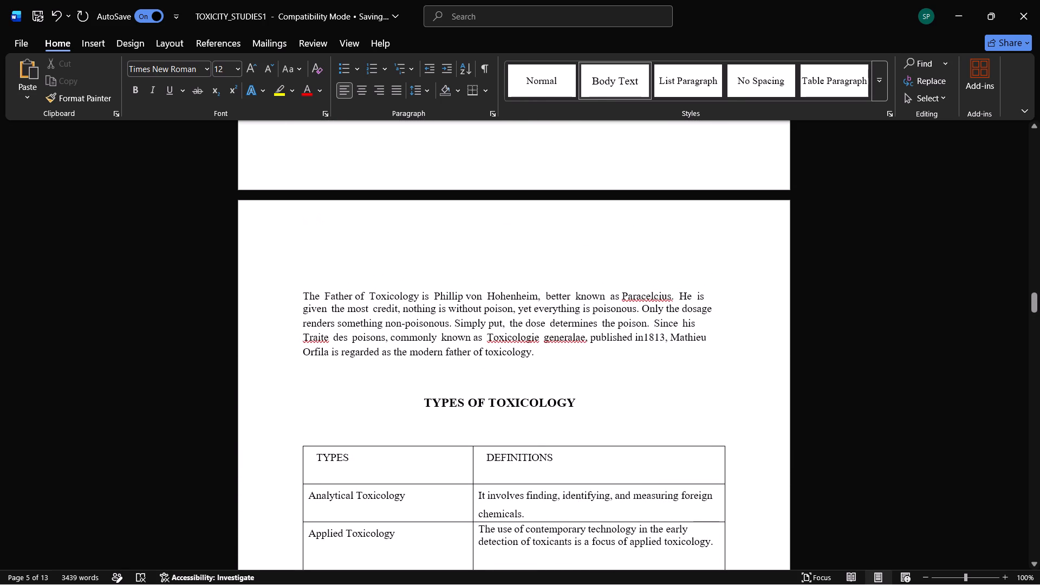
{"action": "left_click_drag", "start_coordinate": [291, 288], "coordinate": [563, 345]}
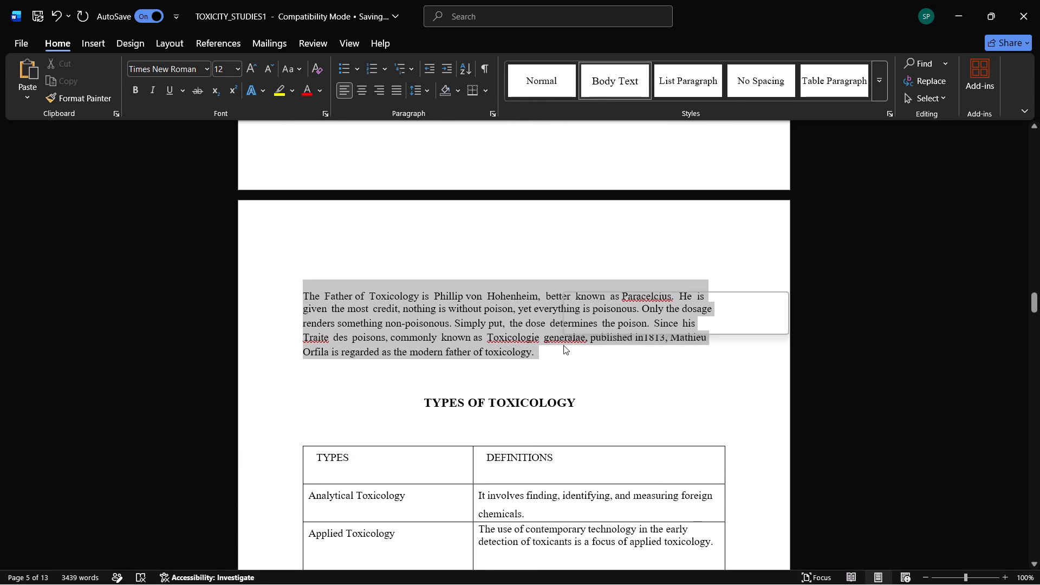
{"action": "key", "text": "BackSpace"}
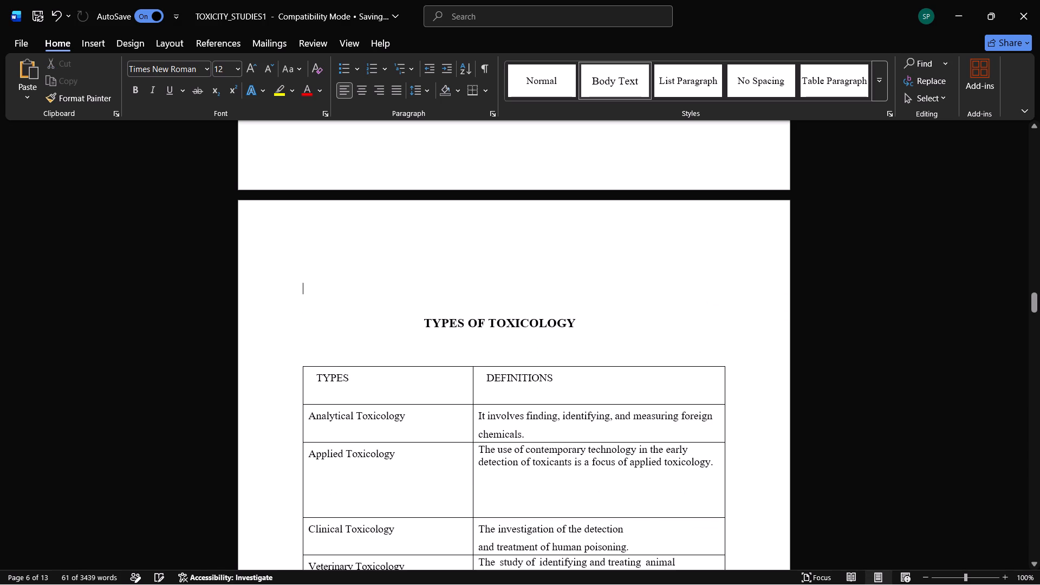
Copy the "Table: 1 Types of Toxicology" caption and delete it from between the Industrial and Developmental Toxicology tables.
{"action": "scroll", "coordinate": [565, 352], "scroll_direction": "down", "scroll_amount": 8}
{"action": "scroll", "coordinate": [565, 352], "scroll_direction": "up", "scroll_amount": 3}
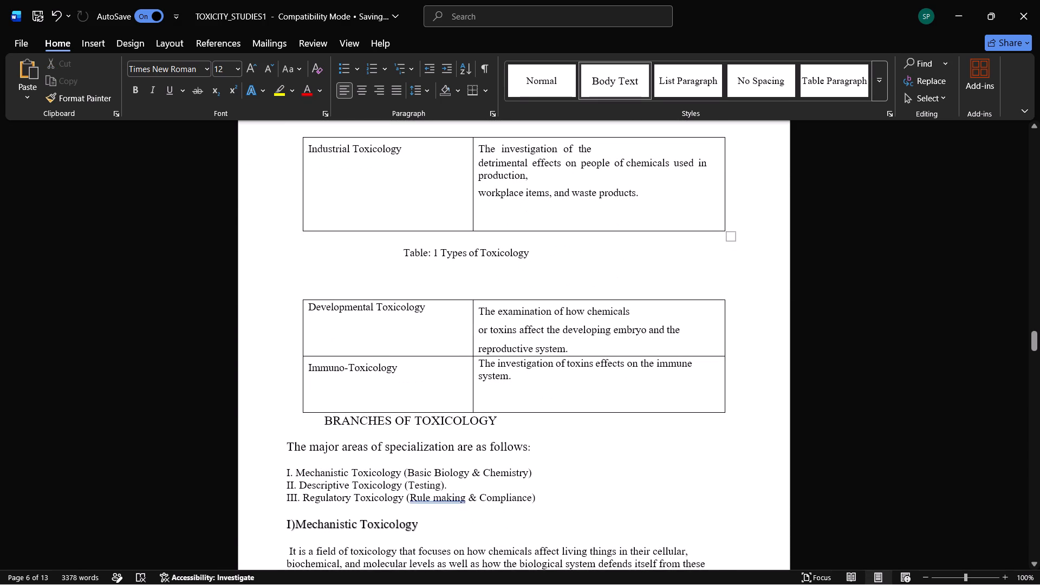
{"action": "left_click", "coordinate": [396, 253]}
{"action": "left_click_drag", "start_coordinate": [396, 253], "coordinate": [529, 256]}
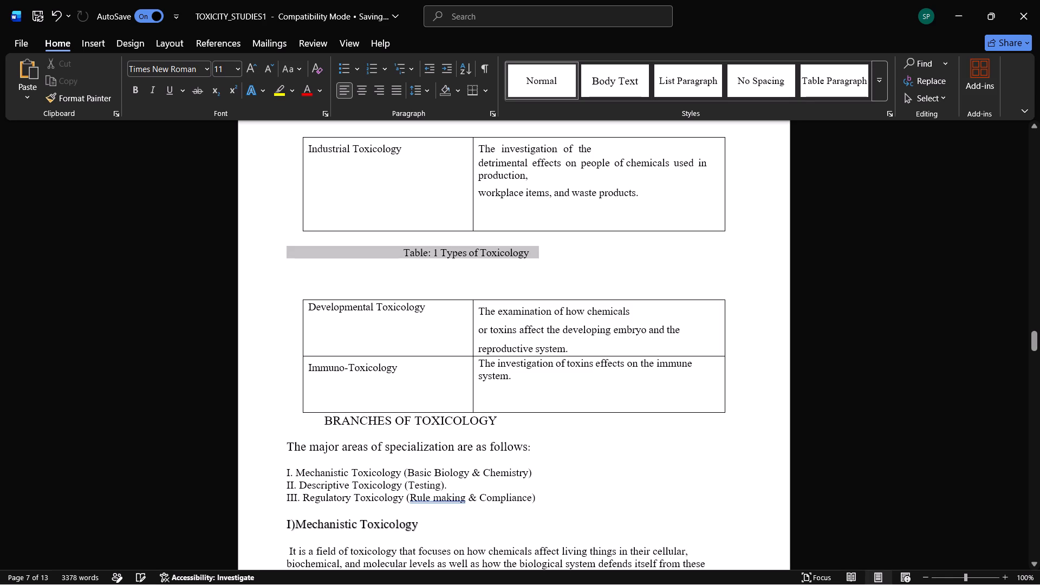
{"action": "left_click_drag", "start_coordinate": [529, 256], "coordinate": [529, 256]}
{"action": "key", "text": "ctrl+c"}
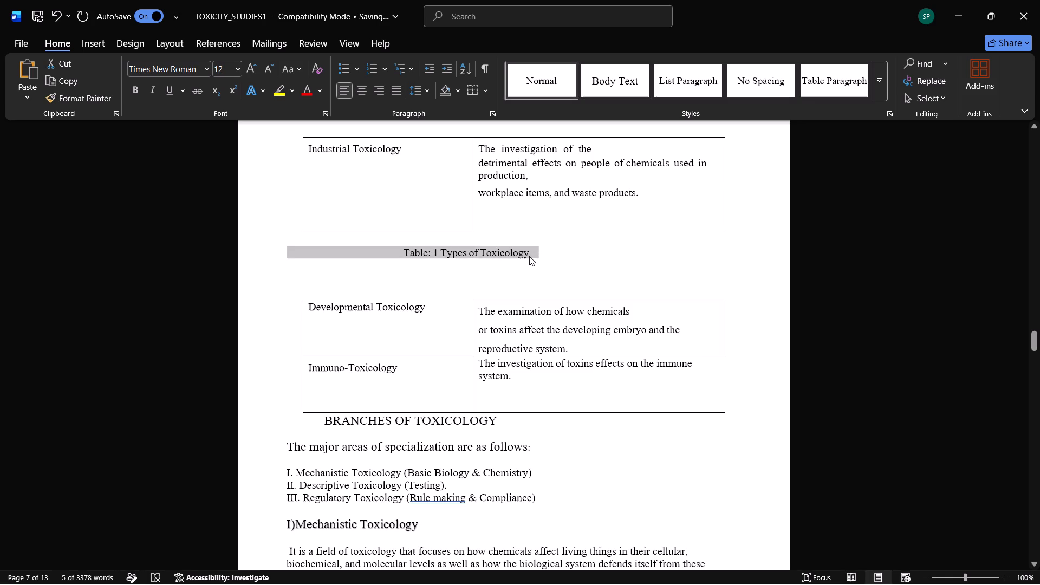
{"action": "key", "text": "BackSpace"}
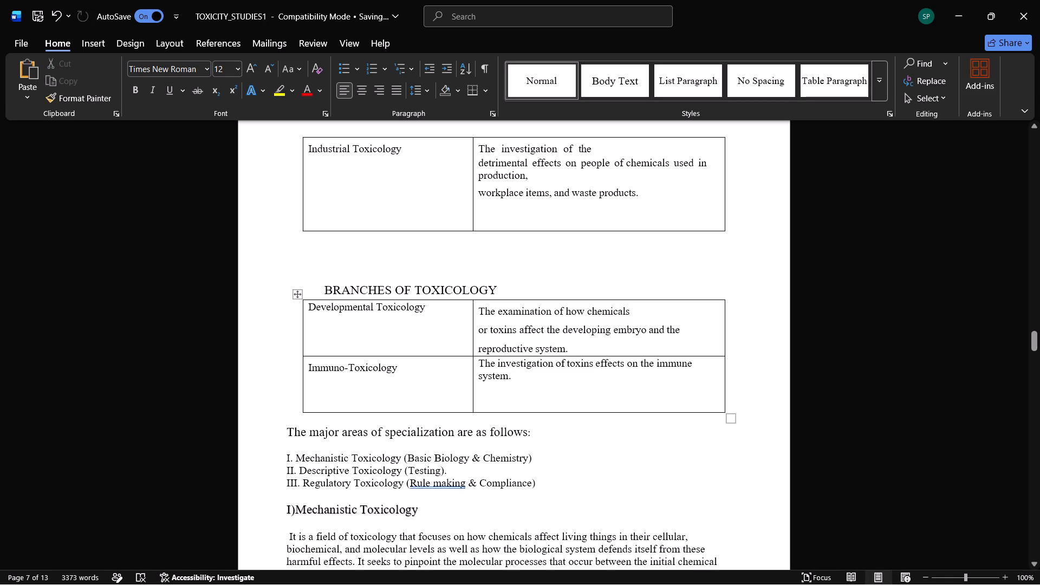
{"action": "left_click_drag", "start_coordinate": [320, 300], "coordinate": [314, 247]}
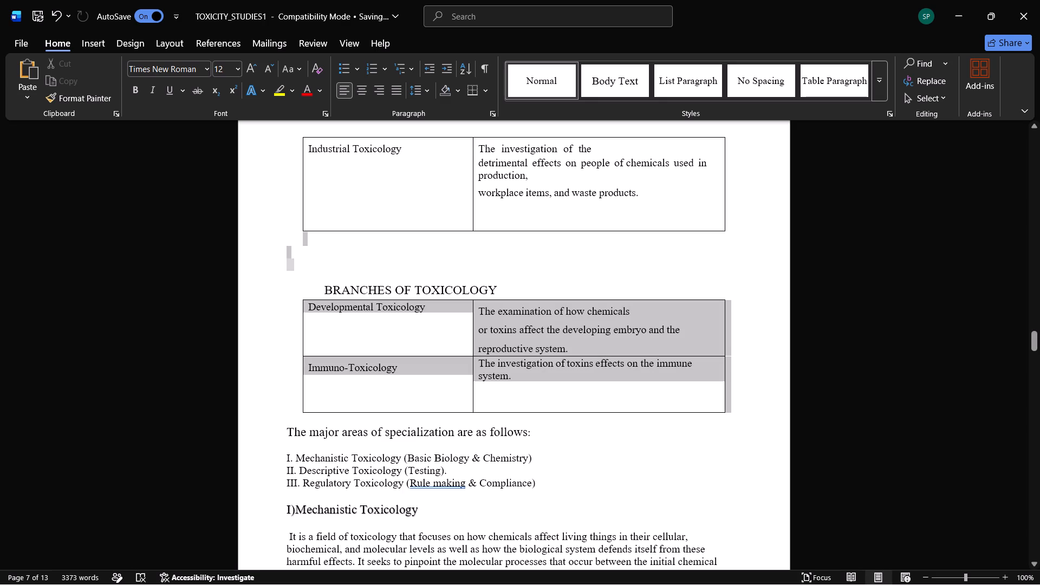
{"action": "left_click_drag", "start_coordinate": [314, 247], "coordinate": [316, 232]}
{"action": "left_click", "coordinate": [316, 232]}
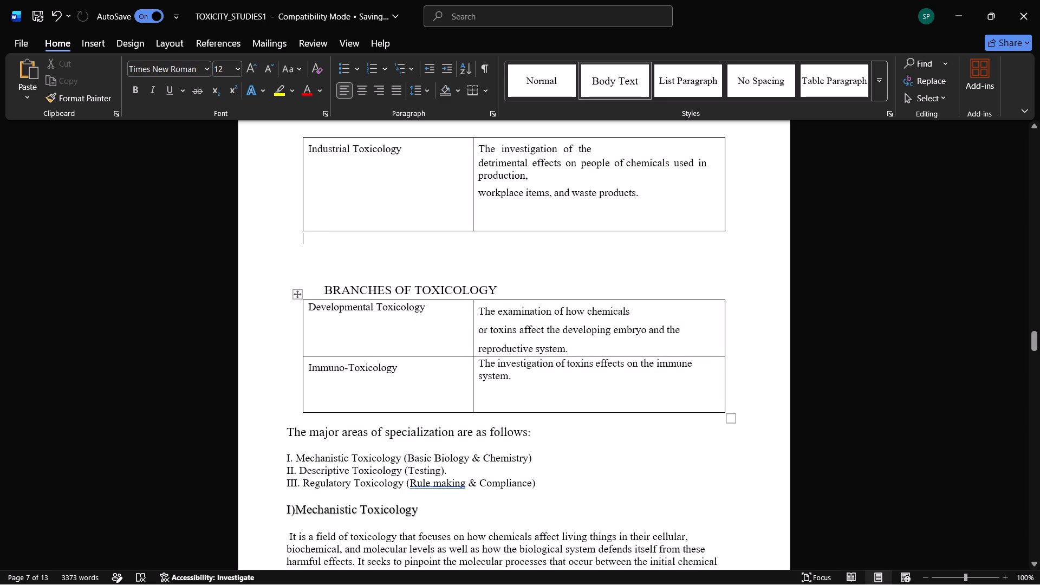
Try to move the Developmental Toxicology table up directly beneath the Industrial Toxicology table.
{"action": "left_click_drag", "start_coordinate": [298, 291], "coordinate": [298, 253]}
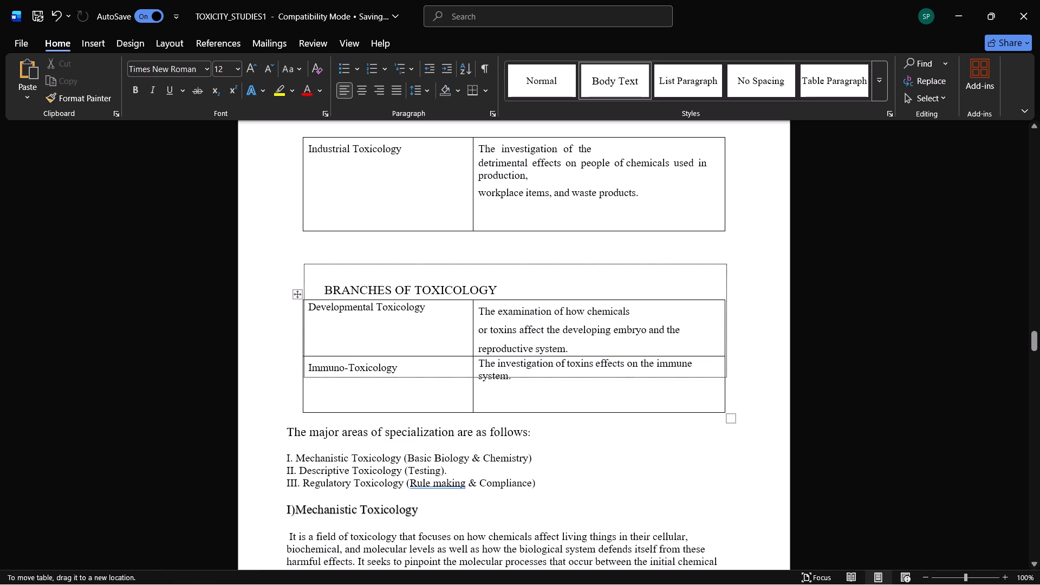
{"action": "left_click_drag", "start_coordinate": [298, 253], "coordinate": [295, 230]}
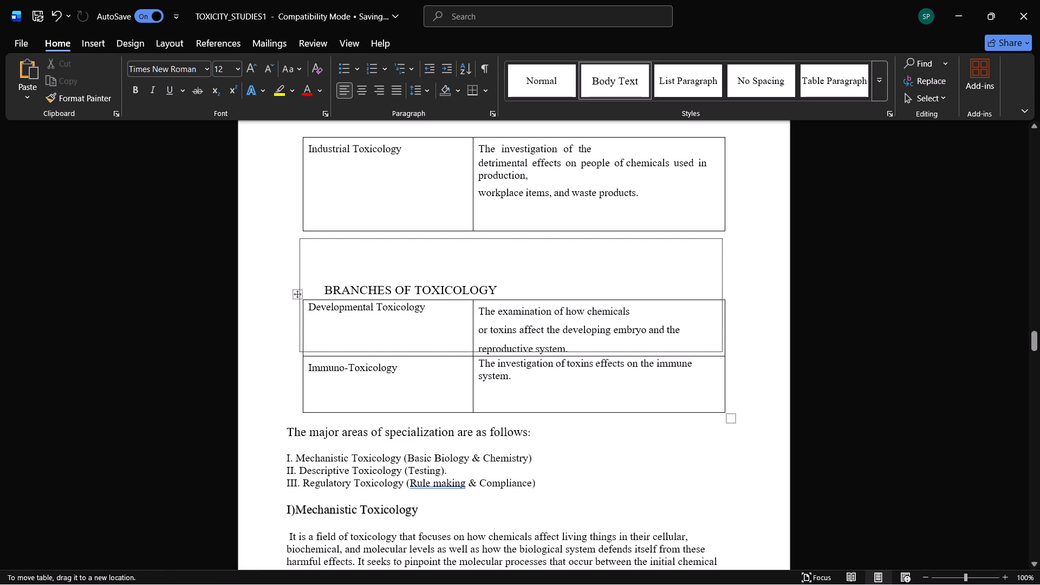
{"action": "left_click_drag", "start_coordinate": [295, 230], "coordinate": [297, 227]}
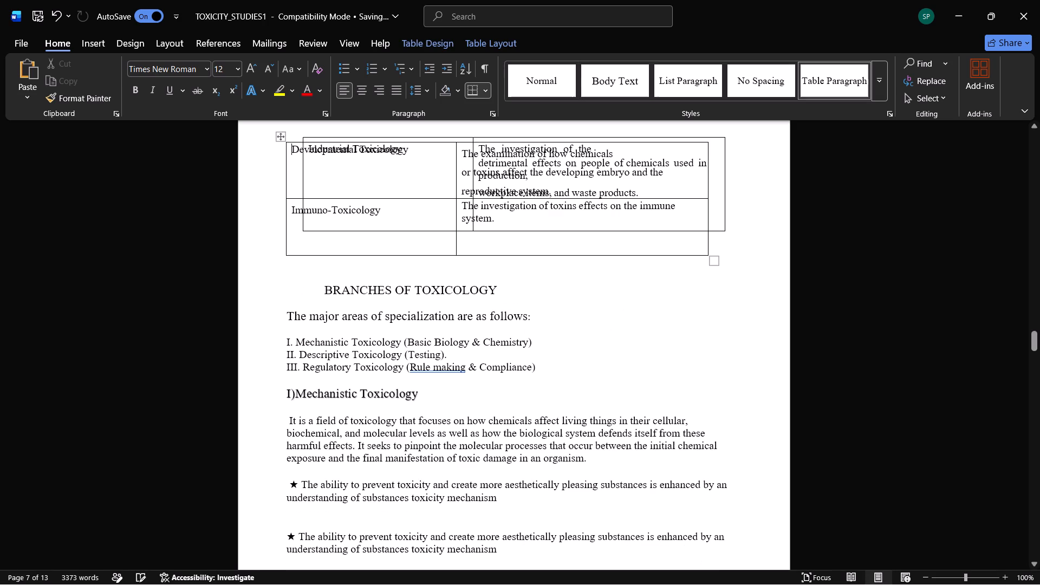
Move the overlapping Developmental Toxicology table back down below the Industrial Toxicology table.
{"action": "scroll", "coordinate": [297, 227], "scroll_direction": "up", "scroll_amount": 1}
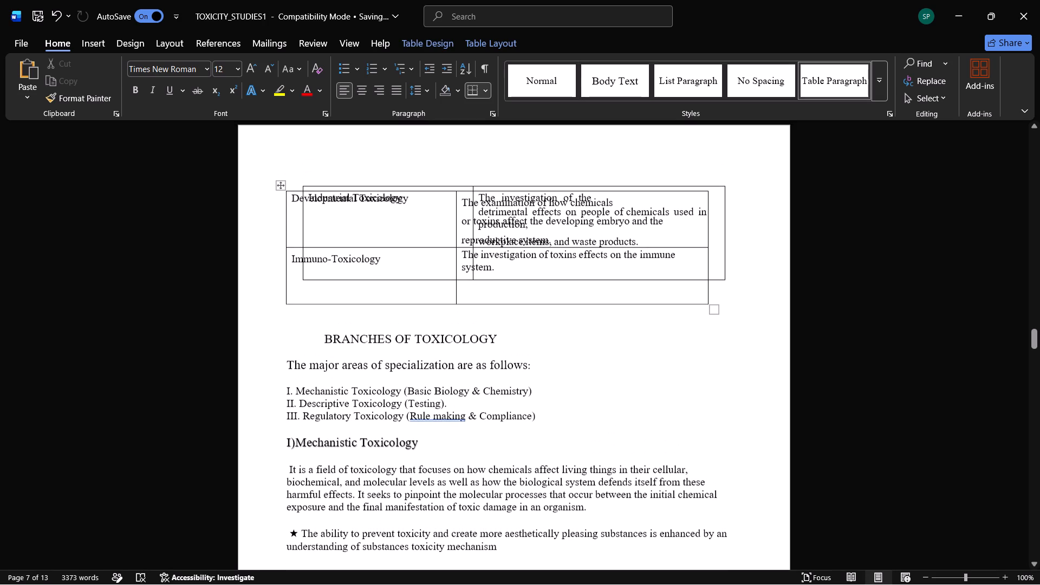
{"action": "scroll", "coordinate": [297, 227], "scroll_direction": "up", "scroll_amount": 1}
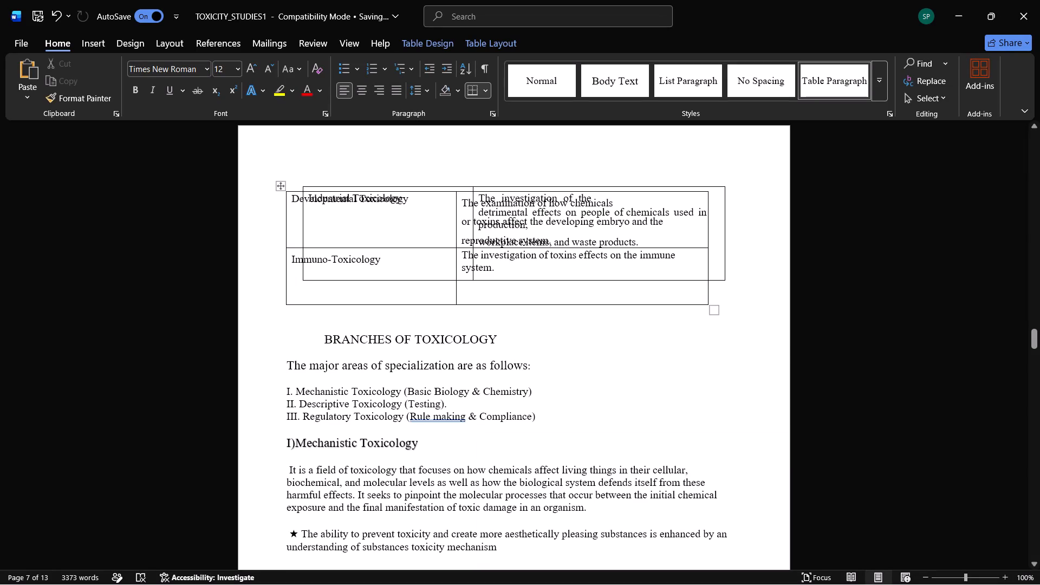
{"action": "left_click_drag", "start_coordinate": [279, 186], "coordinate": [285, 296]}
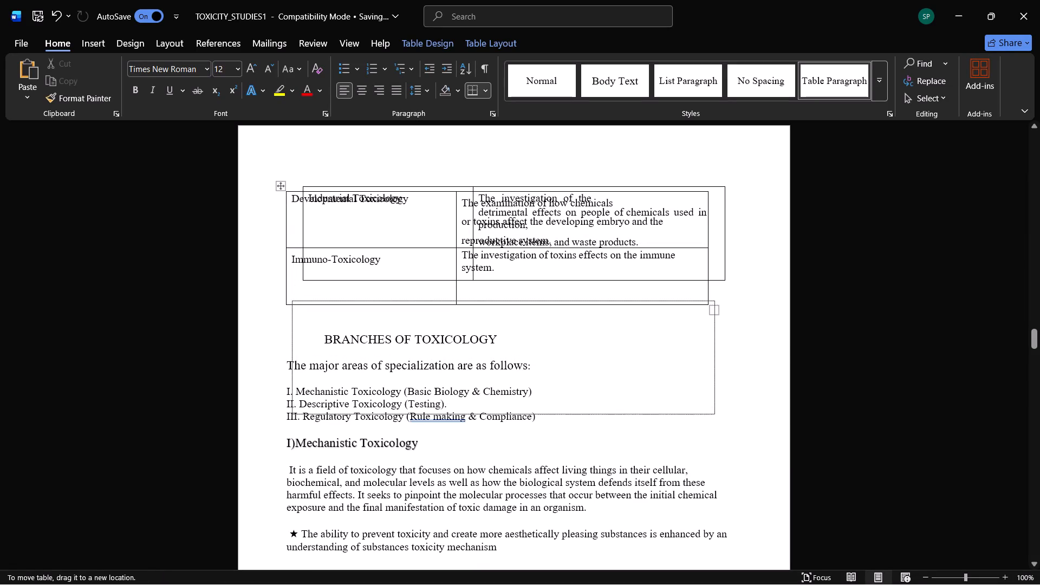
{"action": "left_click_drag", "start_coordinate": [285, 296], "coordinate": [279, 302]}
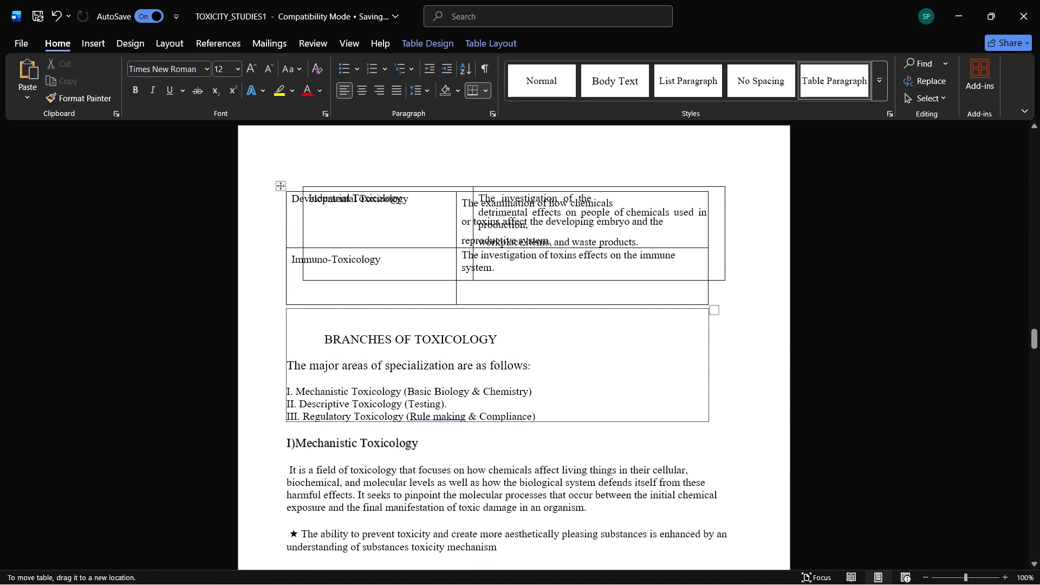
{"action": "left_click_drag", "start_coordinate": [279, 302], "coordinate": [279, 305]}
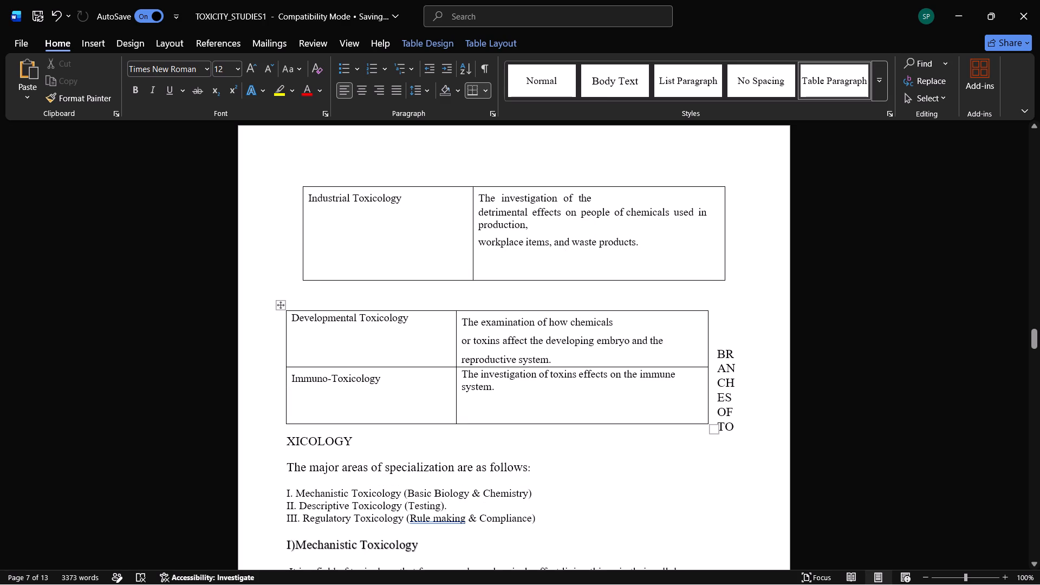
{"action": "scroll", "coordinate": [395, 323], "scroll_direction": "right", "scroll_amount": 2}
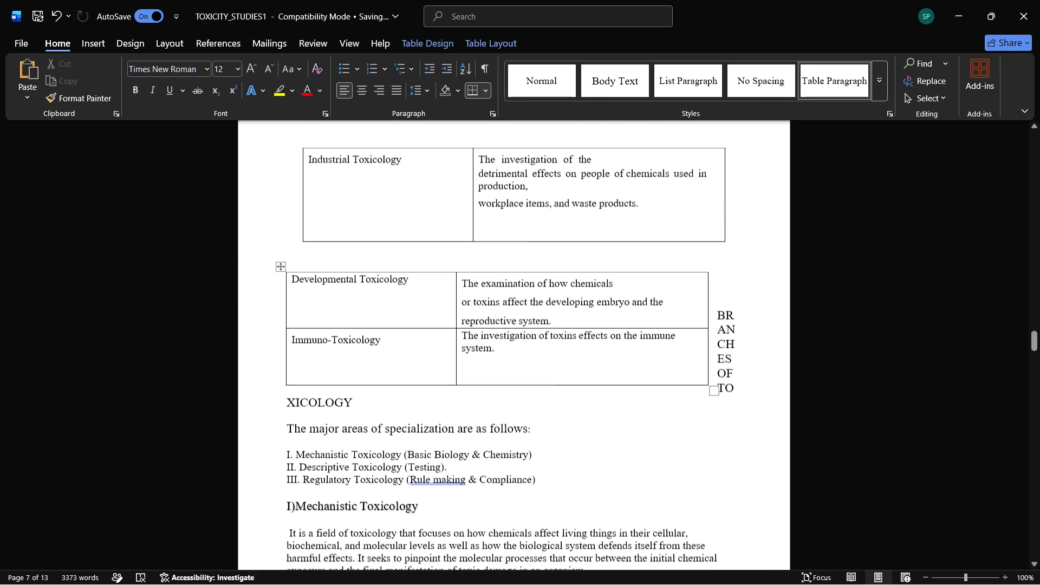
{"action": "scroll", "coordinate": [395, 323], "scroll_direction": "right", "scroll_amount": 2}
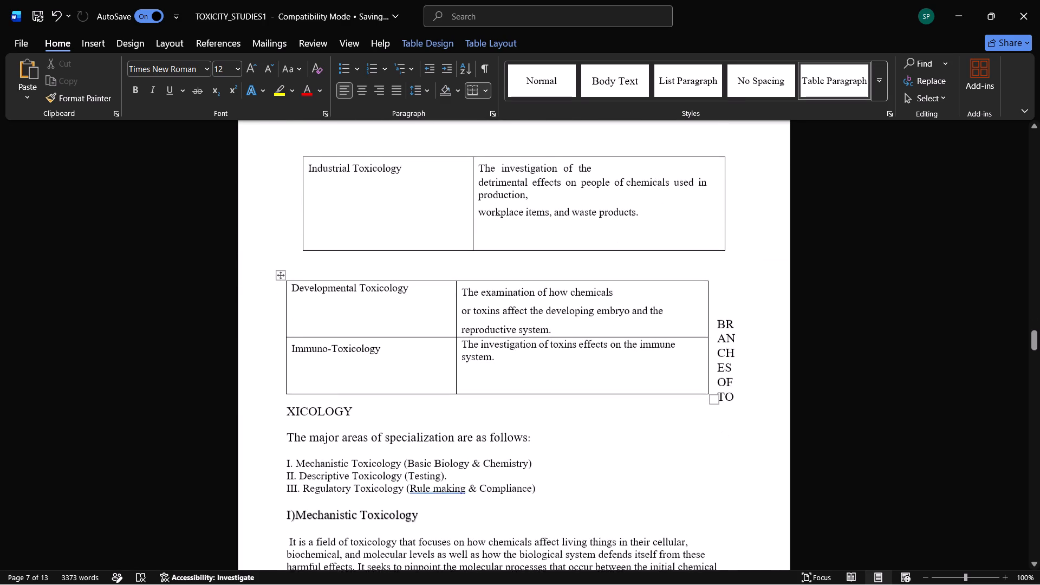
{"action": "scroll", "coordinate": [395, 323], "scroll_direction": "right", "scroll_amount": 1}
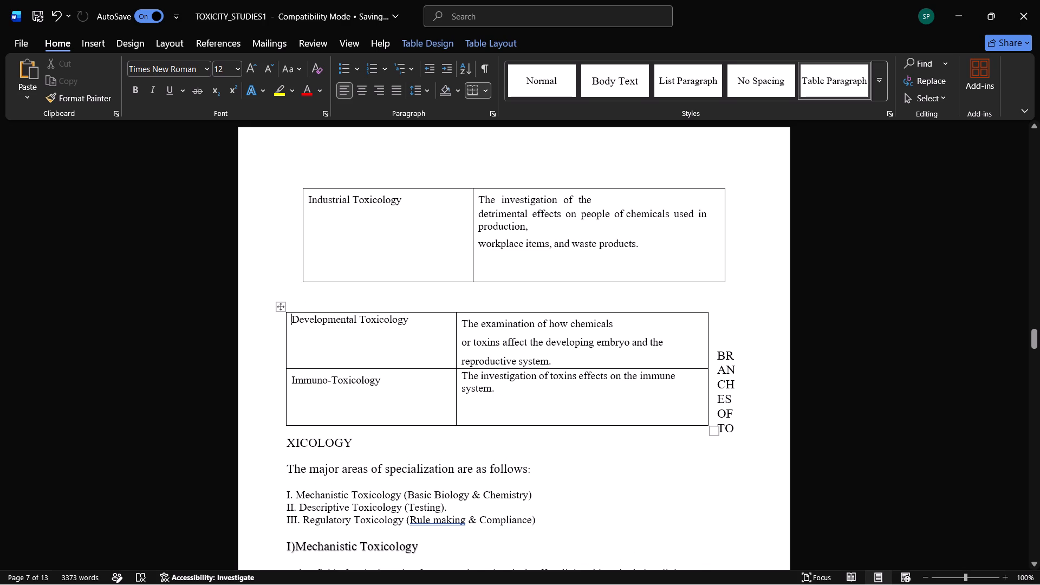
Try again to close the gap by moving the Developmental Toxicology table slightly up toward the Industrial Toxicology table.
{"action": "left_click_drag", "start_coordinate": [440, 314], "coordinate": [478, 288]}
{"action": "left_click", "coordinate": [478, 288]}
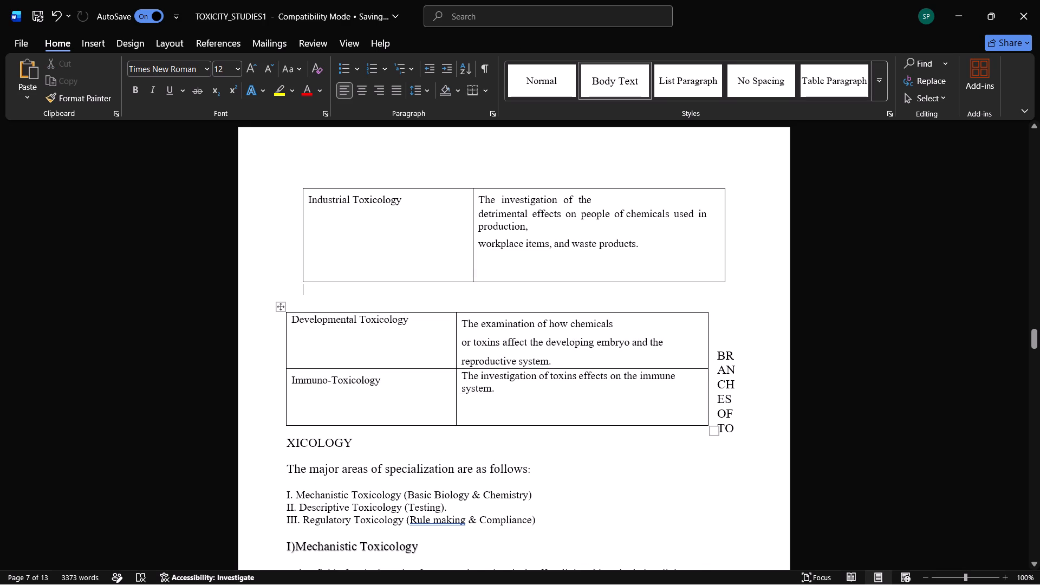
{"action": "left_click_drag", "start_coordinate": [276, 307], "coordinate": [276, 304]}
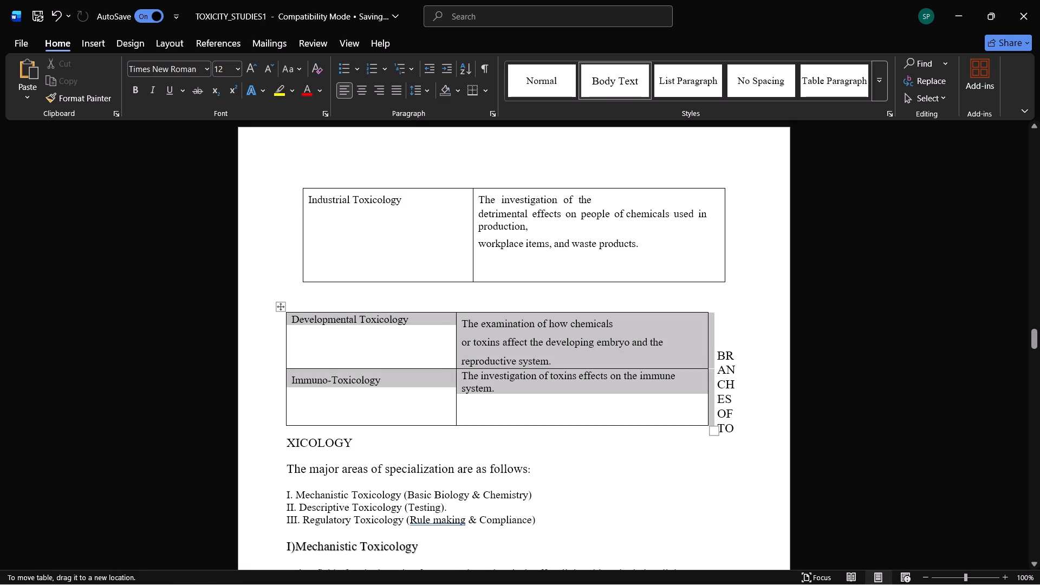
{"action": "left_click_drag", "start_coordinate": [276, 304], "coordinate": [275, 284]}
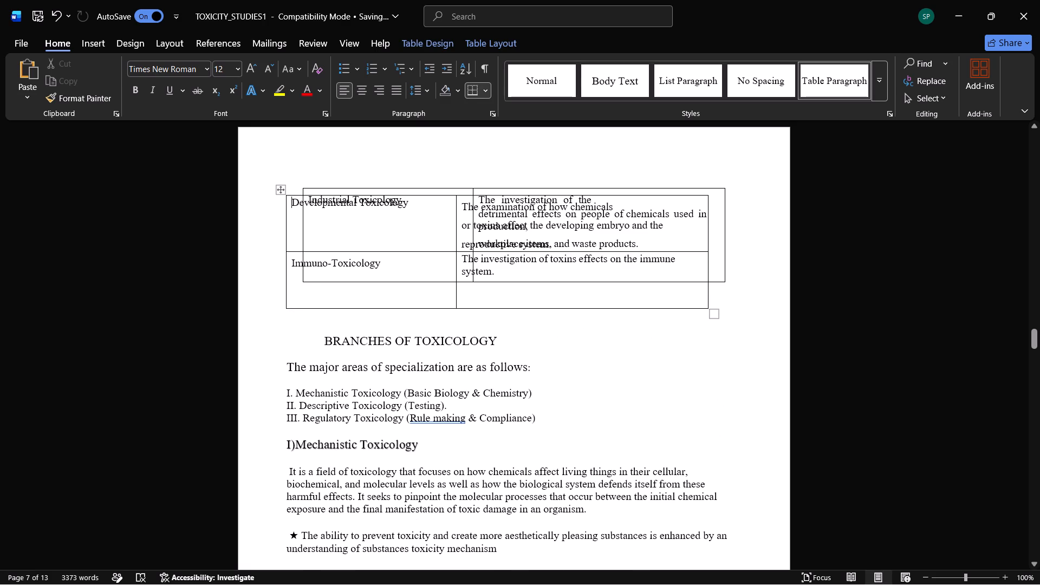
Insert four line breaks directly before the BRANCHES OF TOXICOLOGY heading text to push it down from the tables.
{"action": "left_click", "coordinate": [322, 342]}
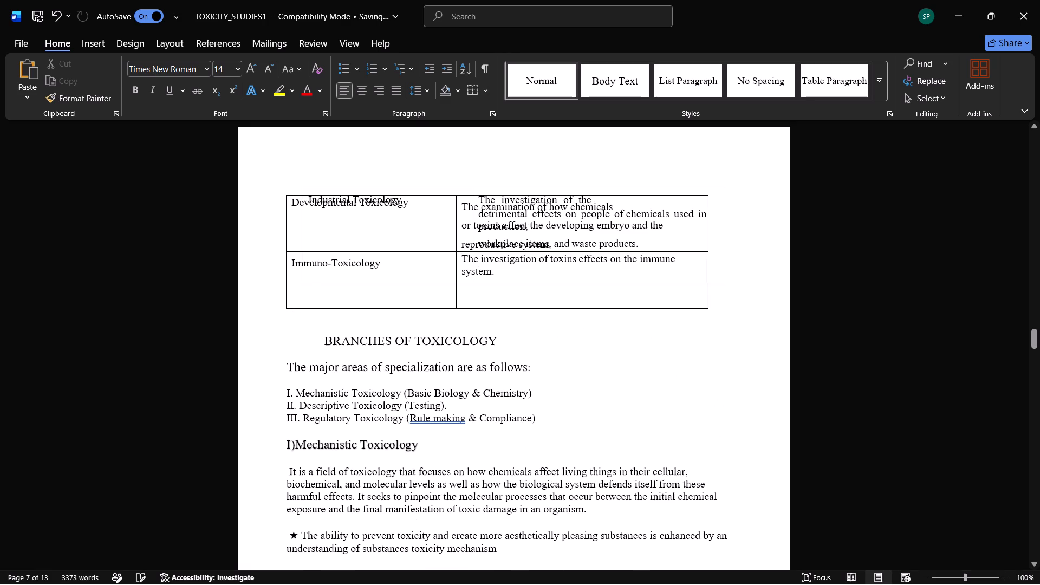
{"action": "key", "text": "Return"}
{"action": "key", "text": "Return"}
{"action": "key", "text": "Return"}
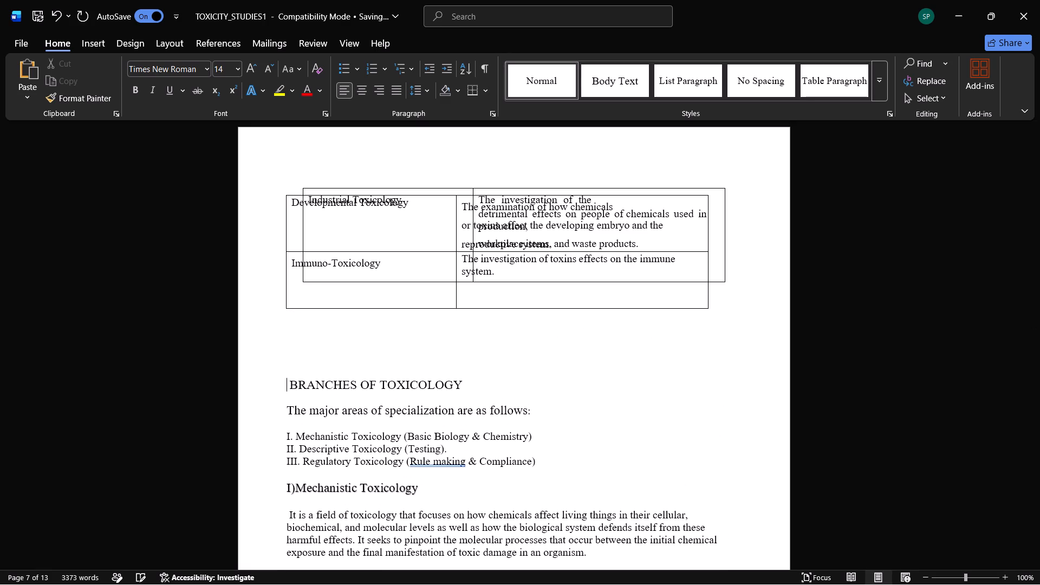
{"action": "key", "text": "Return"}
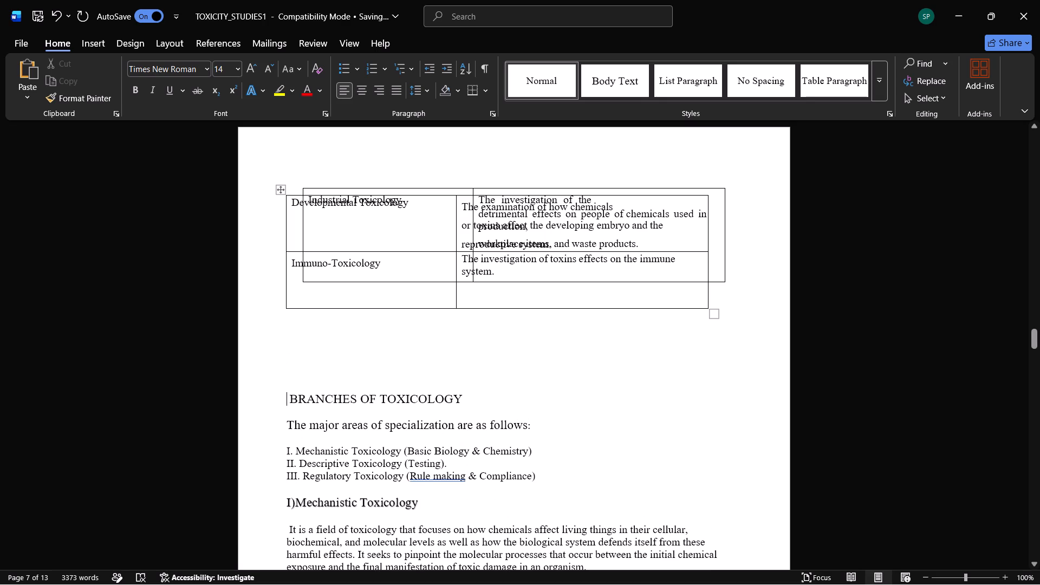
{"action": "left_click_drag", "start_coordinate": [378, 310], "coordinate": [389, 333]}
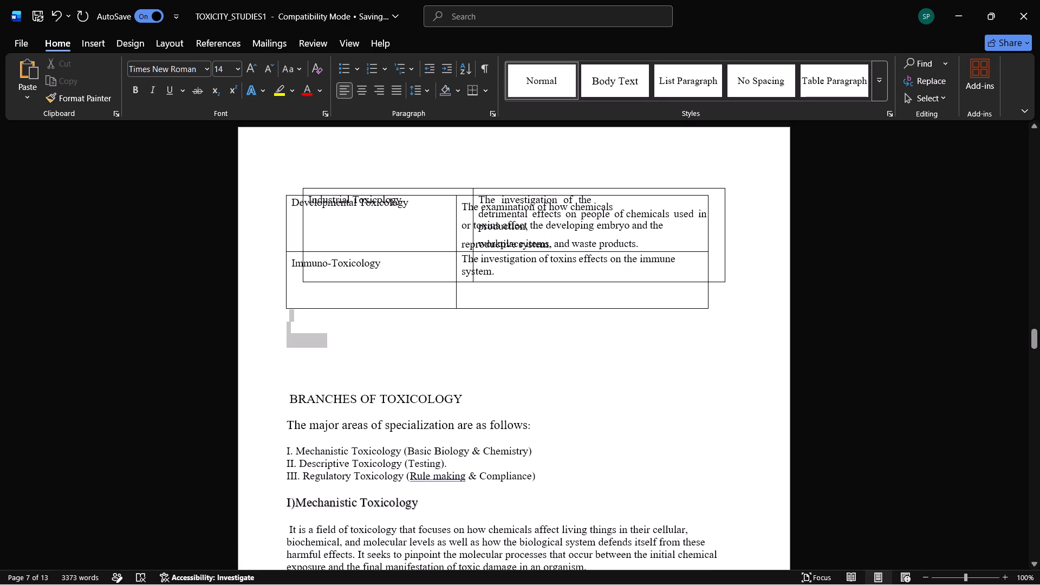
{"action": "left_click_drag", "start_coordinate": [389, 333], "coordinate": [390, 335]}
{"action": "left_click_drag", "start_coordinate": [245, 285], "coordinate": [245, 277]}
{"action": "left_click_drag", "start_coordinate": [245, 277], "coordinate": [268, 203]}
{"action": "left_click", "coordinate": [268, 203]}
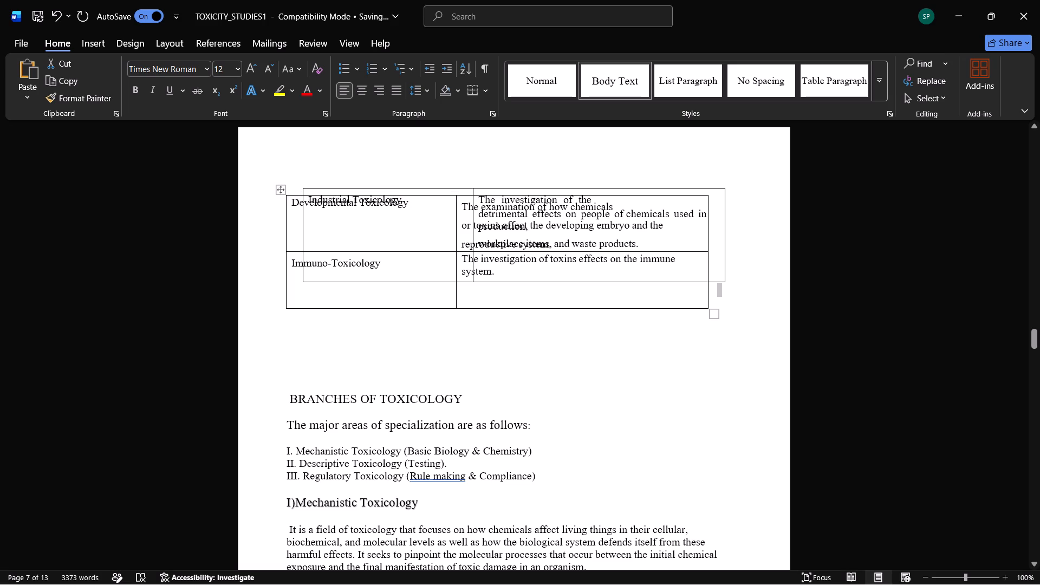
Move the Developmental Toxicology table directly beneath the Industrial Toxicology table, aligned with its column borders.
{"action": "left_click_drag", "start_coordinate": [281, 190], "coordinate": [282, 191]}
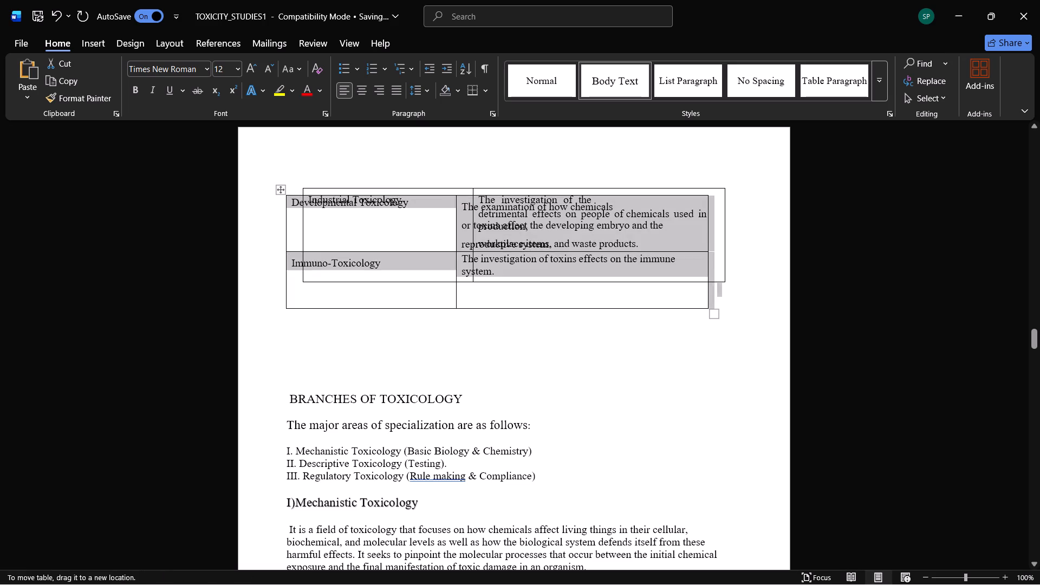
{"action": "left_click_drag", "start_coordinate": [282, 191], "coordinate": [308, 279]}
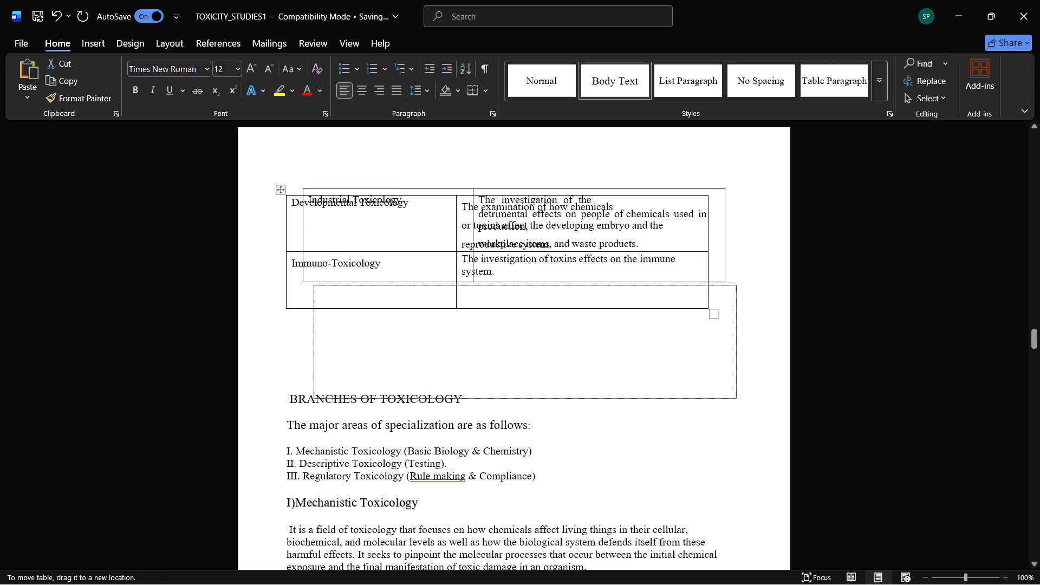
{"action": "left_click_drag", "start_coordinate": [308, 279], "coordinate": [305, 278]}
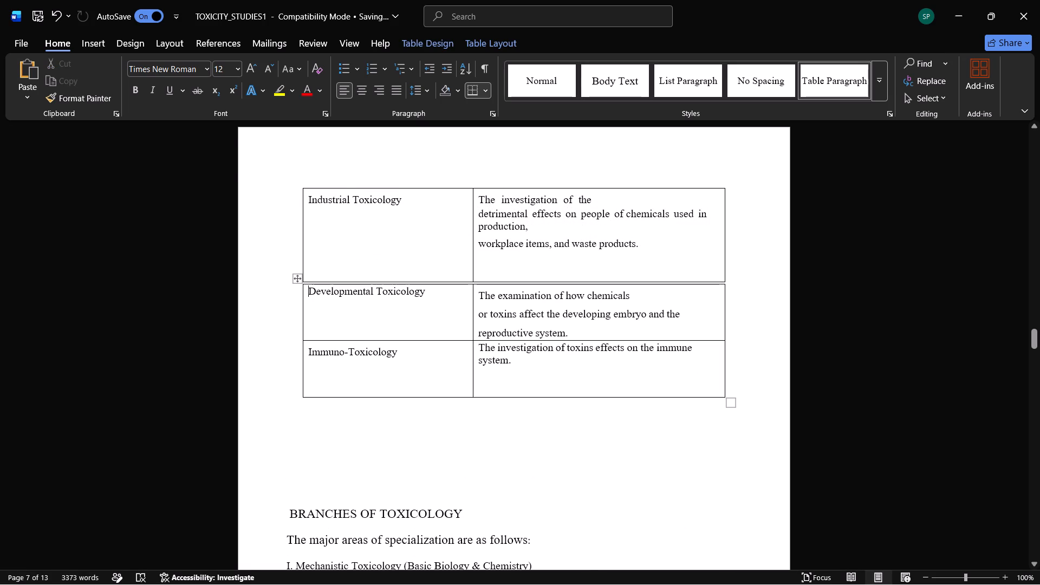
Review the types of toxicology table from its heading down to the BRANCHES OF TOXICOLOGY section.
{"action": "scroll", "coordinate": [305, 278], "scroll_direction": "up", "scroll_amount": 1}
{"action": "left_click", "coordinate": [305, 278]}
{"action": "scroll", "coordinate": [305, 278], "scroll_direction": "up", "scroll_amount": 1}
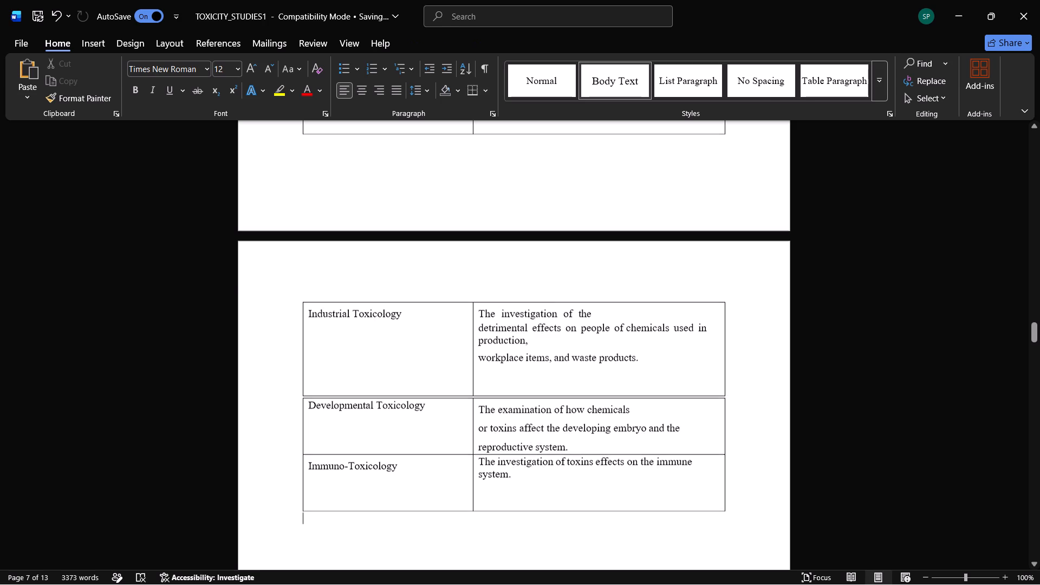
{"action": "scroll", "coordinate": [305, 278], "scroll_direction": "up", "scroll_amount": 3}
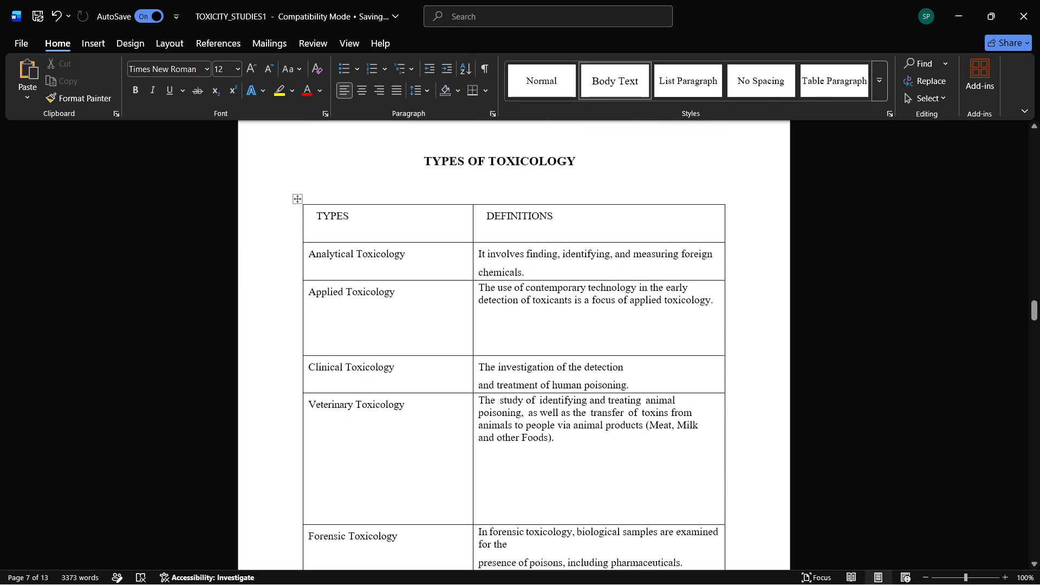
{"action": "scroll", "coordinate": [337, 412], "scroll_direction": "down", "scroll_amount": 1}
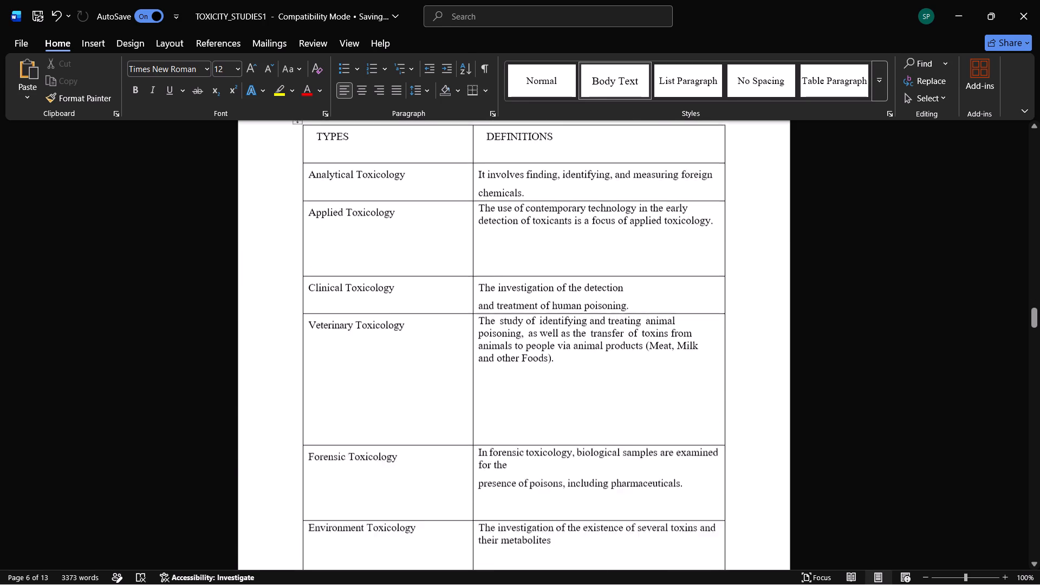
{"action": "scroll", "coordinate": [337, 412], "scroll_direction": "down", "scroll_amount": 1}
{"action": "scroll", "coordinate": [425, 455], "scroll_direction": "down", "scroll_amount": 3}
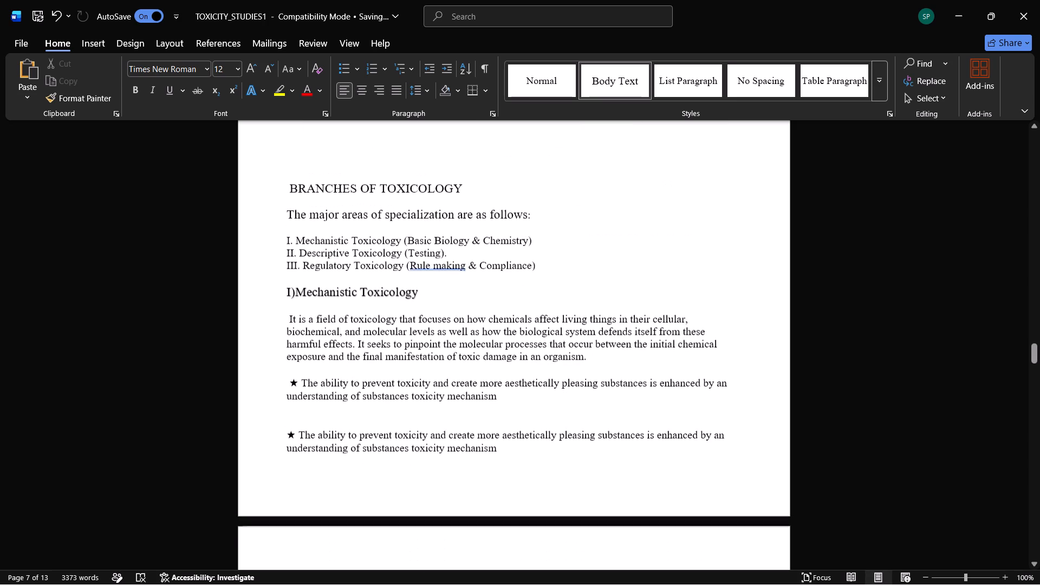
{"action": "scroll", "coordinate": [425, 455], "scroll_direction": "left", "scroll_amount": 1}
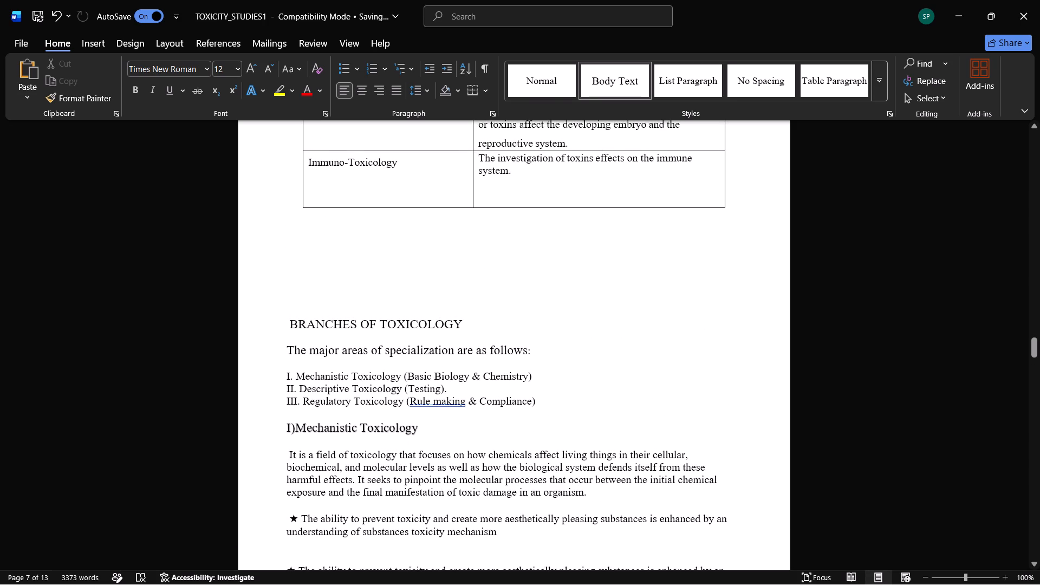
Delete the surplus blank lines and spaces between the Immuno-Toxicology row and the BRANCHES OF TOXICOLOGY heading.
{"action": "left_click", "coordinate": [331, 291]}
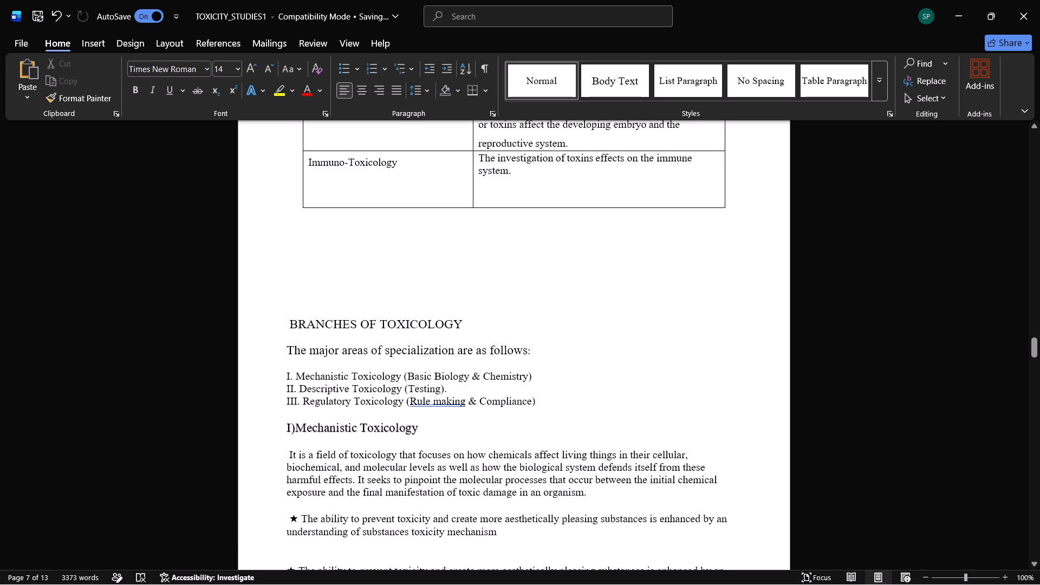
{"action": "key", "text": "BackSpace"}
{"action": "key", "text": "BackSpace"}
{"action": "key", "text": "BackSpace"}
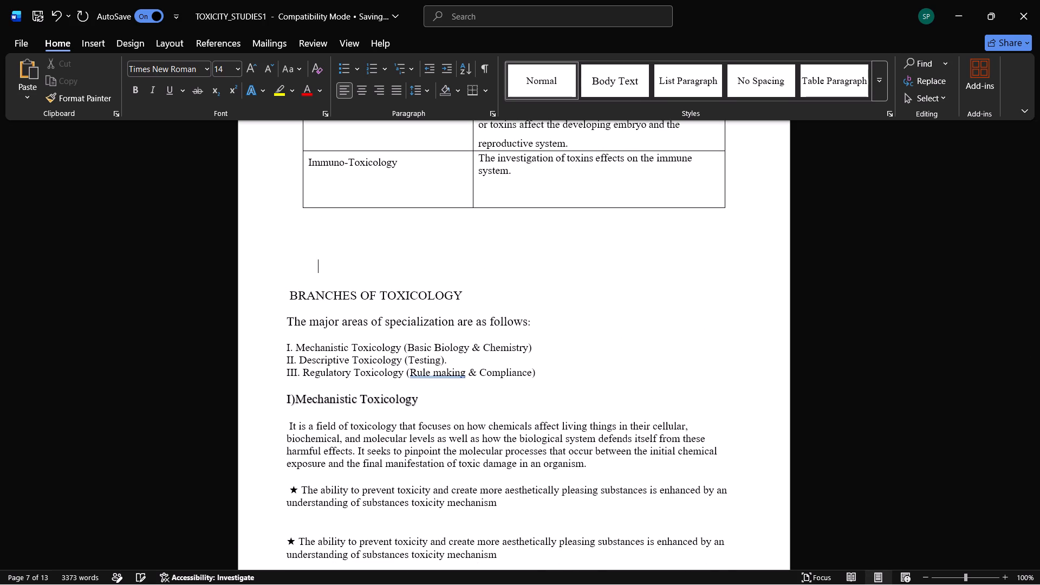
{"action": "key", "text": "BackSpace"}
{"action": "key", "text": "BackSpace"}
{"action": "key", "text": "BackSpace"}
{"action": "key", "text": "BackSpace"}
{"action": "key", "text": "BackSpace"}
{"action": "key", "text": "BackSpace"}
{"action": "key", "text": "BackSpace"}
{"action": "key", "text": "BackSpace"}
{"action": "key", "text": "BackSpace"}
{"action": "key", "text": "BackSpace"}
{"action": "key", "text": "BackSpace"}
{"action": "key", "text": "BackSpace"}
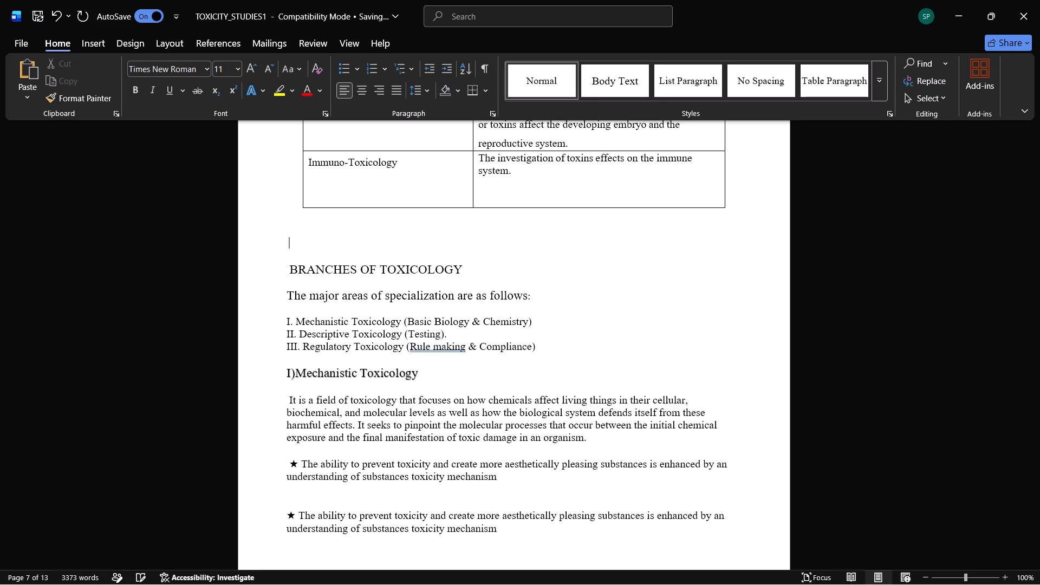
{"action": "key", "text": "BackSpace"}
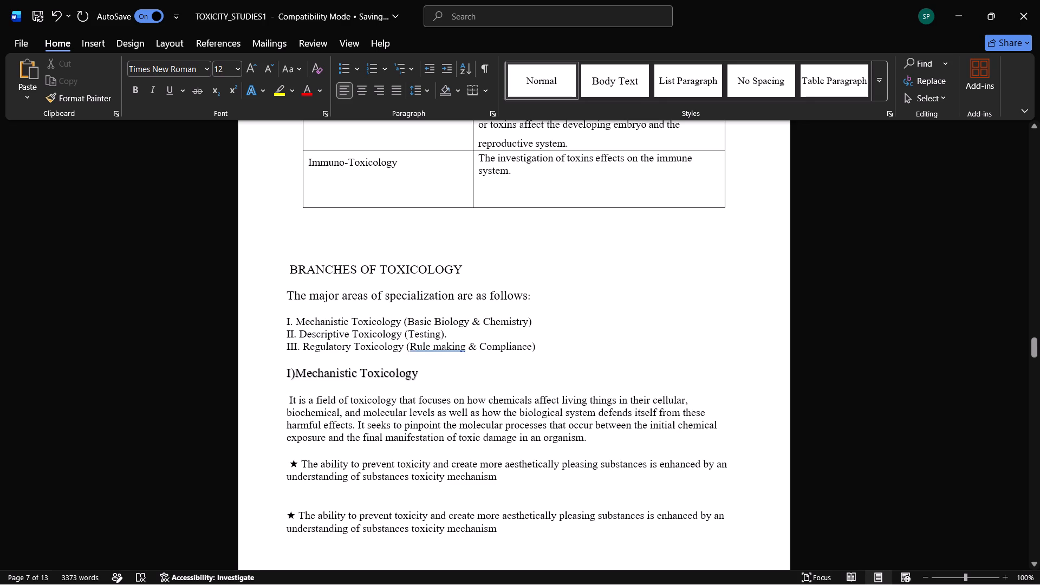
Make the BRANCHES OF TOXICOLOGY heading bold.
{"action": "left_click_drag", "start_coordinate": [289, 273], "coordinate": [463, 270]}
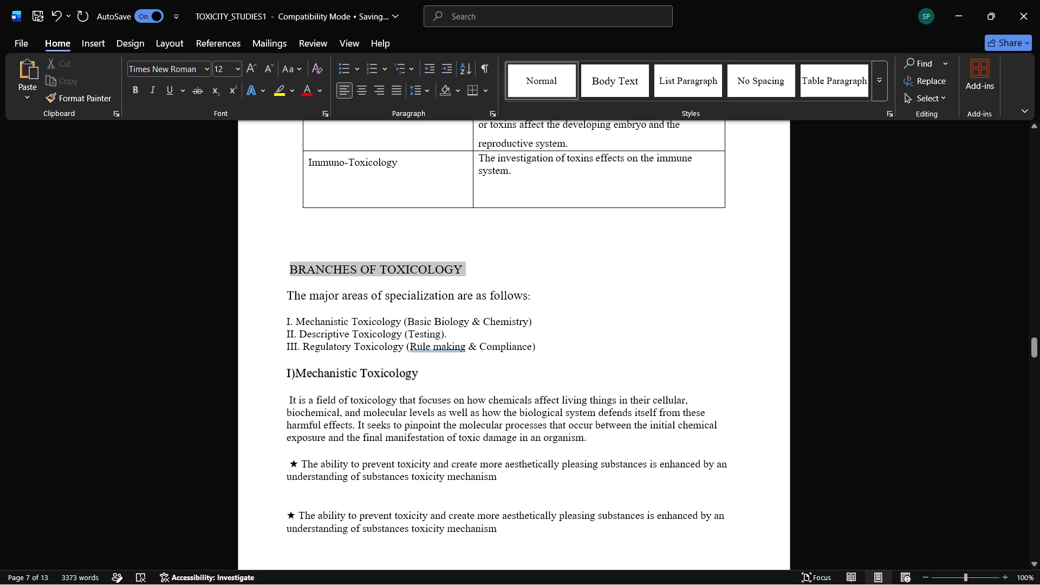
{"action": "left_click_drag", "start_coordinate": [463, 270], "coordinate": [463, 271]}
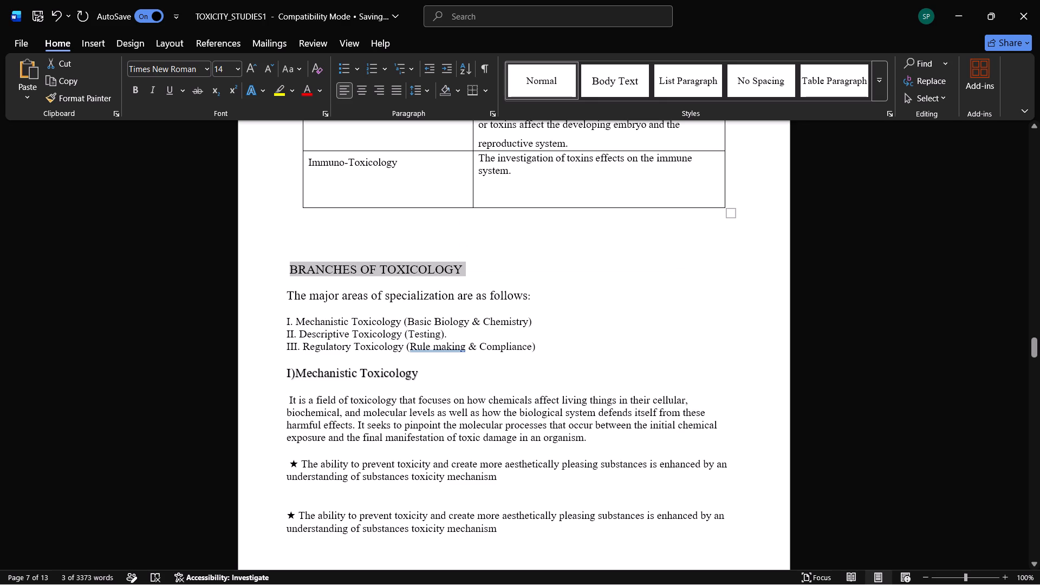
{"action": "left_click", "coordinate": [126, 92]}
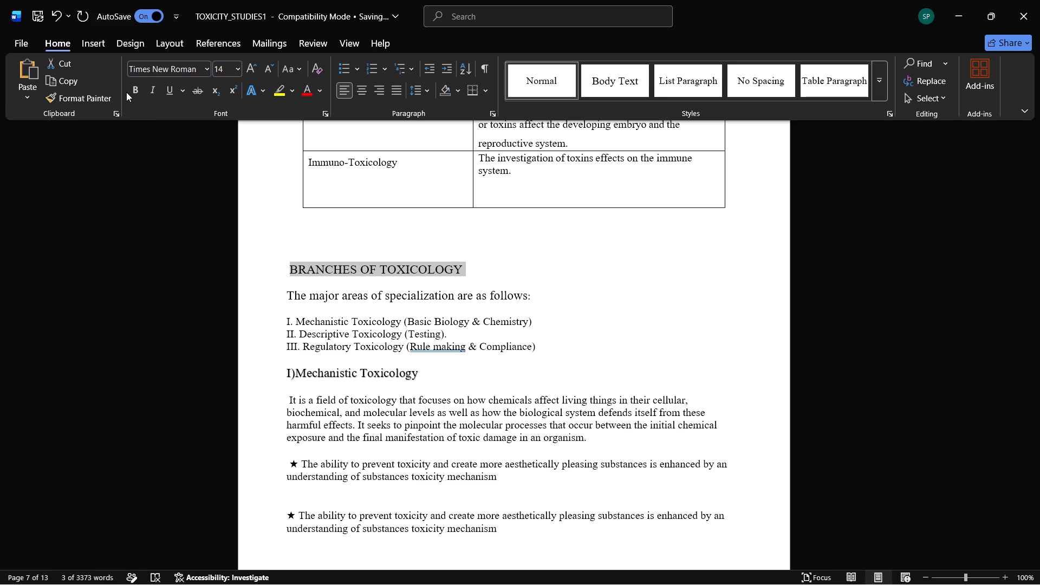
{"action": "left_click", "coordinate": [138, 90]}
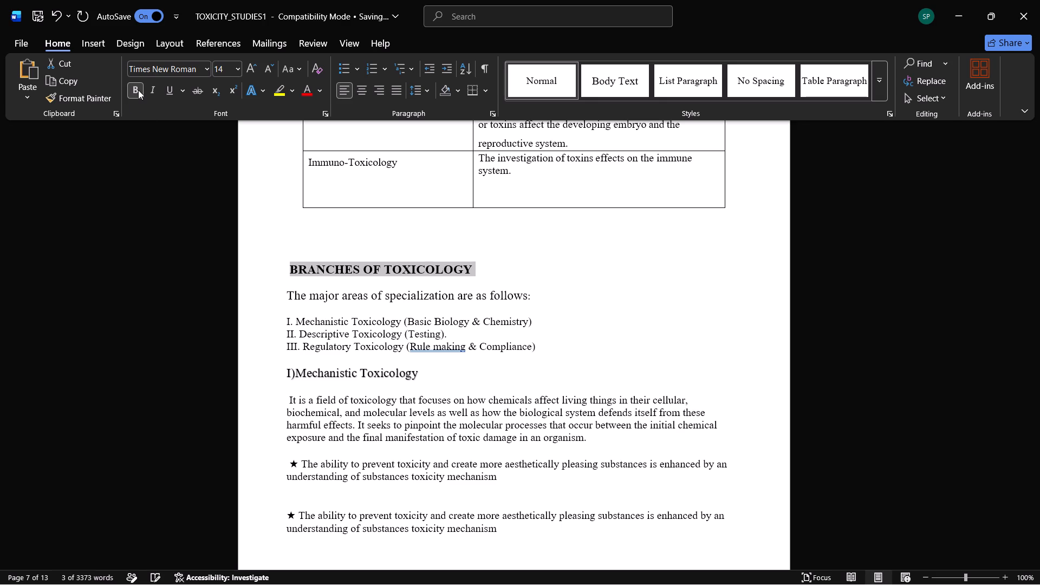
{"action": "left_click", "coordinate": [151, 219]}
Review the document's toxicology branches, toxicity studies, history and types-of-toxicology table pages for remaining layout problems.
{"action": "scroll", "coordinate": [151, 219], "scroll_direction": "down", "scroll_amount": 1}
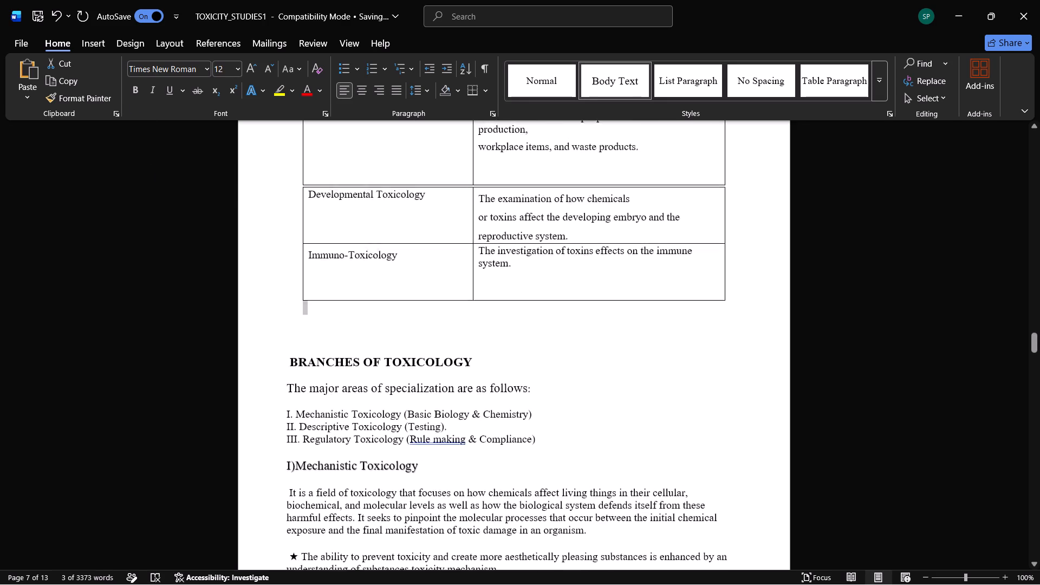
{"action": "scroll", "coordinate": [151, 219], "scroll_direction": "down", "scroll_amount": 3}
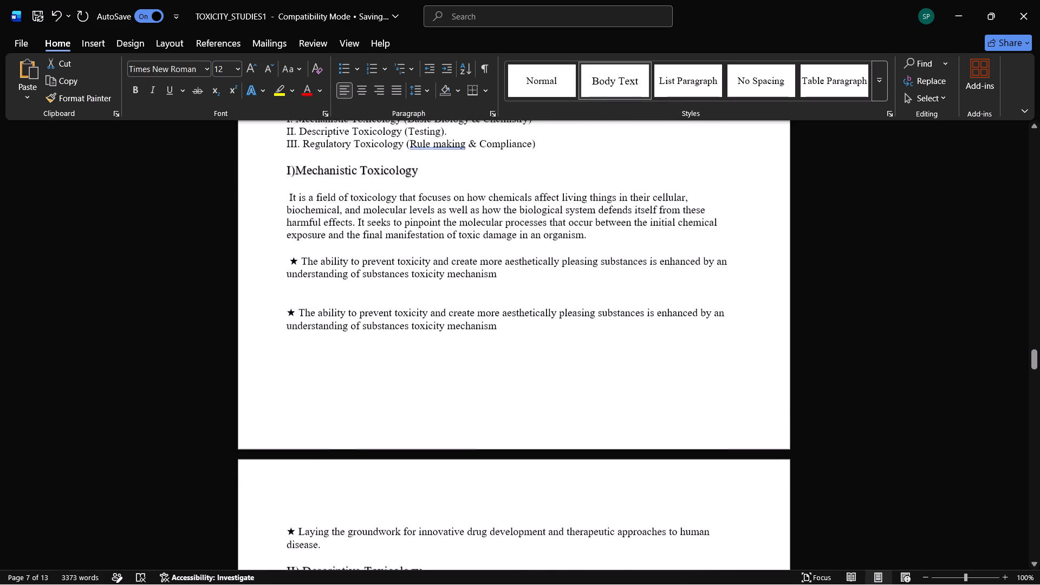
{"action": "scroll", "coordinate": [151, 219], "scroll_direction": "down", "scroll_amount": 5}
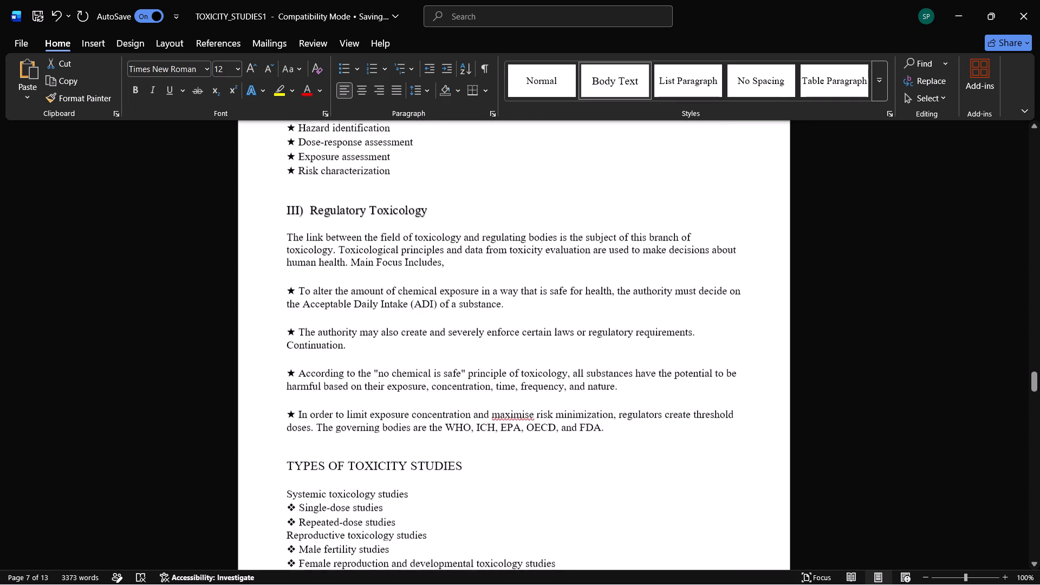
{"action": "scroll", "coordinate": [151, 219], "scroll_direction": "down", "scroll_amount": 14}
{"action": "scroll", "coordinate": [151, 219], "scroll_direction": "up", "scroll_amount": 20}
{"action": "scroll", "coordinate": [151, 219], "scroll_direction": "up", "scroll_amount": 1}
{"action": "scroll", "coordinate": [151, 219], "scroll_direction": "down", "scroll_amount": 1}
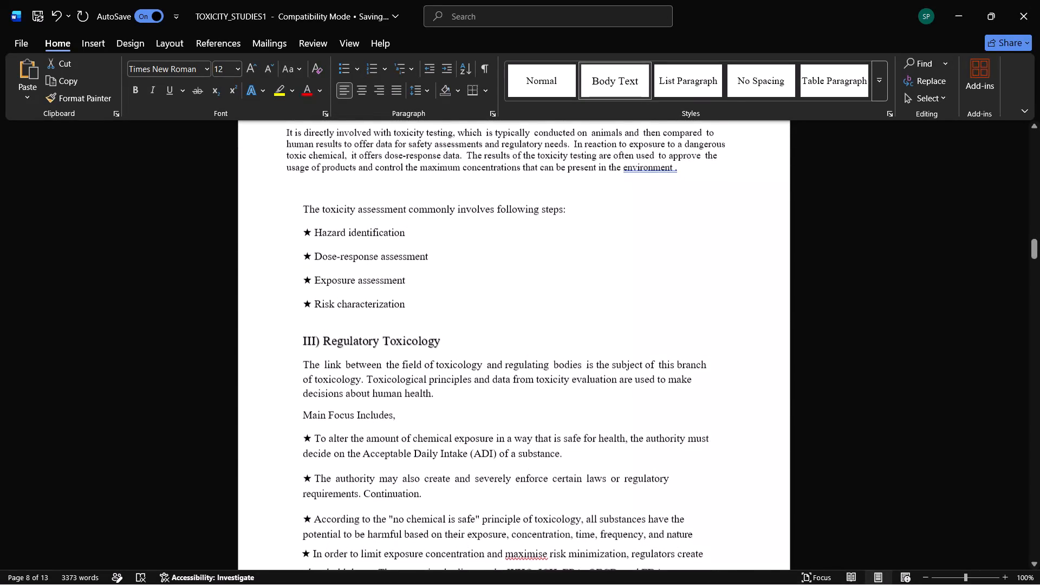
{"action": "scroll", "coordinate": [151, 219], "scroll_direction": "down", "scroll_amount": 1}
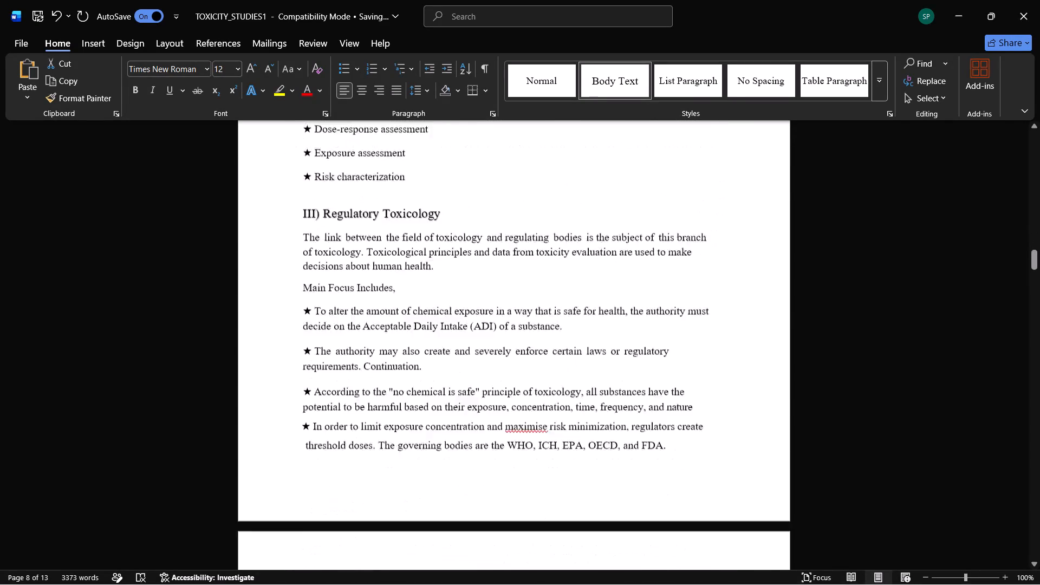
{"action": "scroll", "coordinate": [151, 219], "scroll_direction": "down", "scroll_amount": 3}
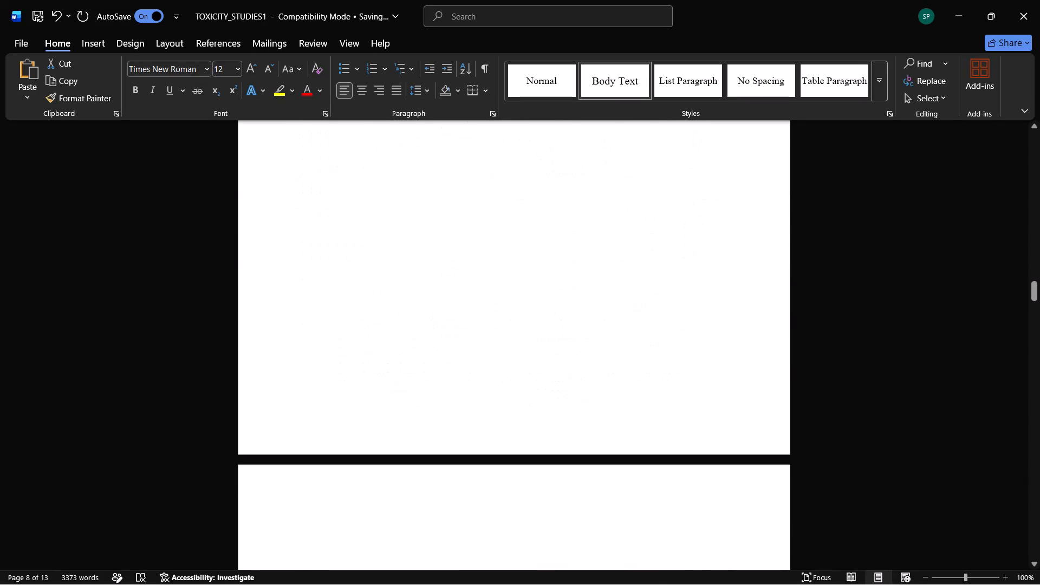
{"action": "scroll", "coordinate": [151, 219], "scroll_direction": "down", "scroll_amount": 3}
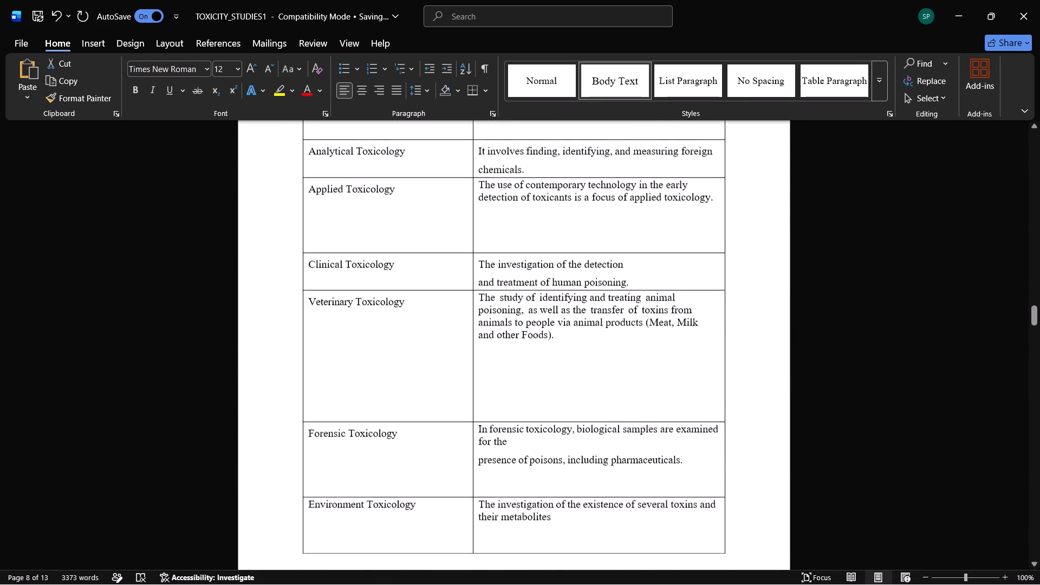
{"action": "scroll", "coordinate": [151, 219], "scroll_direction": "up", "scroll_amount": 1}
{"action": "scroll", "coordinate": [151, 219], "scroll_direction": "down", "scroll_amount": 1}
{"action": "scroll", "coordinate": [151, 219], "scroll_direction": "up", "scroll_amount": 3}
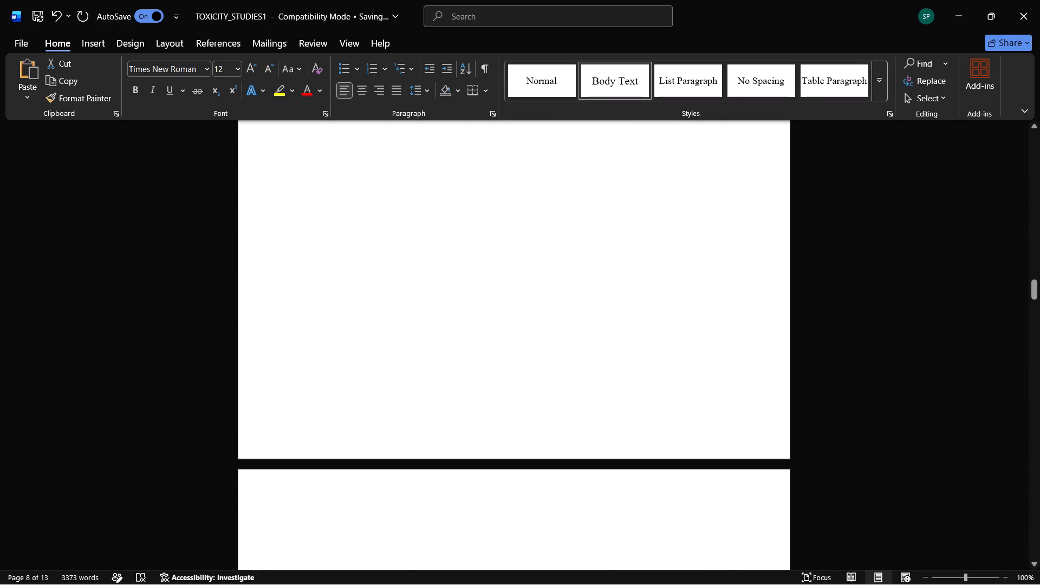
{"action": "scroll", "coordinate": [151, 219], "scroll_direction": "up", "scroll_amount": 1}
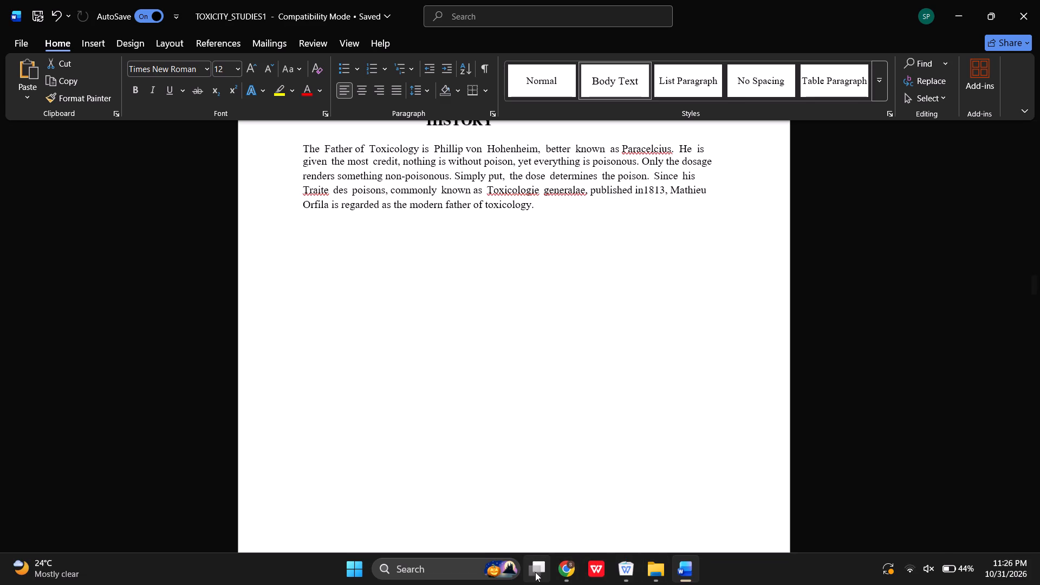
Switch to Chrome, return to the toxicology studies search results and open the WJPSR World Journal of Pharmaceutical PDF.
{"action": "left_click", "coordinate": [573, 568]}
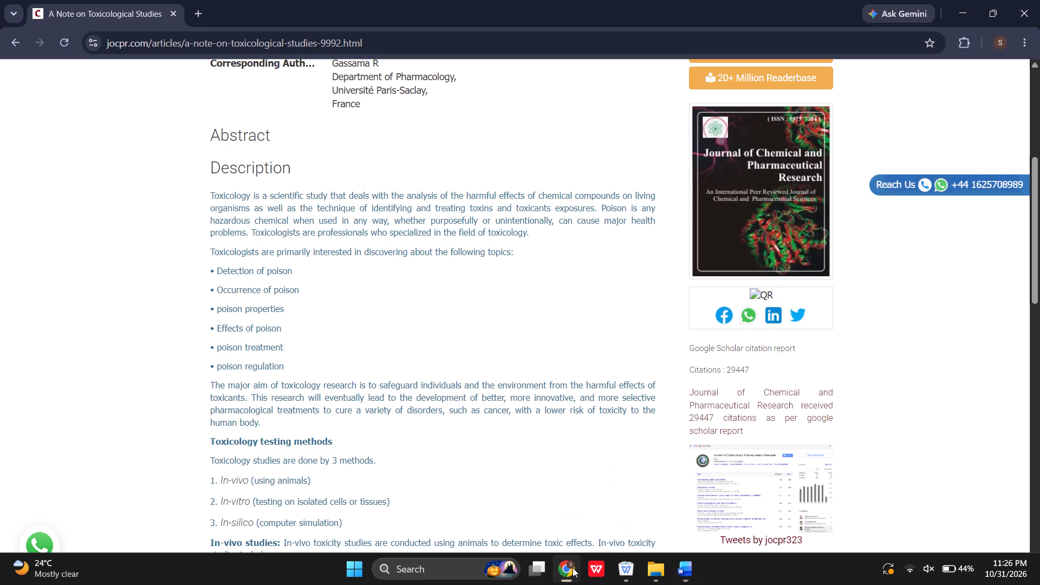
{"action": "scroll", "coordinate": [573, 568], "scroll_direction": "down", "scroll_amount": 3}
{"action": "scroll", "coordinate": [434, 424], "scroll_direction": "down", "scroll_amount": 1}
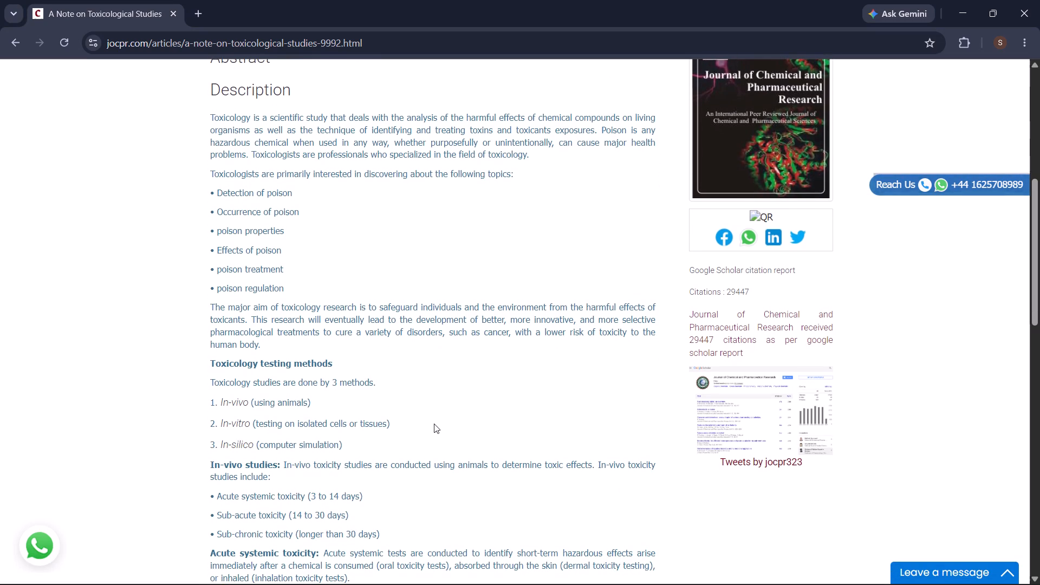
{"action": "scroll", "coordinate": [434, 424], "scroll_direction": "down", "scroll_amount": 1}
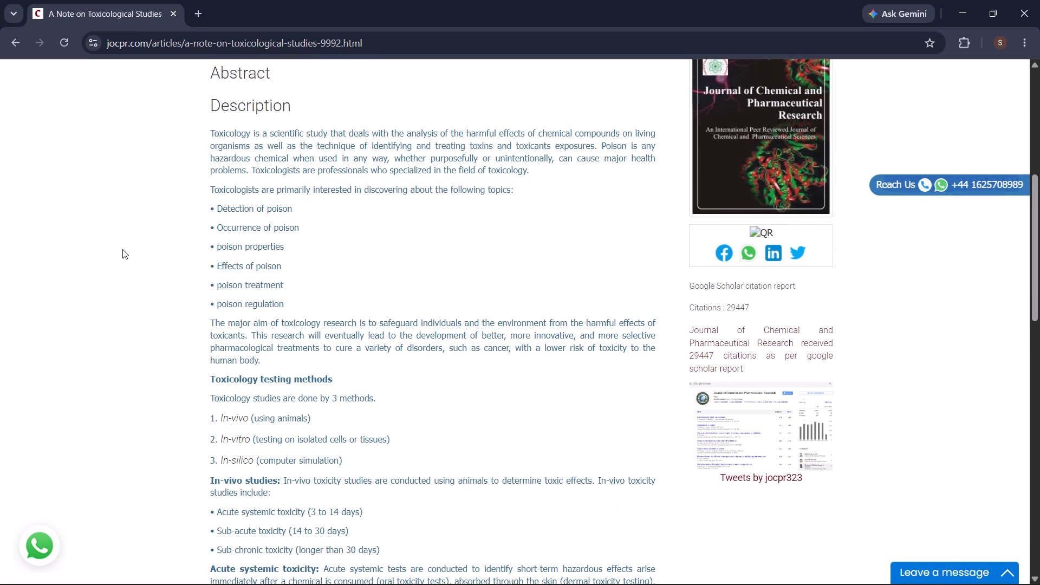
{"action": "left_click", "coordinate": [15, 40]}
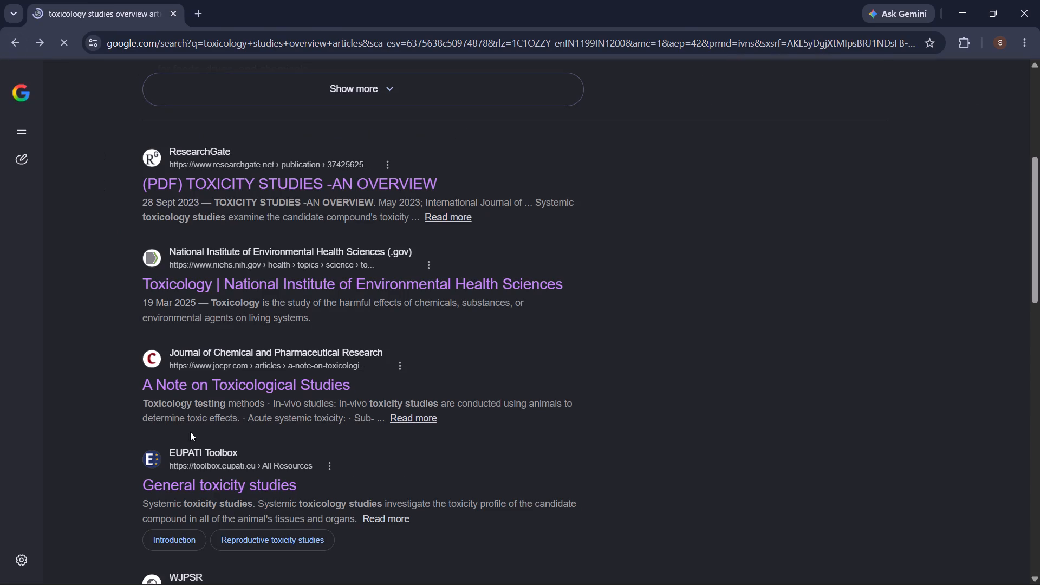
{"action": "scroll", "coordinate": [200, 476], "scroll_direction": "down", "scroll_amount": 2}
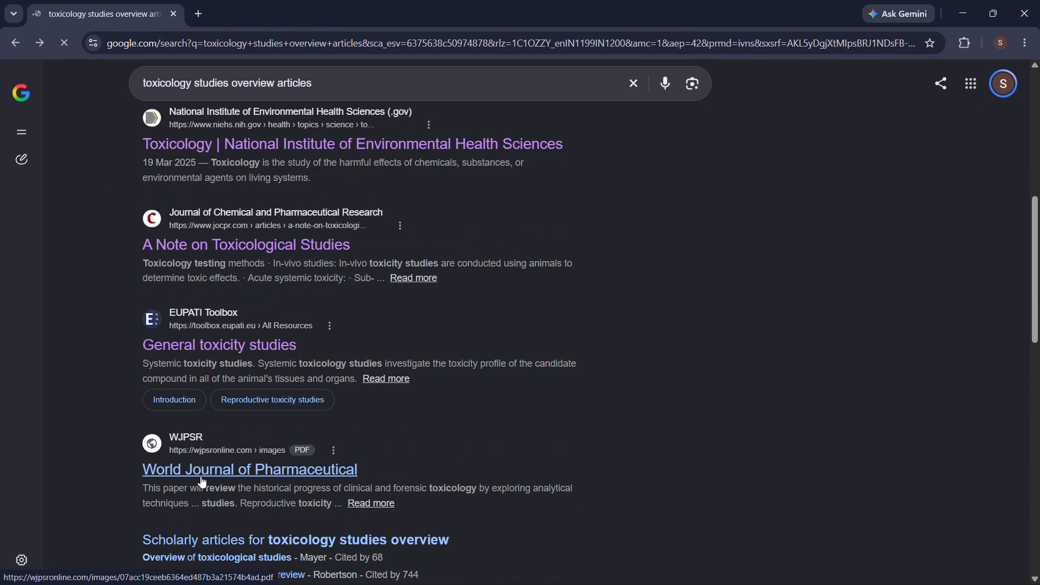
{"action": "left_click", "coordinate": [200, 476]}
{"action": "left_click", "coordinate": [200, 476]}
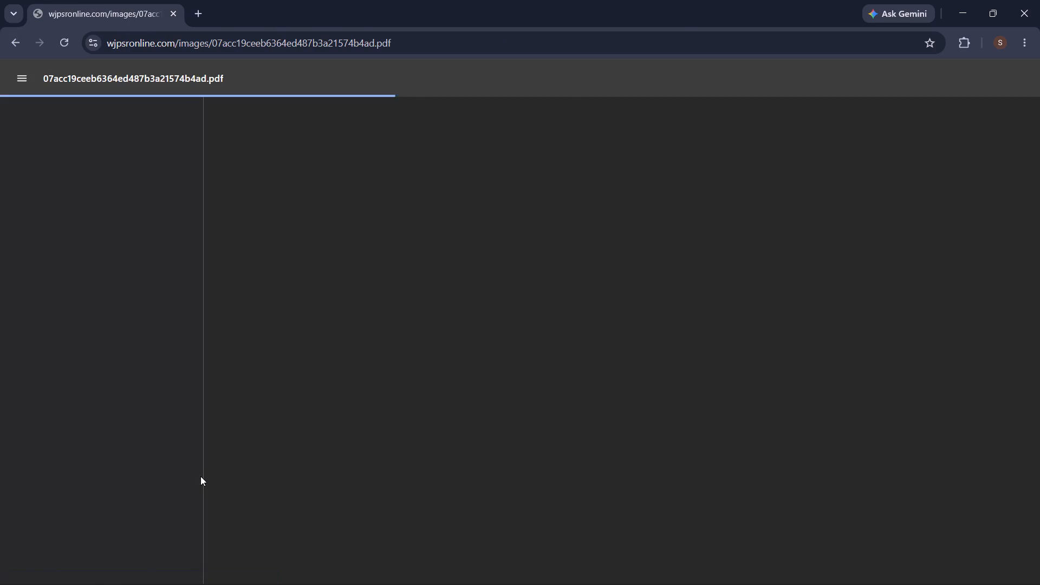
Read the review article's abstract and introduction, continuing to the HISTORICAL ASPECTS section on page 2.
{"action": "scroll", "coordinate": [397, 557], "scroll_direction": "down", "scroll_amount": 1}
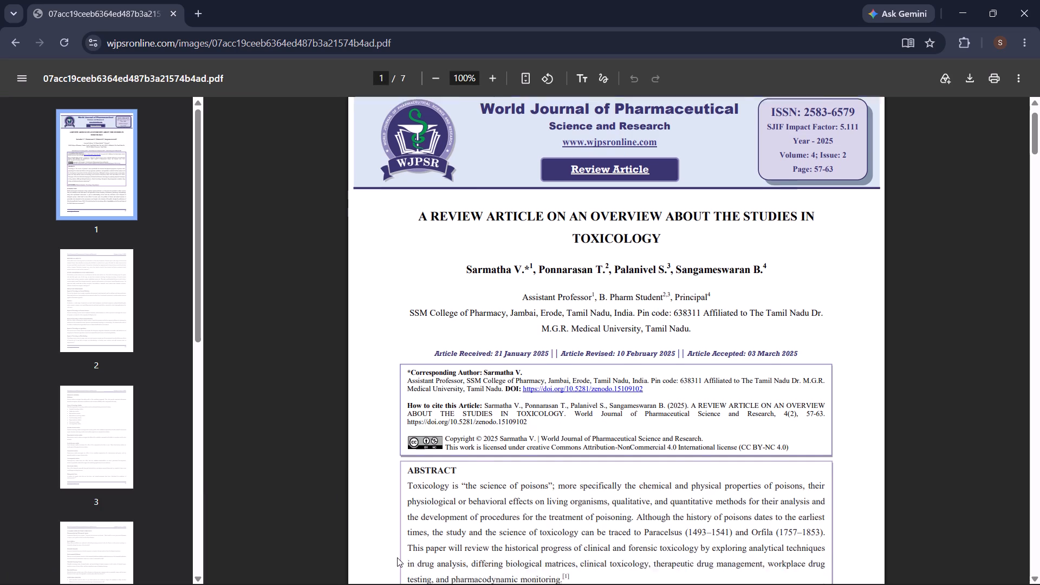
{"action": "scroll", "coordinate": [397, 557], "scroll_direction": "down", "scroll_amount": 7}
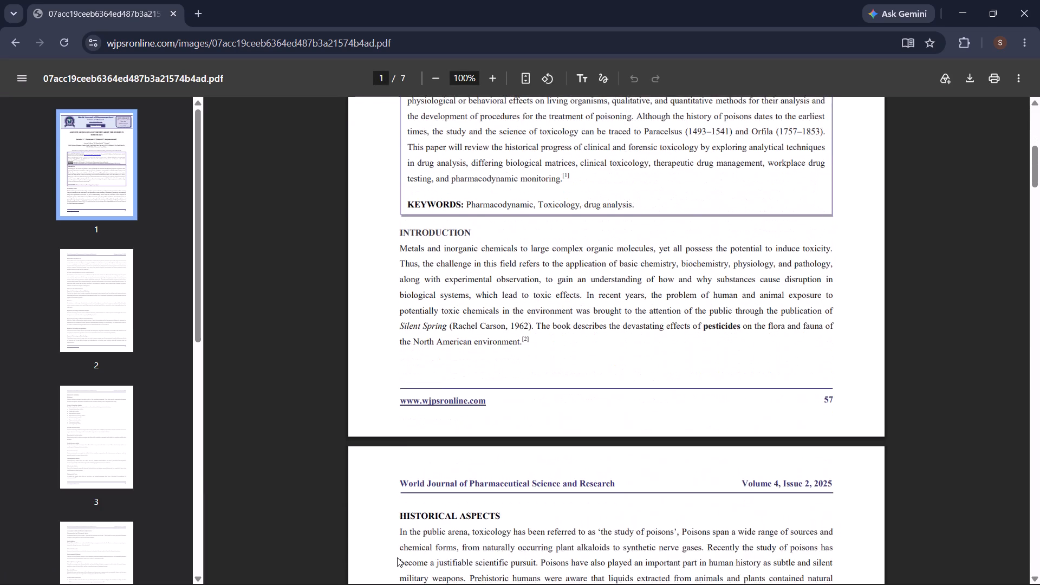
{"action": "scroll", "coordinate": [397, 557], "scroll_direction": "down", "scroll_amount": 3}
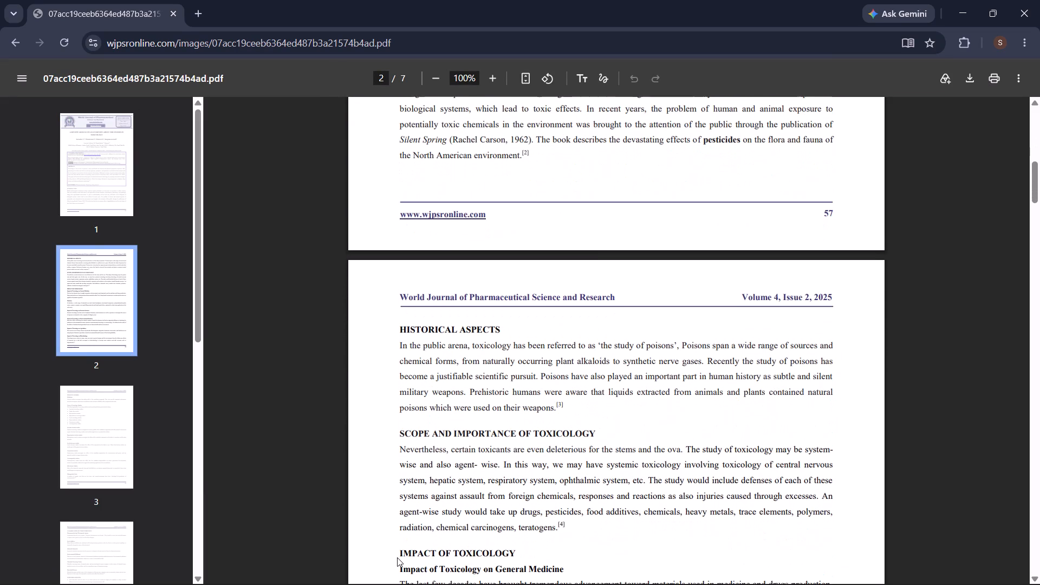
{"action": "scroll", "coordinate": [397, 557], "scroll_direction": "down", "scroll_amount": 3}
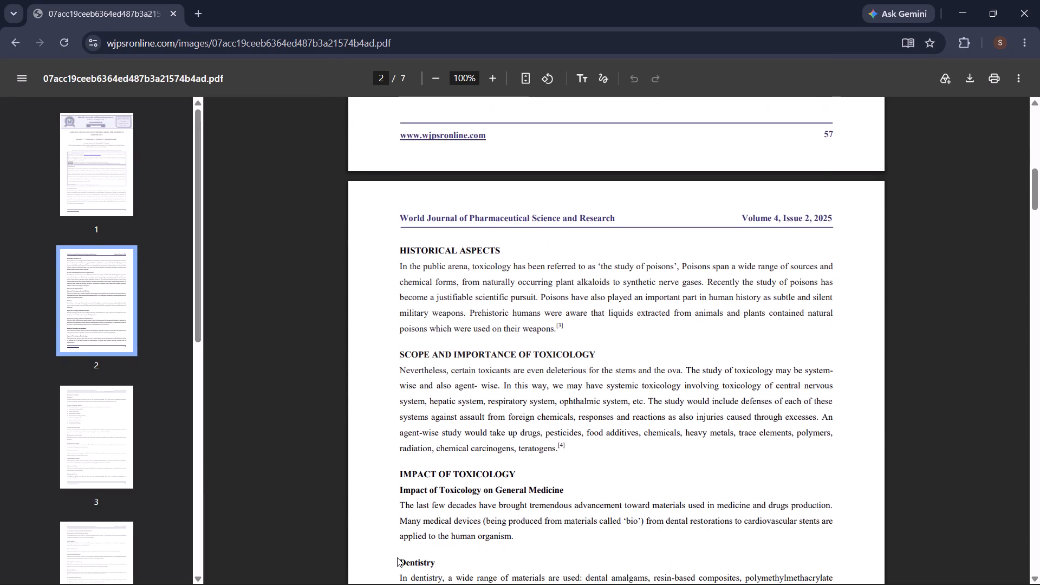
{"action": "scroll", "coordinate": [397, 557], "scroll_direction": "down", "scroll_amount": 1}
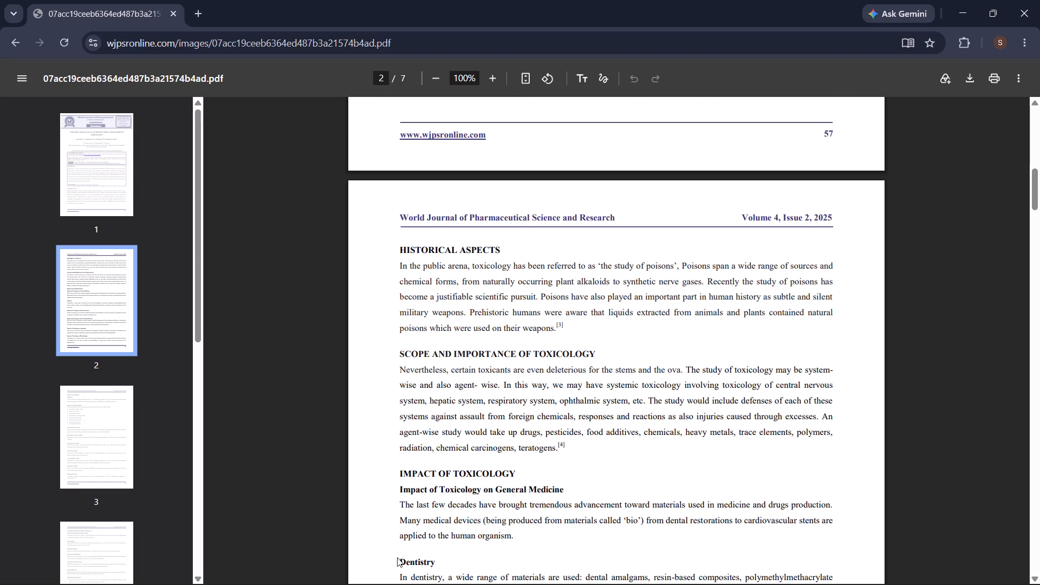
{"action": "scroll", "coordinate": [397, 557], "scroll_direction": "down", "scroll_amount": 1}
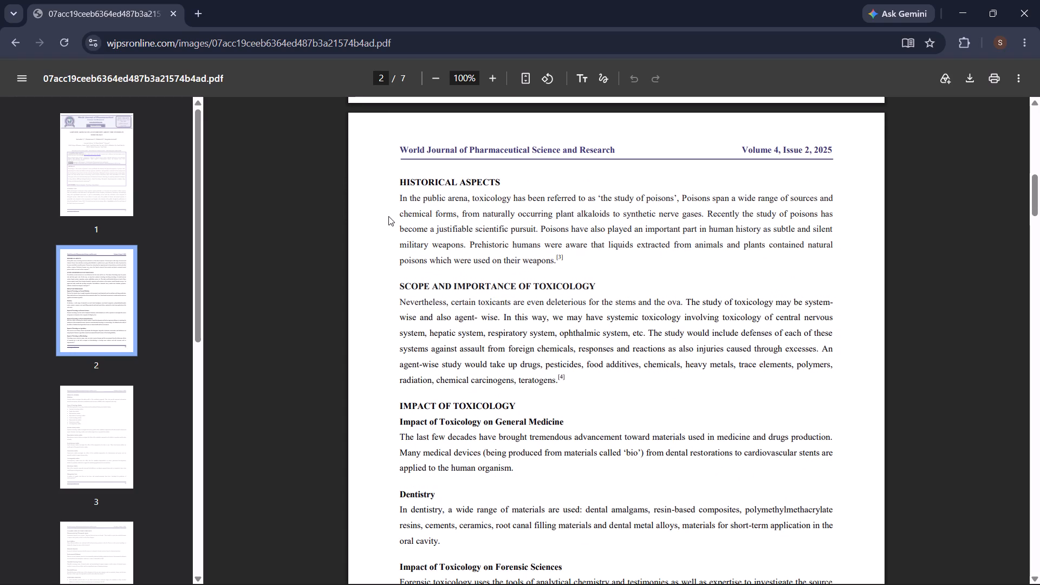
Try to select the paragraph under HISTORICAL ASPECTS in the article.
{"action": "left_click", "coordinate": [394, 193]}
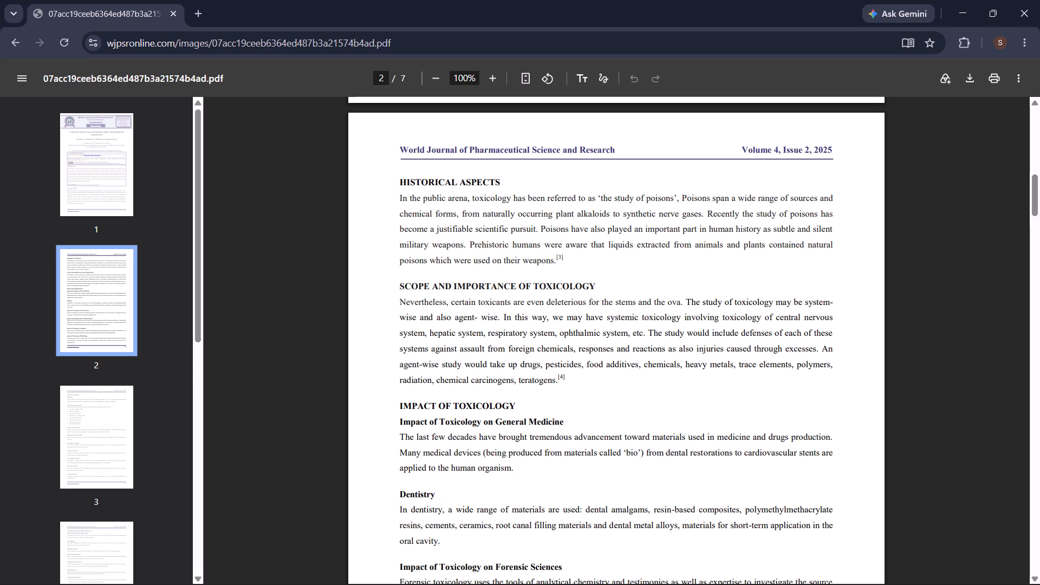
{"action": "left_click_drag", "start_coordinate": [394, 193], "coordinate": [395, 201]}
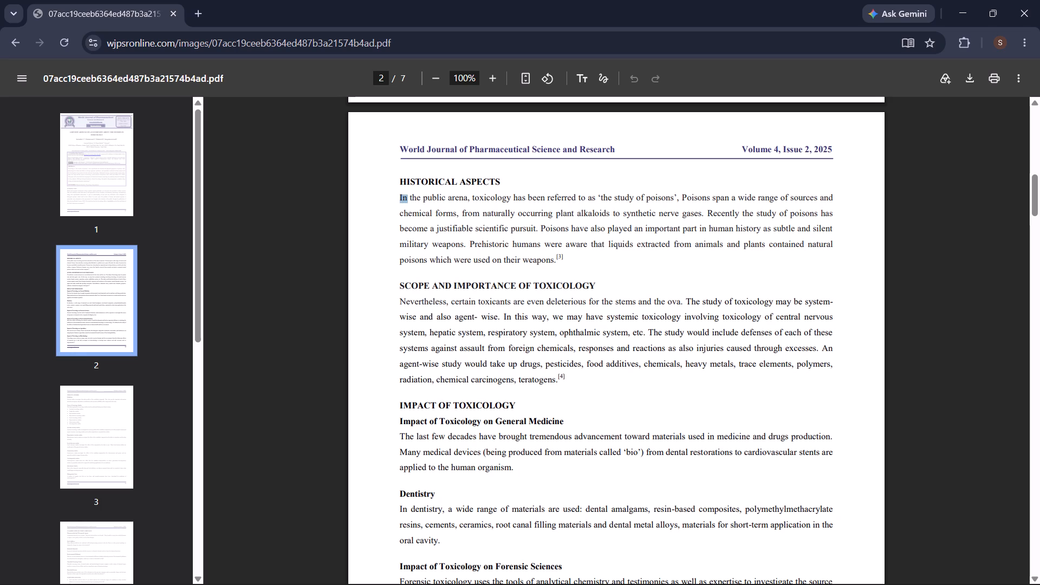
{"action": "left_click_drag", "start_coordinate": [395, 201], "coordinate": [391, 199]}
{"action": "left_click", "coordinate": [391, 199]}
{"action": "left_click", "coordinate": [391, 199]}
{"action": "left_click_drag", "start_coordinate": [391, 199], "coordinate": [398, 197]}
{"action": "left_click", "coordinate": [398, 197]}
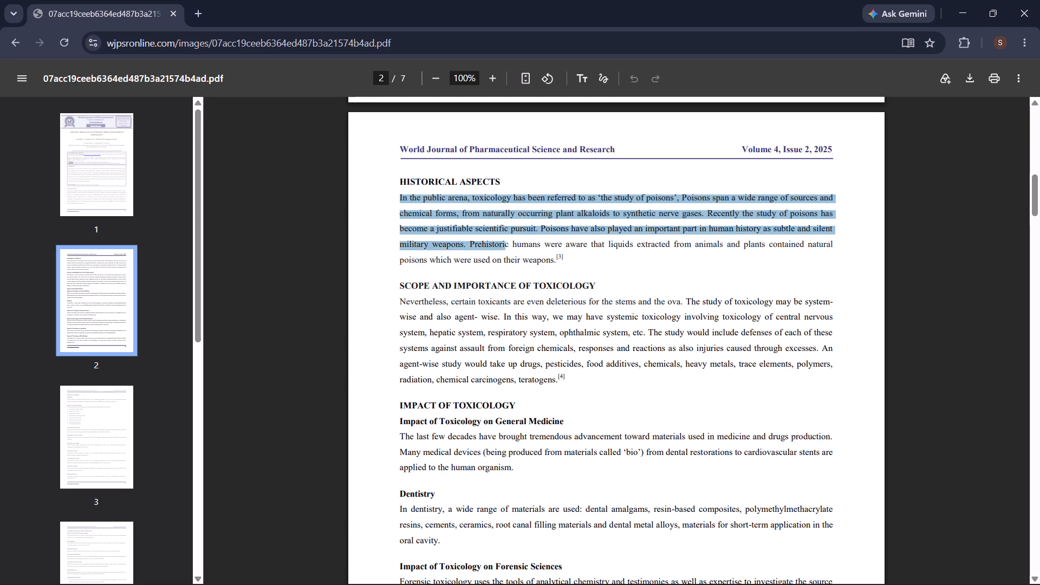
Examine the article's scope, impact of toxicology and toxicity studies sections, returning to the passage below HISTORICAL ASPECTS.
{"action": "scroll", "coordinate": [398, 199], "scroll_direction": "down", "scroll_amount": 1}
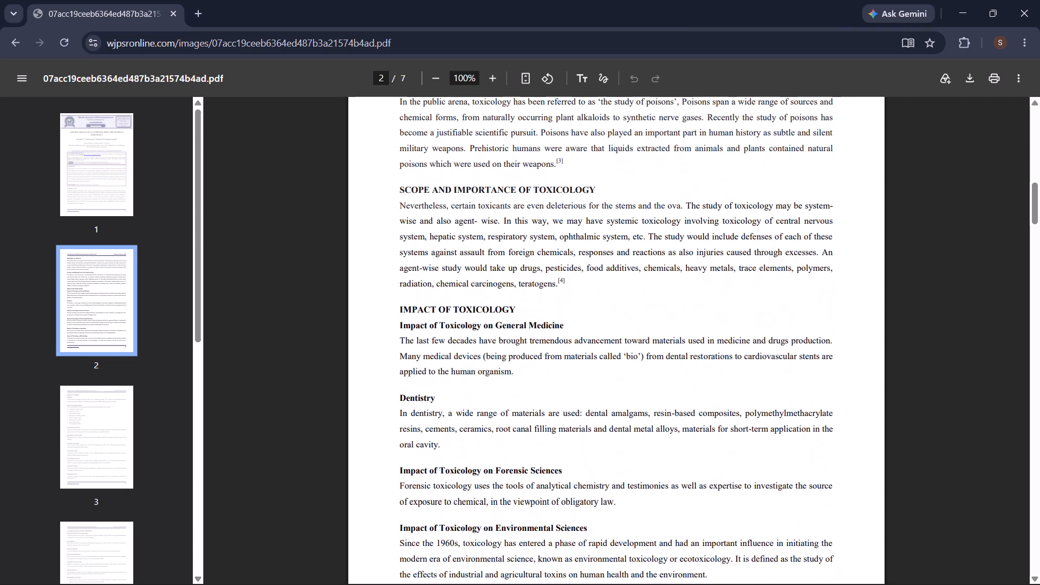
{"action": "scroll", "coordinate": [398, 199], "scroll_direction": "down", "scroll_amount": 4}
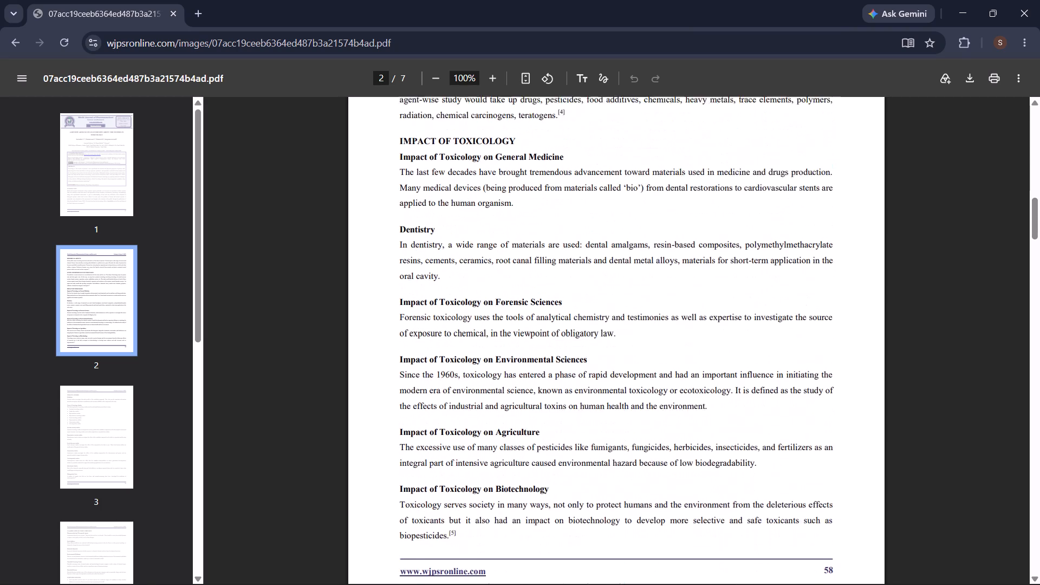
{"action": "scroll", "coordinate": [398, 199], "scroll_direction": "down", "scroll_amount": 4}
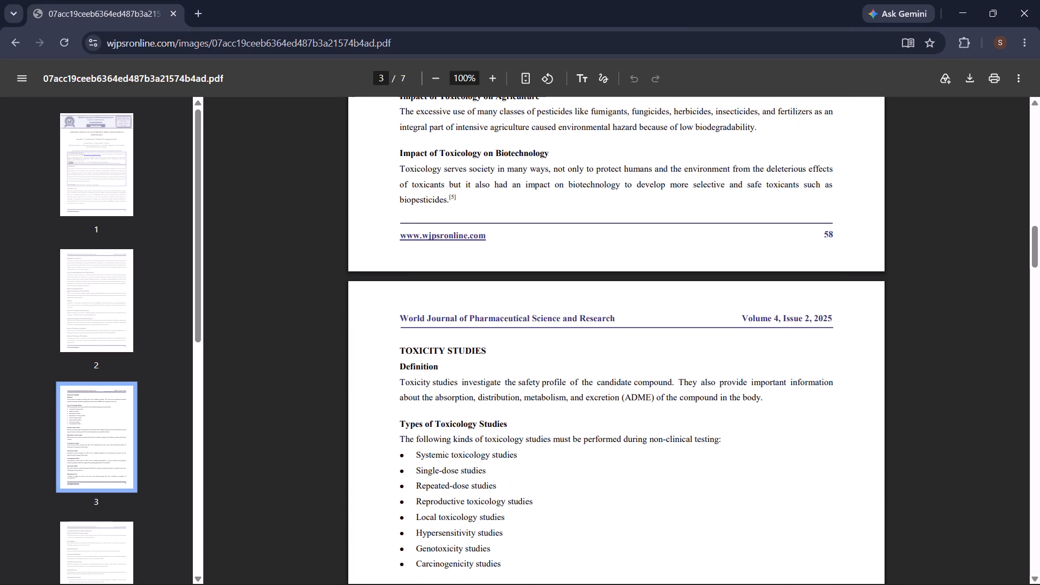
{"action": "scroll", "coordinate": [398, 199], "scroll_direction": "up", "scroll_amount": 1}
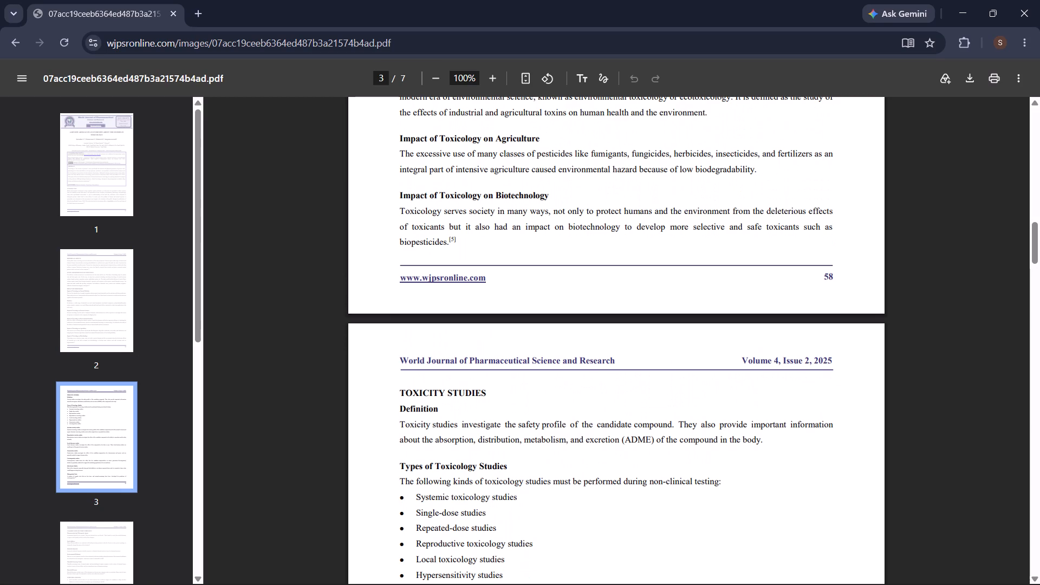
{"action": "scroll", "coordinate": [398, 199], "scroll_direction": "up", "scroll_amount": 4}
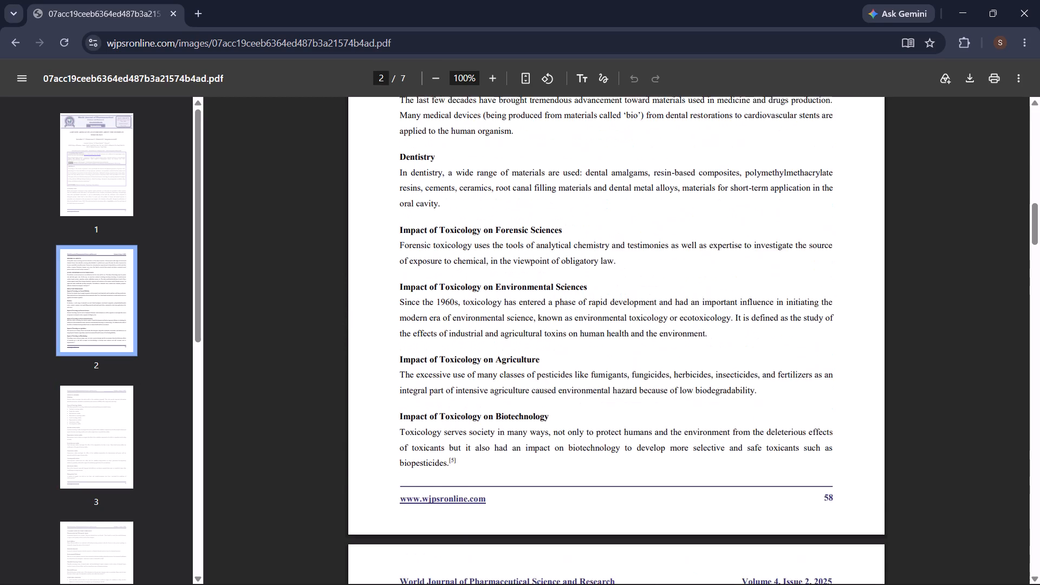
{"action": "scroll", "coordinate": [398, 199], "scroll_direction": "up", "scroll_amount": 2}
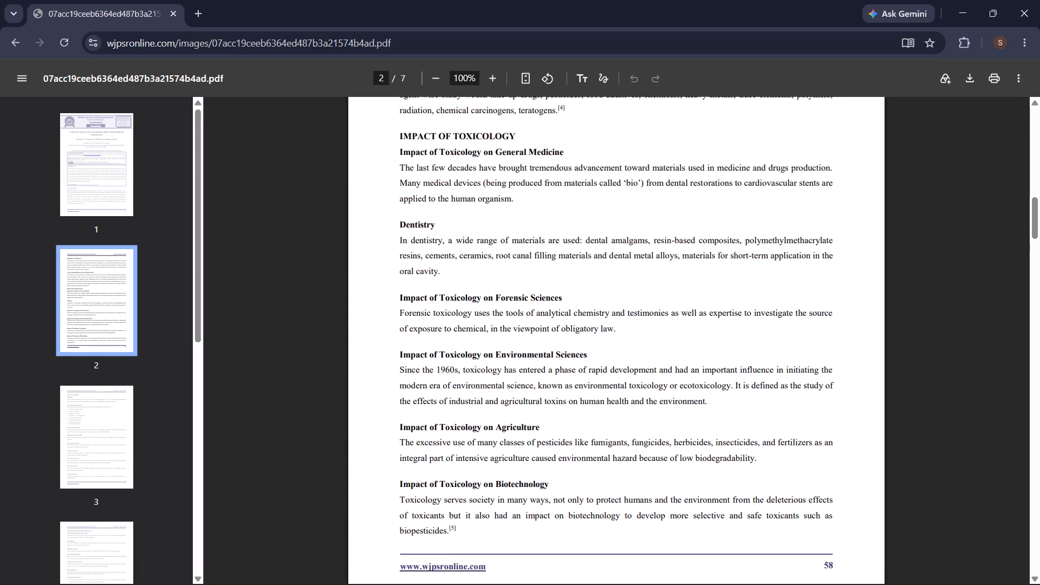
{"action": "scroll", "coordinate": [398, 199], "scroll_direction": "up", "scroll_amount": 3}
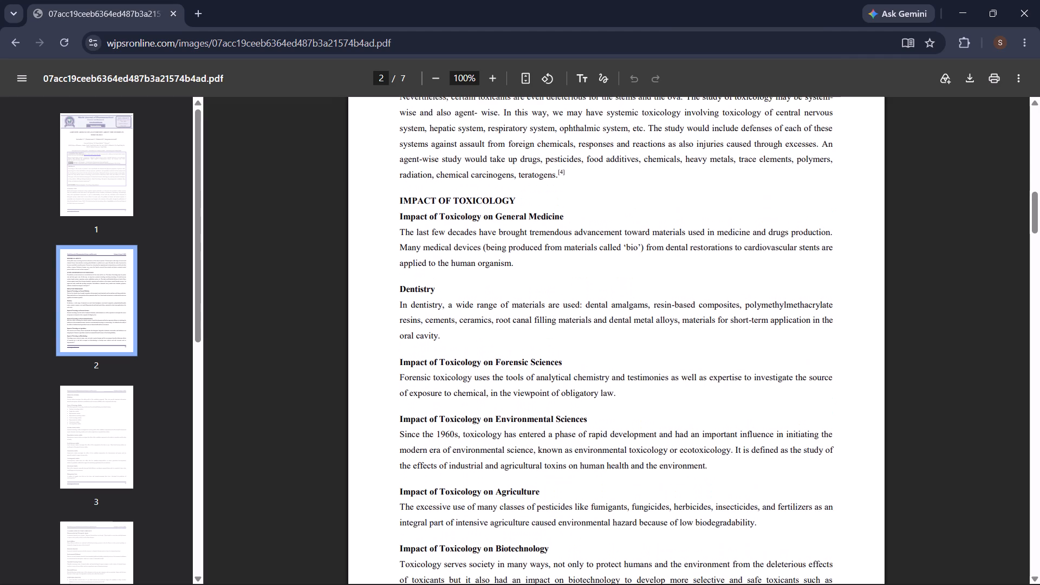
{"action": "scroll", "coordinate": [398, 199], "scroll_direction": "up", "scroll_amount": 1}
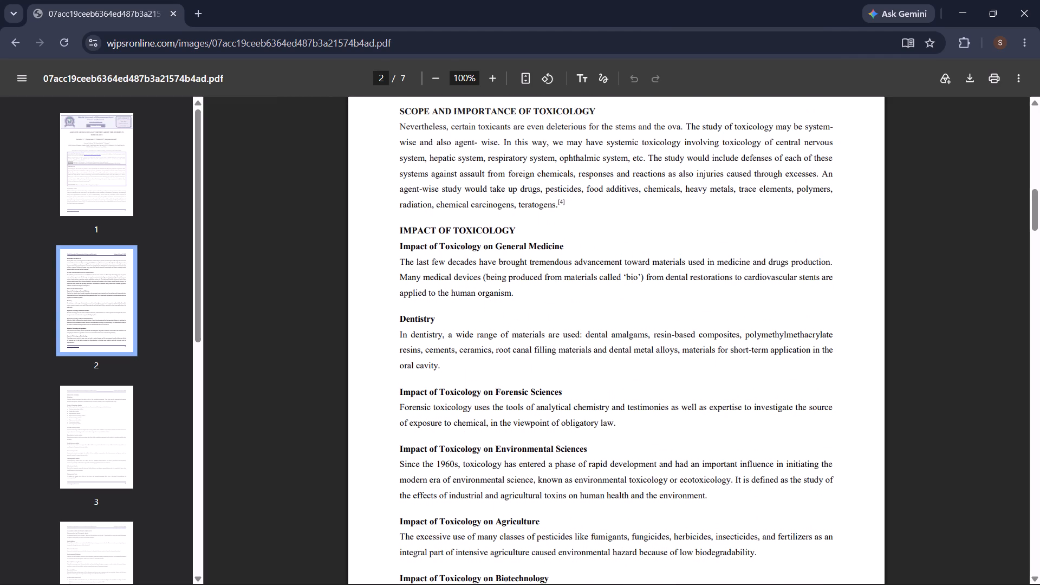
{"action": "scroll", "coordinate": [398, 199], "scroll_direction": "up", "scroll_amount": 1}
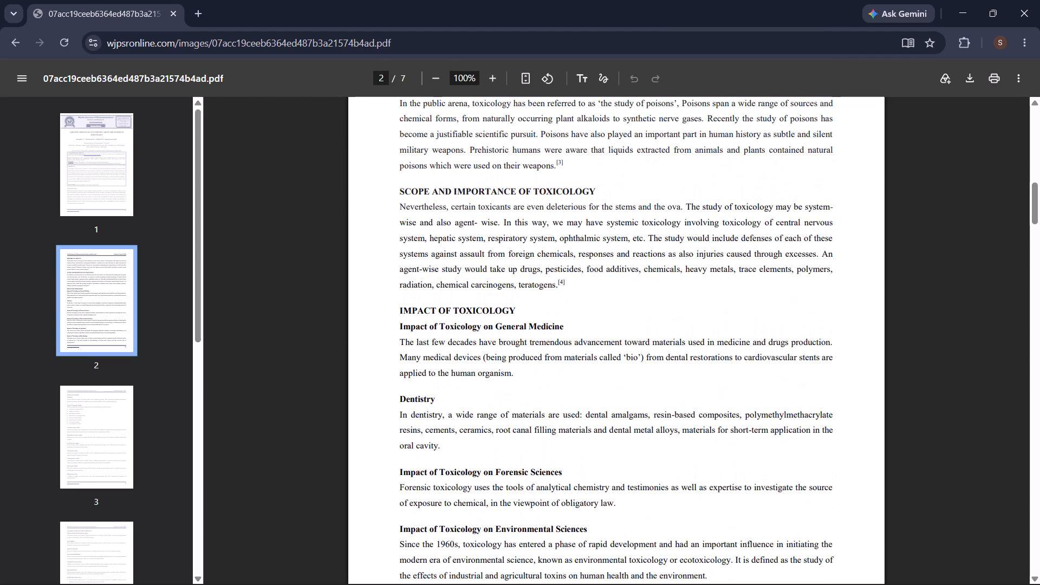
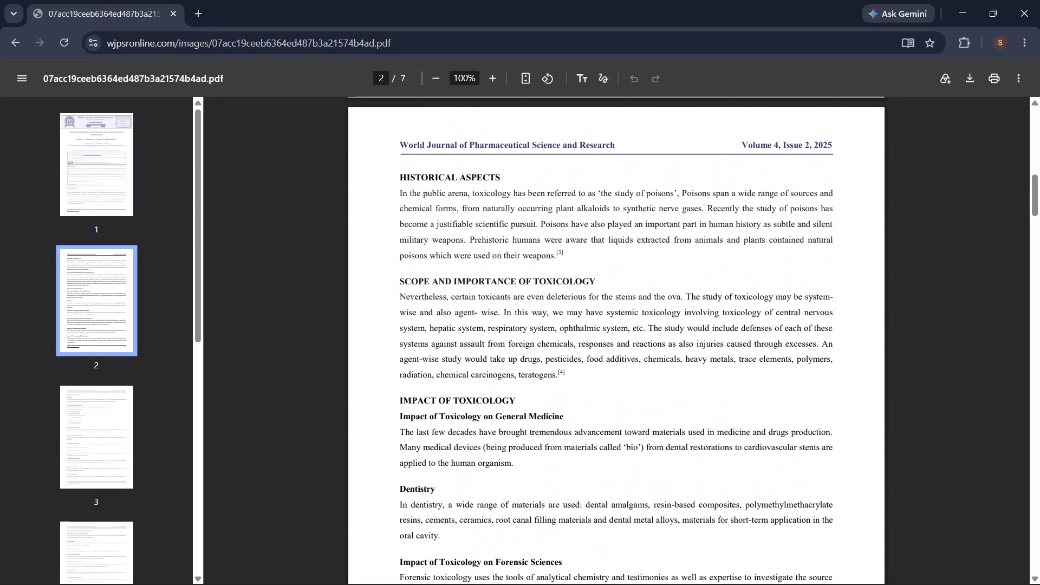
Copy the article's HISTORICAL ASPECTS paragraph and paste it on a new line below the HISTORY text in the TOXICITY_STUDIES1 Word document.
{"action": "left_click_drag", "start_coordinate": [395, 190], "coordinate": [563, 262]}
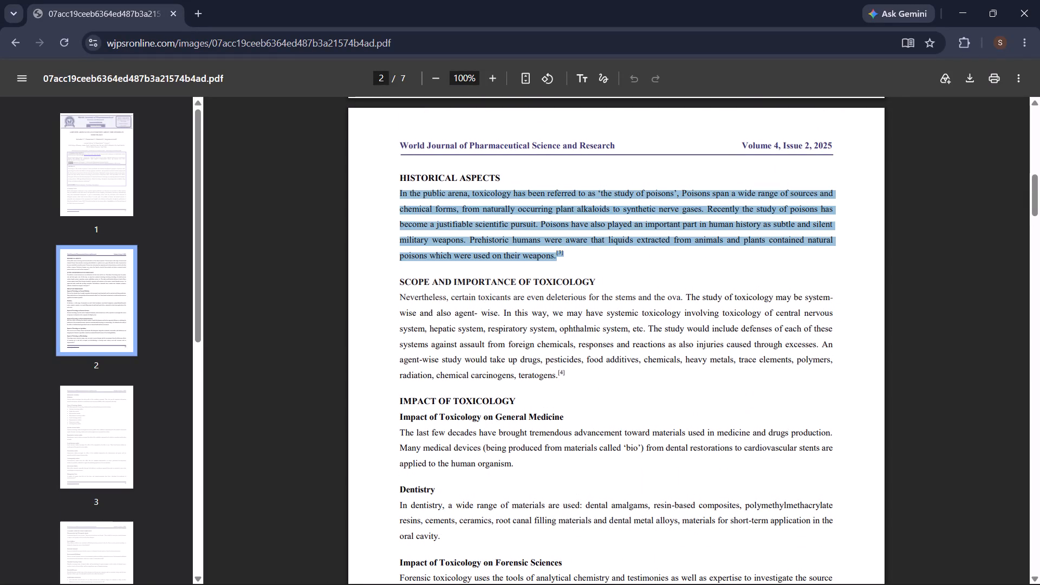
{"action": "key", "text": "ctrl+c"}
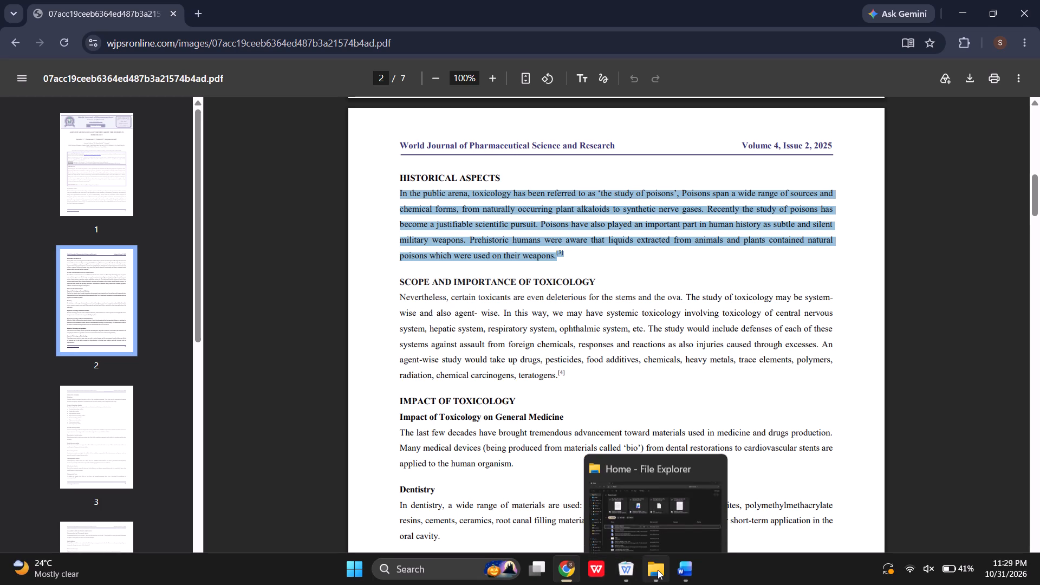
{"action": "left_click", "coordinate": [677, 569]}
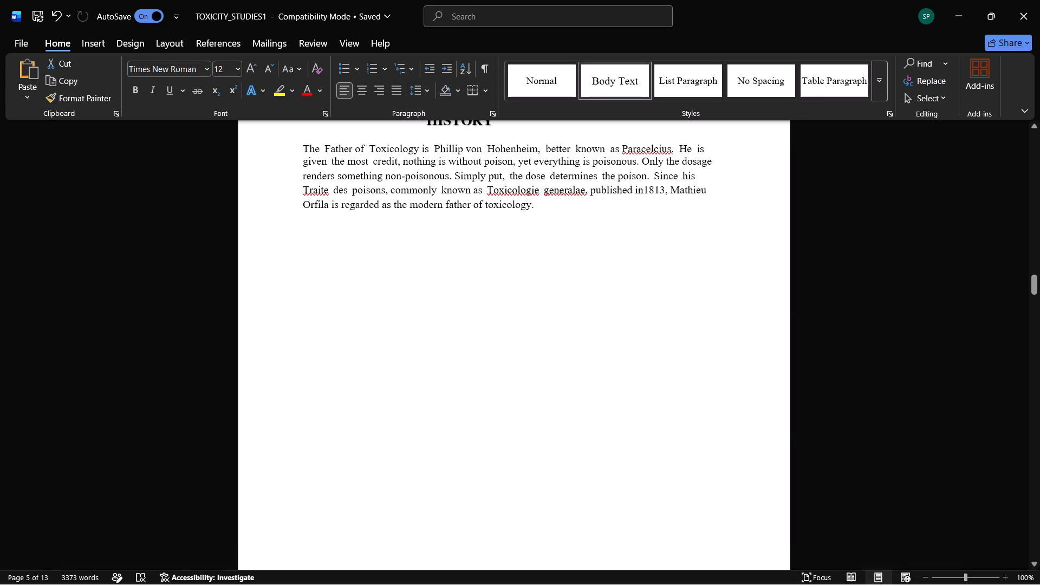
{"action": "left_click", "coordinate": [537, 203]}
{"action": "key", "text": "Return"}
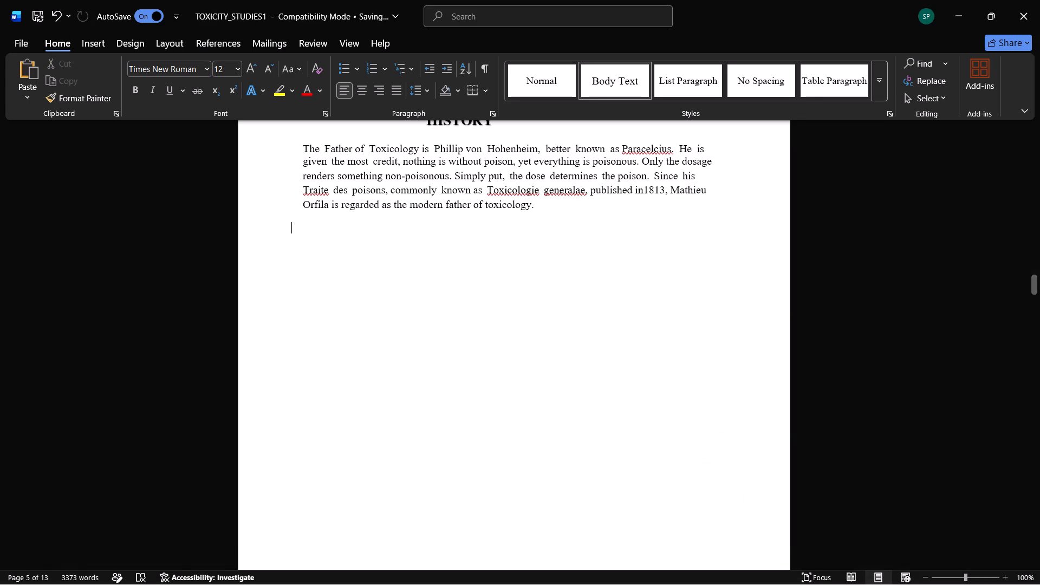
{"action": "key", "text": "ctrl+v"}
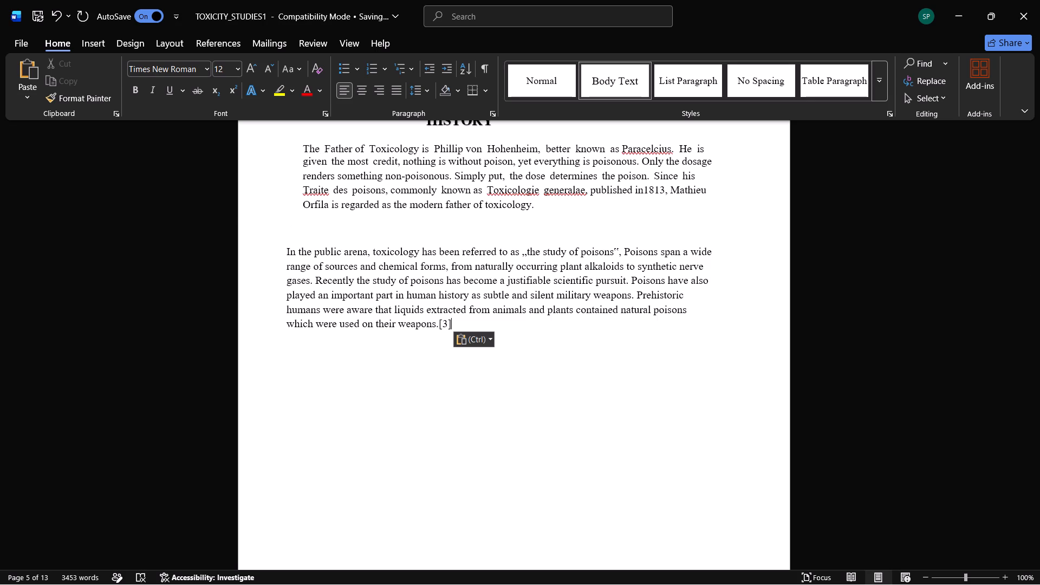
Remove the blank line above the pasted paragraph and indent its first line by three spaces.
{"action": "left_click", "coordinate": [278, 252]}
{"action": "key", "text": "BackSpace"}
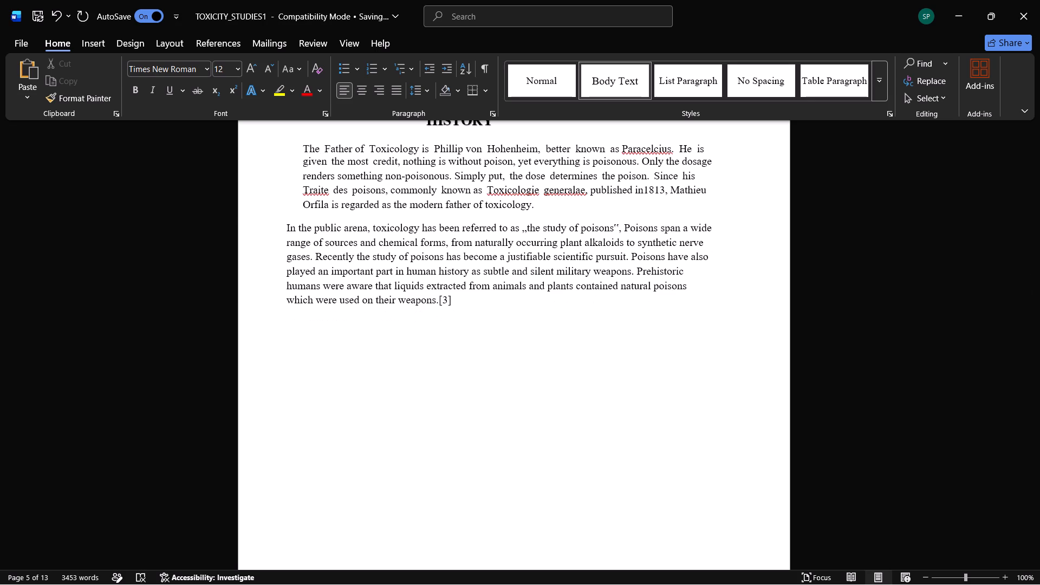
{"action": "key", "text": "space"}
{"action": "key", "text": "space"}
{"action": "key", "text": "space"}
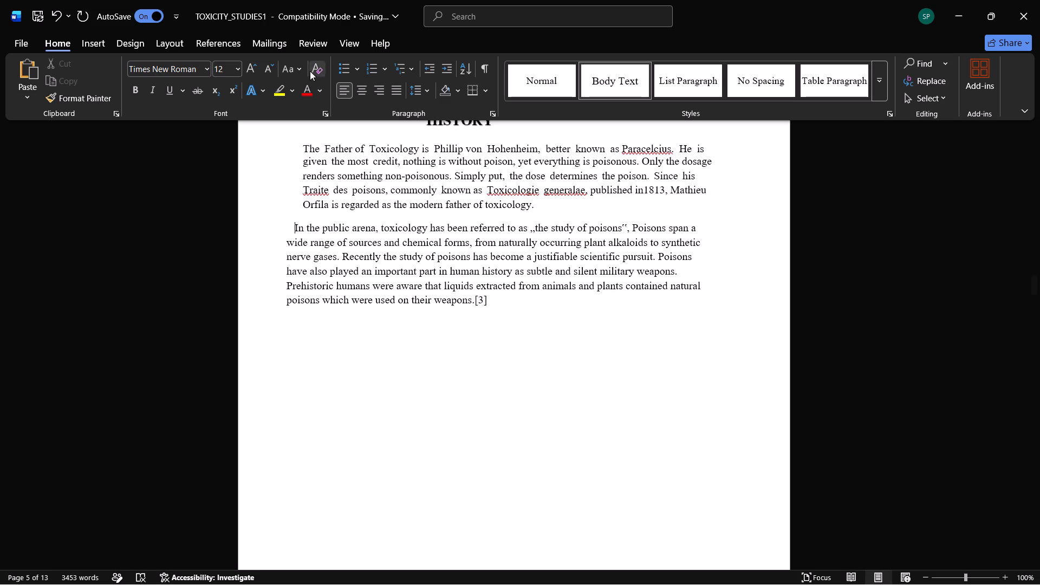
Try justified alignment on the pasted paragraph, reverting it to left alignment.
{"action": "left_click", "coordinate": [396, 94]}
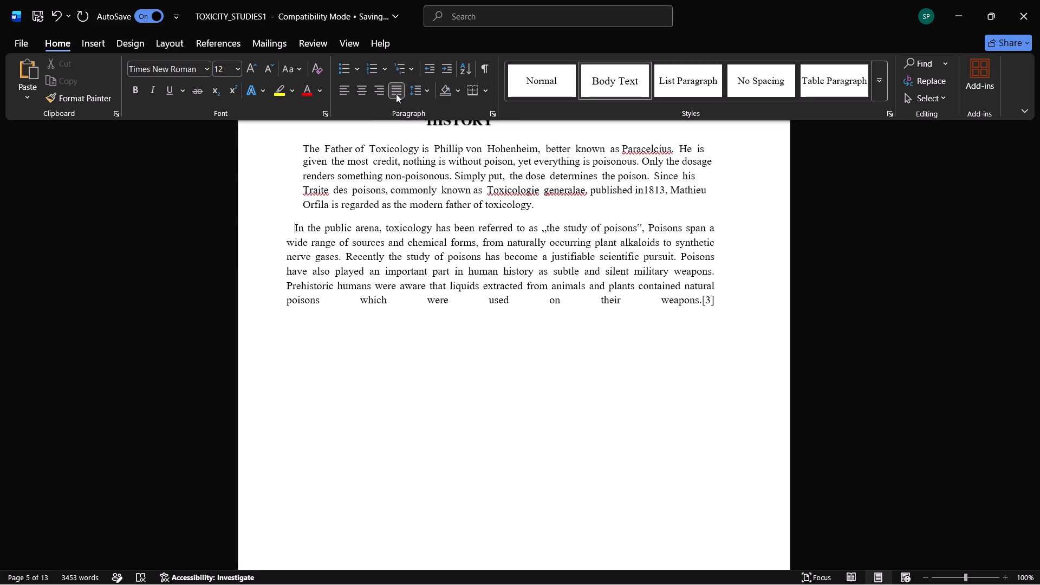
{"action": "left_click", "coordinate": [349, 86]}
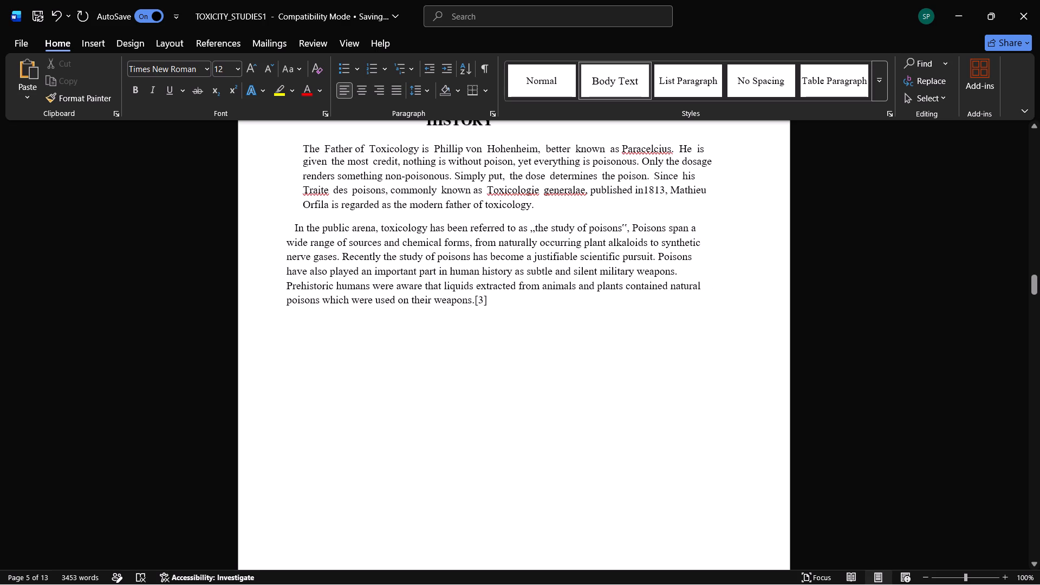
Delete the citation mark [3] at the end of the pasted paragraph.
{"action": "left_click", "coordinate": [492, 298]}
{"action": "key", "text": "BackSpace"}
{"action": "key", "text": "BackSpace"}
{"action": "key", "text": "BackSpace"}
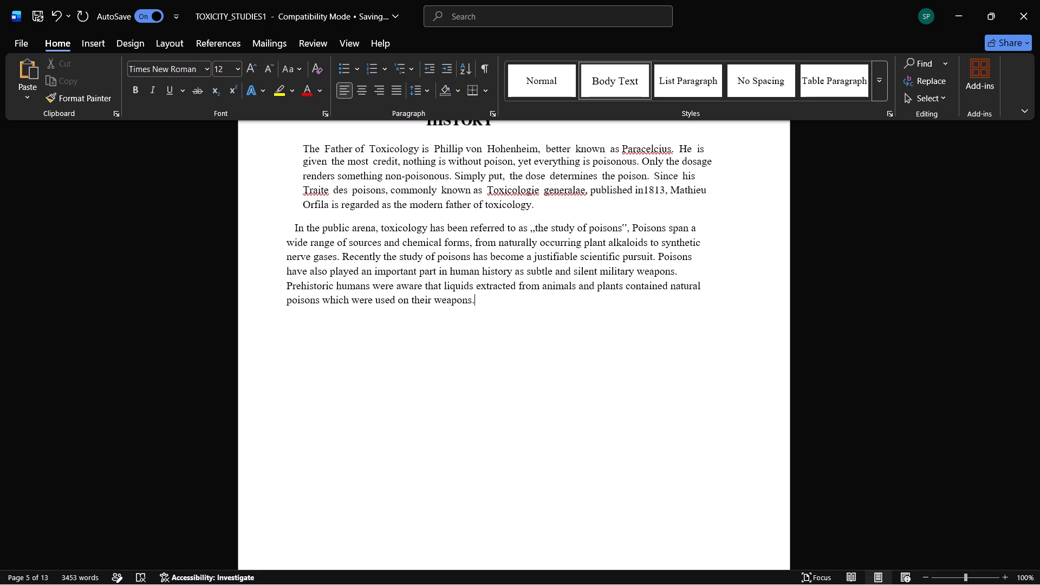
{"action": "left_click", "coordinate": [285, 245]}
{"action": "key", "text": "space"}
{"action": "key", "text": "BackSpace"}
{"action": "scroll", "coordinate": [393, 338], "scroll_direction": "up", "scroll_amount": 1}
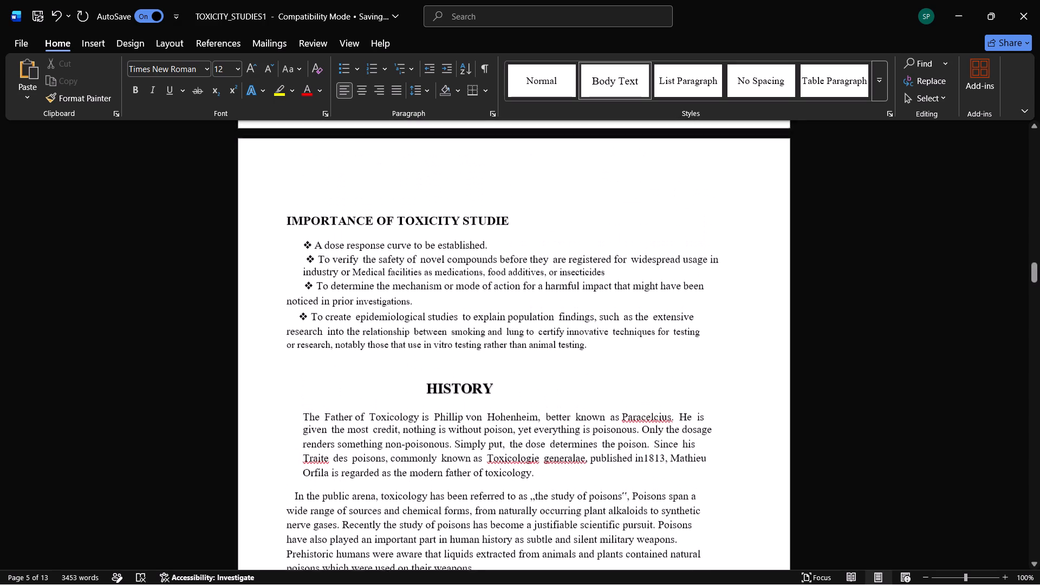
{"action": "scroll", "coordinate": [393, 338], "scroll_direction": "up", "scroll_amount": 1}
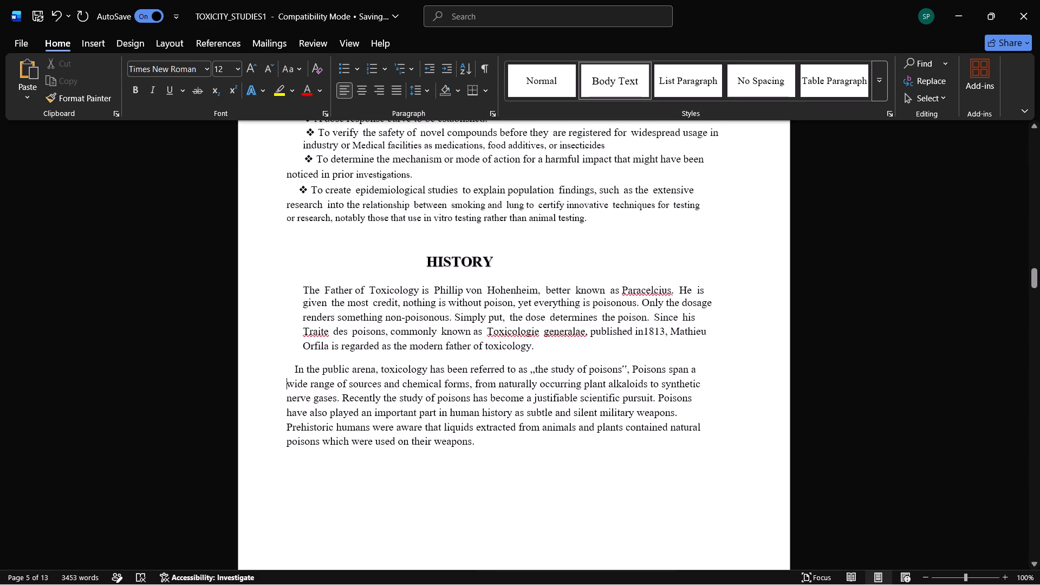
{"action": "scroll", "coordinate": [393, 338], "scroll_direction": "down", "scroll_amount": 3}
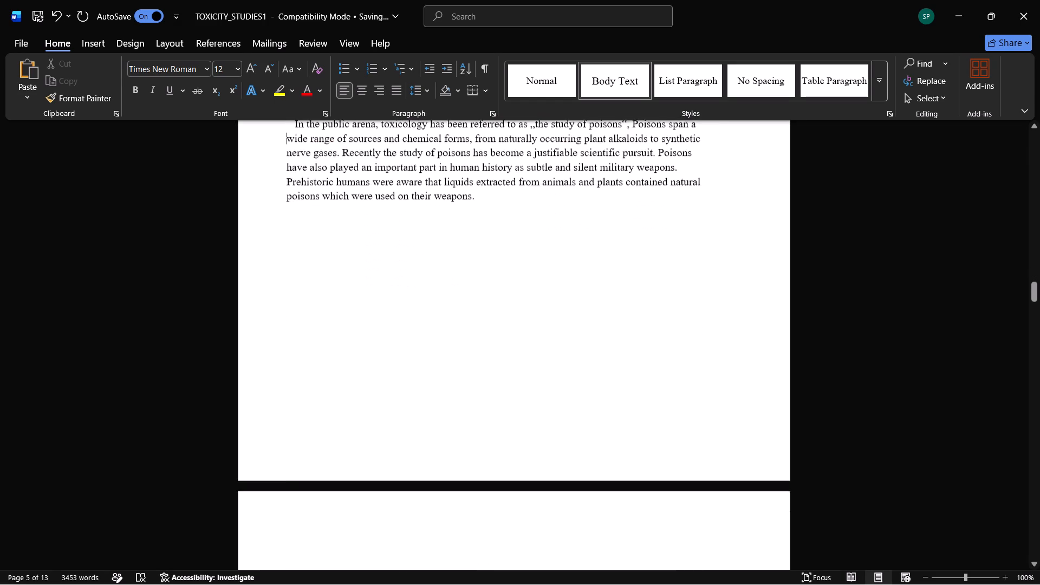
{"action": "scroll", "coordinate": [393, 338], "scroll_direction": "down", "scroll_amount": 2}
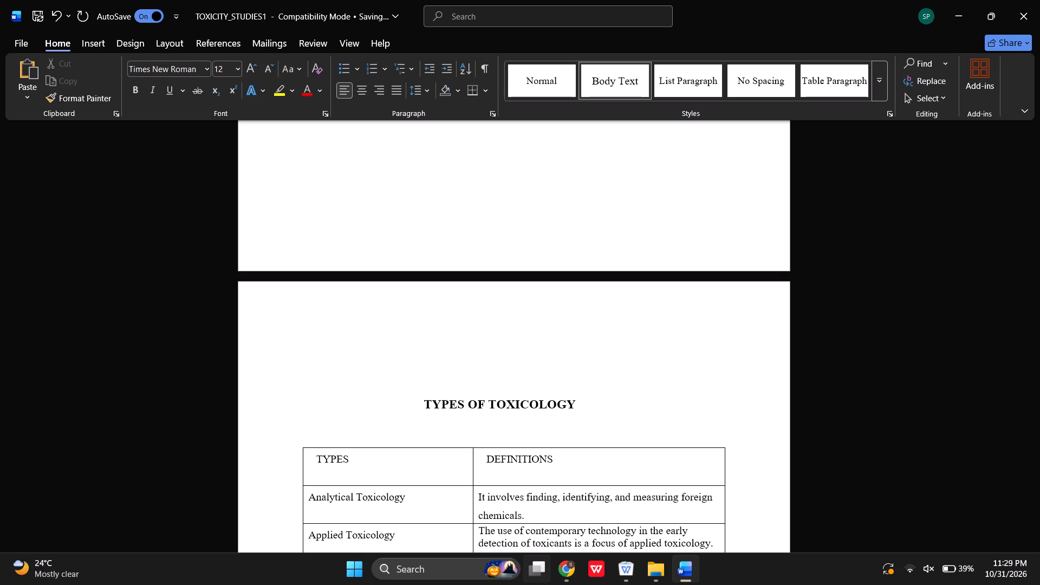
Switch to the article in Chrome and copy its text from SCOPE AND IMPORTANCE OF TOXICOLOGY through the Impact of Toxicology on Forensic Sciences paragraph.
{"action": "left_click", "coordinate": [681, 568]}
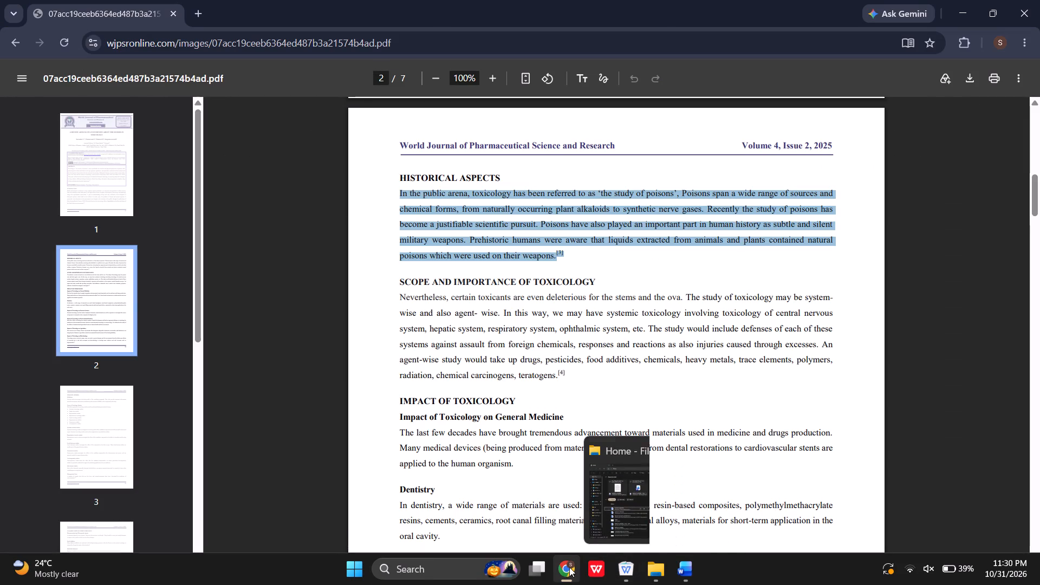
{"action": "left_click", "coordinate": [426, 274]}
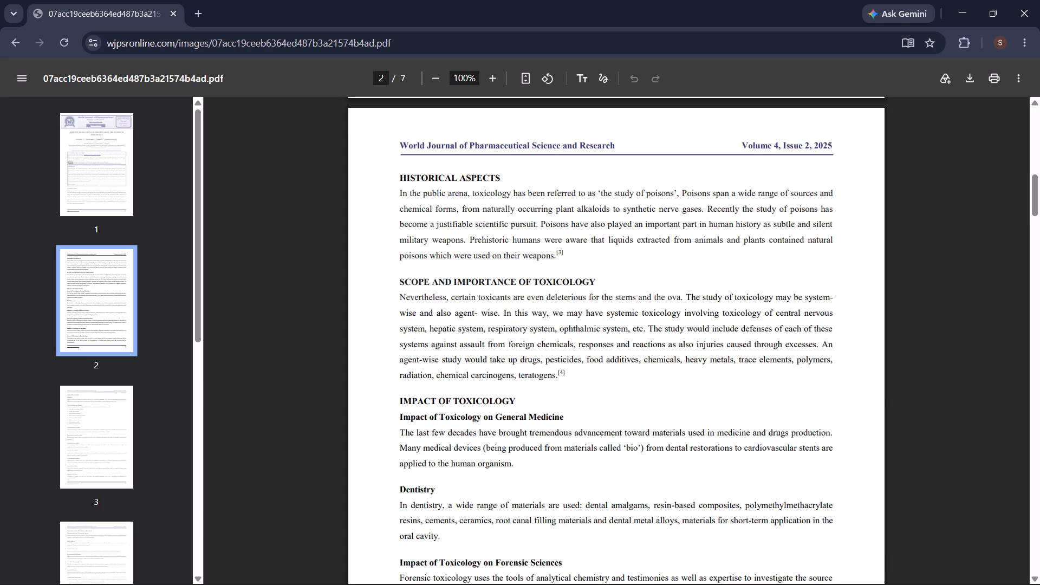
{"action": "scroll", "coordinate": [401, 285], "scroll_direction": "down", "scroll_amount": 4}
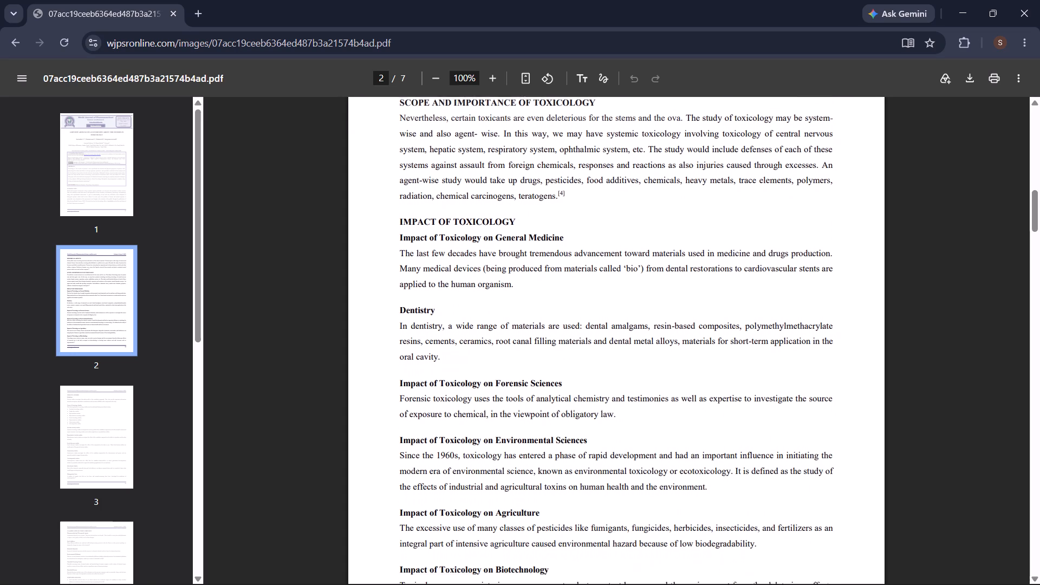
{"action": "scroll", "coordinate": [401, 285], "scroll_direction": "down", "scroll_amount": 1}
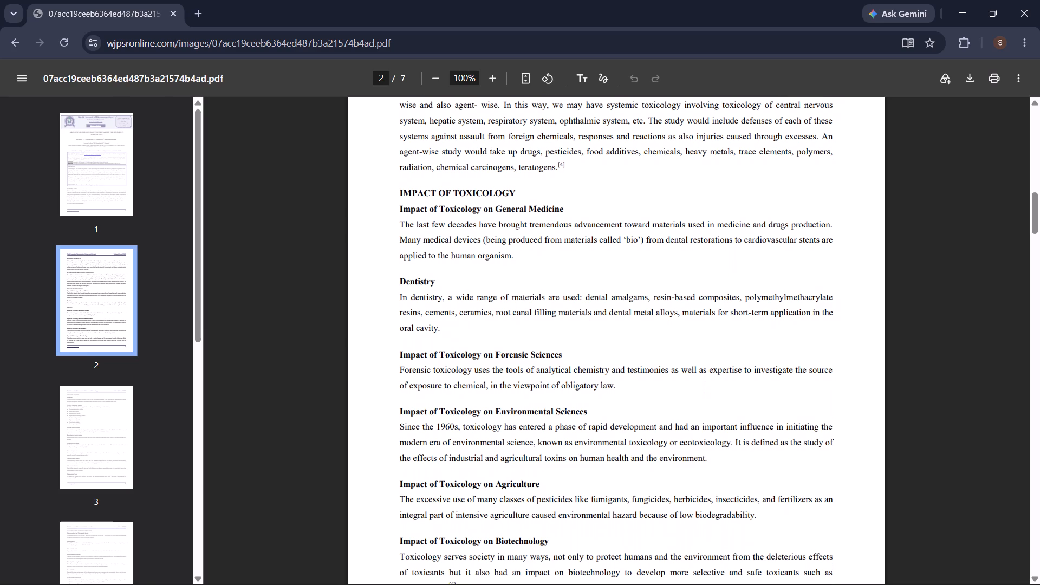
{"action": "scroll", "coordinate": [401, 285], "scroll_direction": "up", "scroll_amount": 1}
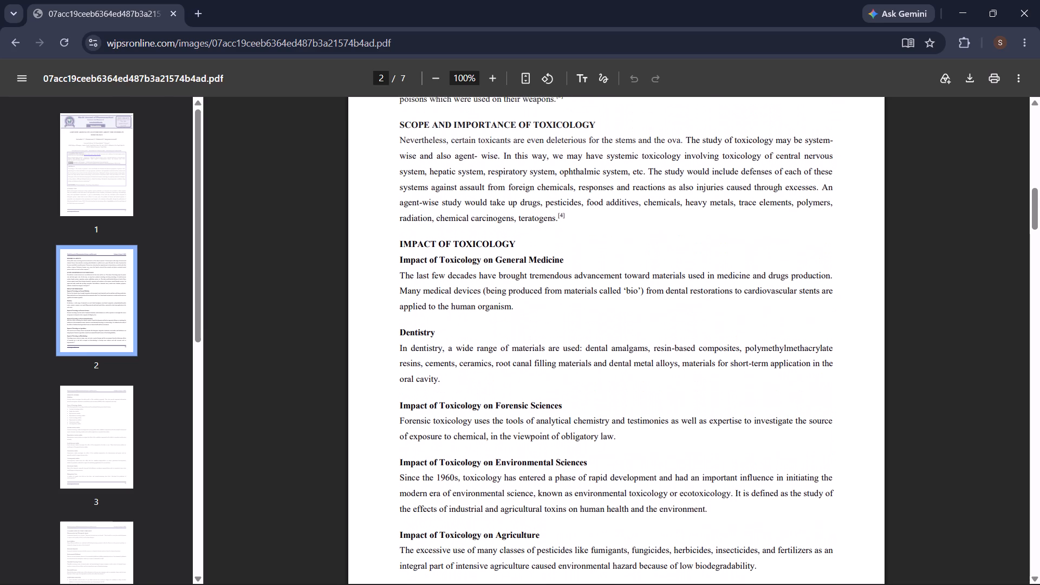
{"action": "scroll", "coordinate": [401, 285], "scroll_direction": "up", "scroll_amount": 3}
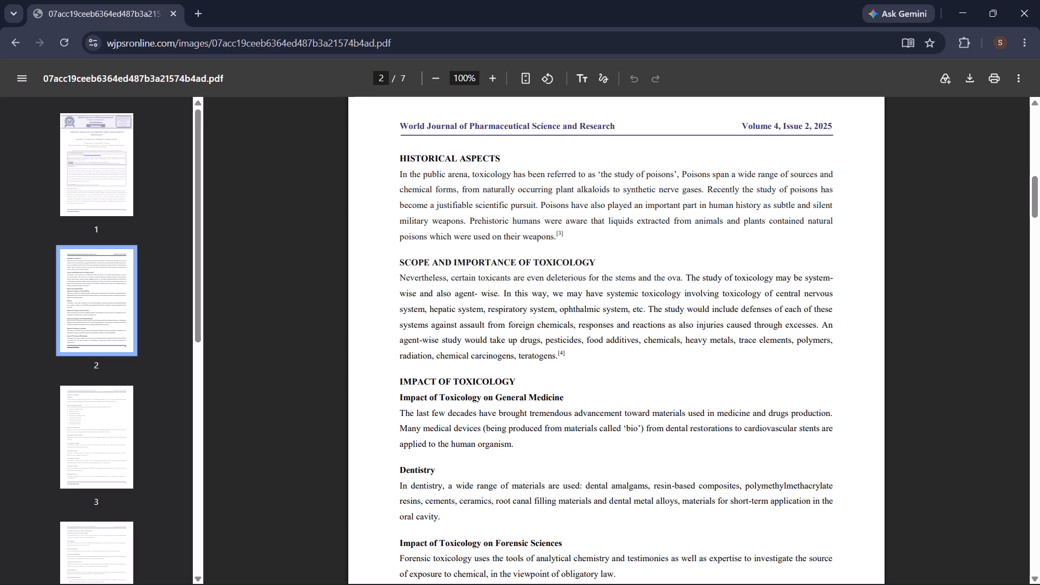
{"action": "left_click_drag", "start_coordinate": [393, 260], "coordinate": [401, 270]}
{"action": "left_click_drag", "start_coordinate": [401, 270], "coordinate": [586, 355]}
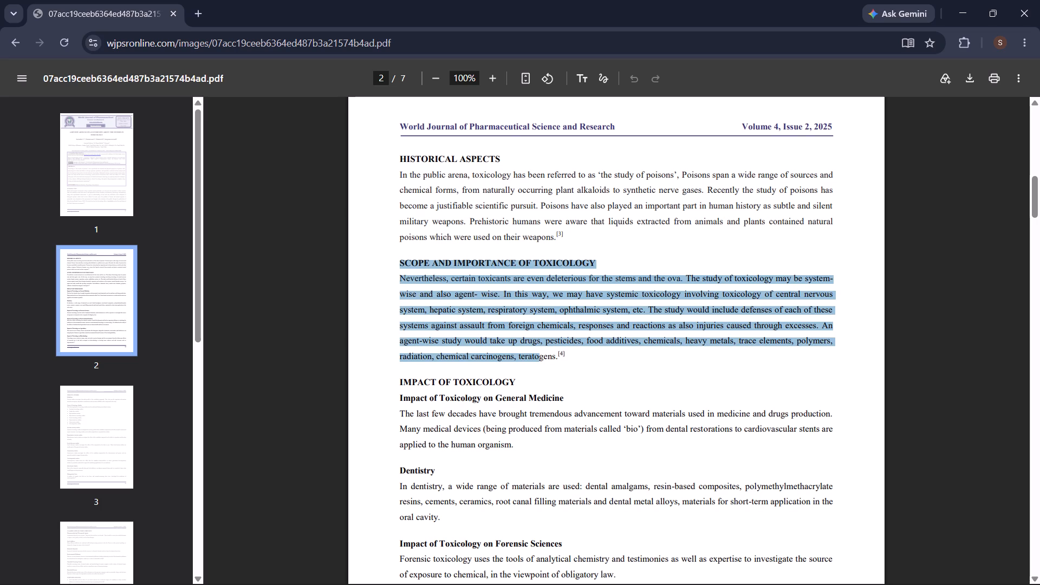
{"action": "left_click_drag", "start_coordinate": [586, 355], "coordinate": [589, 398]}
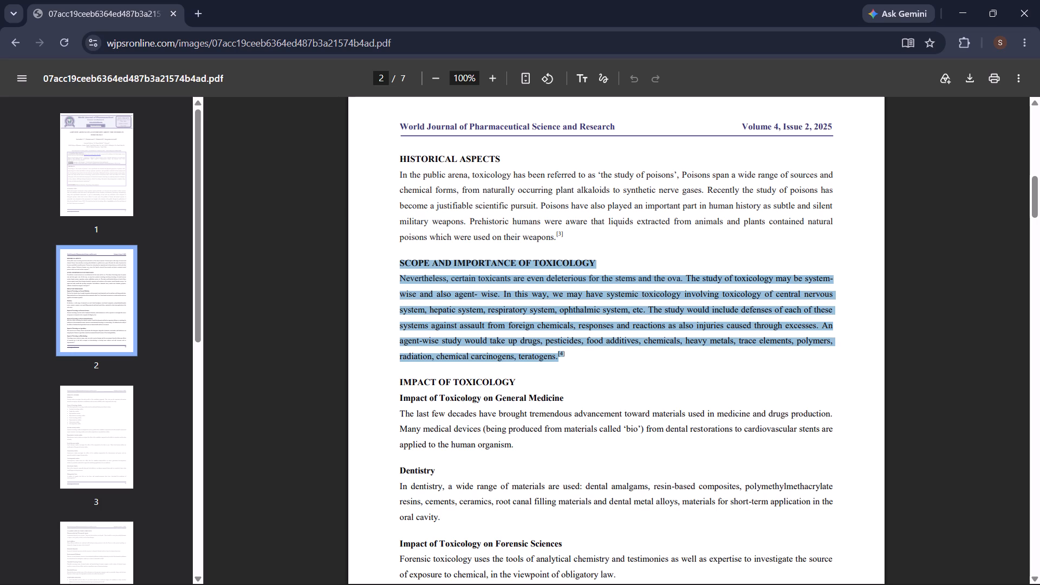
{"action": "left_click_drag", "start_coordinate": [589, 398], "coordinate": [593, 584]}
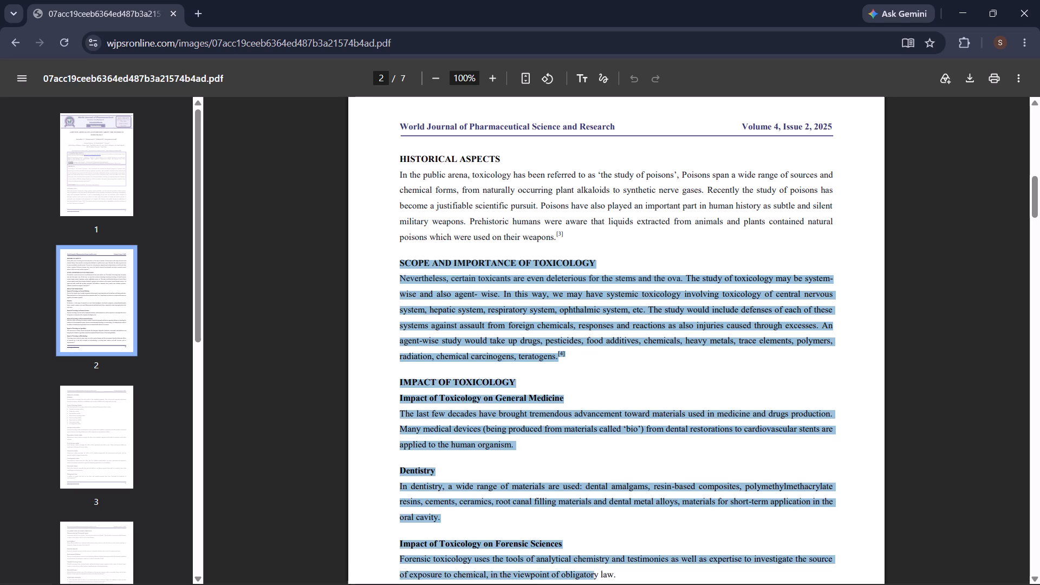
{"action": "scroll", "coordinate": [593, 584], "scroll_direction": "down", "scroll_amount": 4}
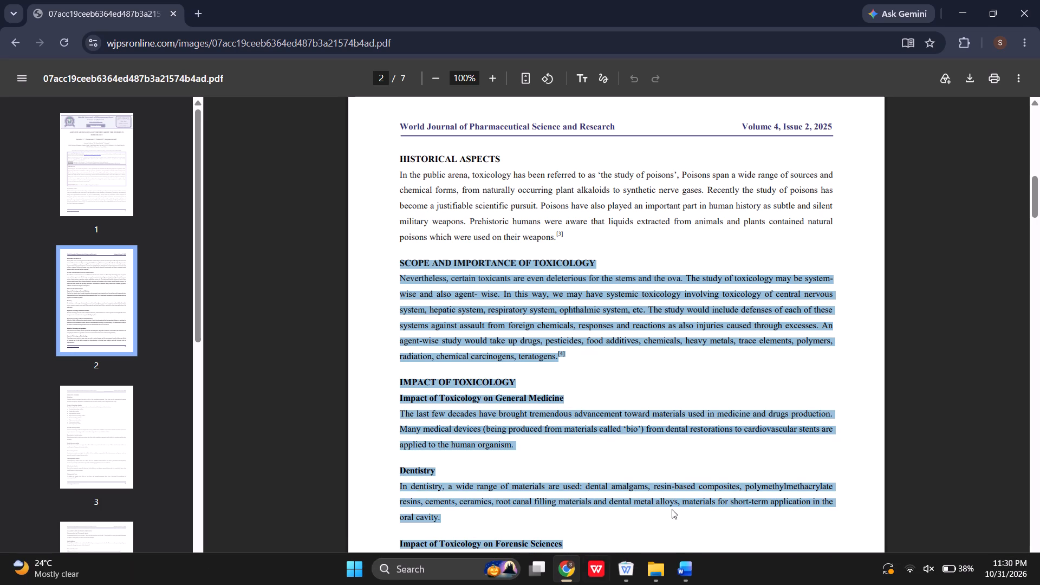
{"action": "scroll", "coordinate": [604, 441], "scroll_direction": "down", "scroll_amount": 2}
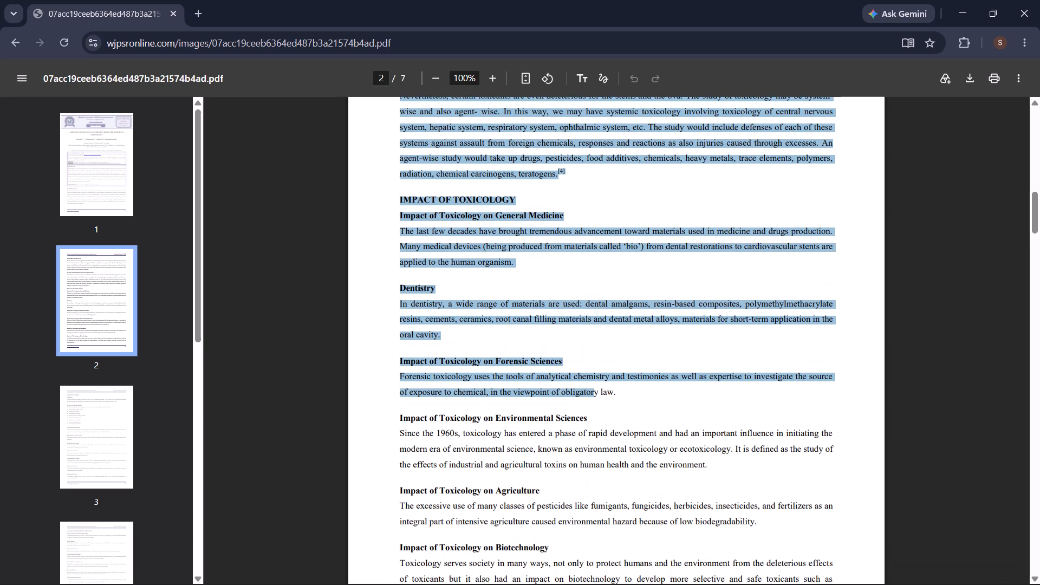
{"action": "key", "text": "ctrl+c"}
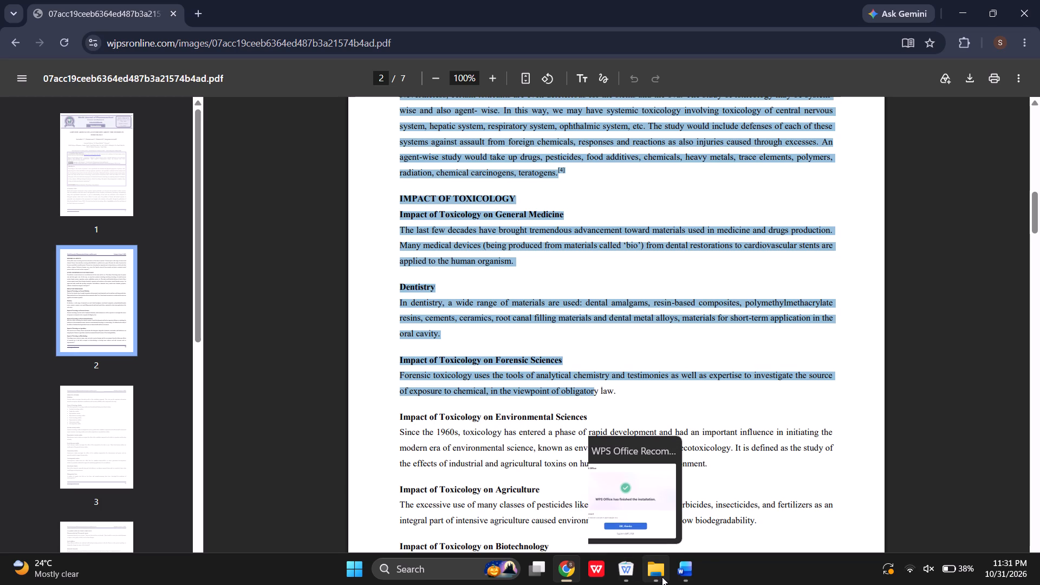
Switch to the Word document and paste the copied article text as a new paragraph at the end of the HISTORY section.
{"action": "left_click", "coordinate": [683, 568]}
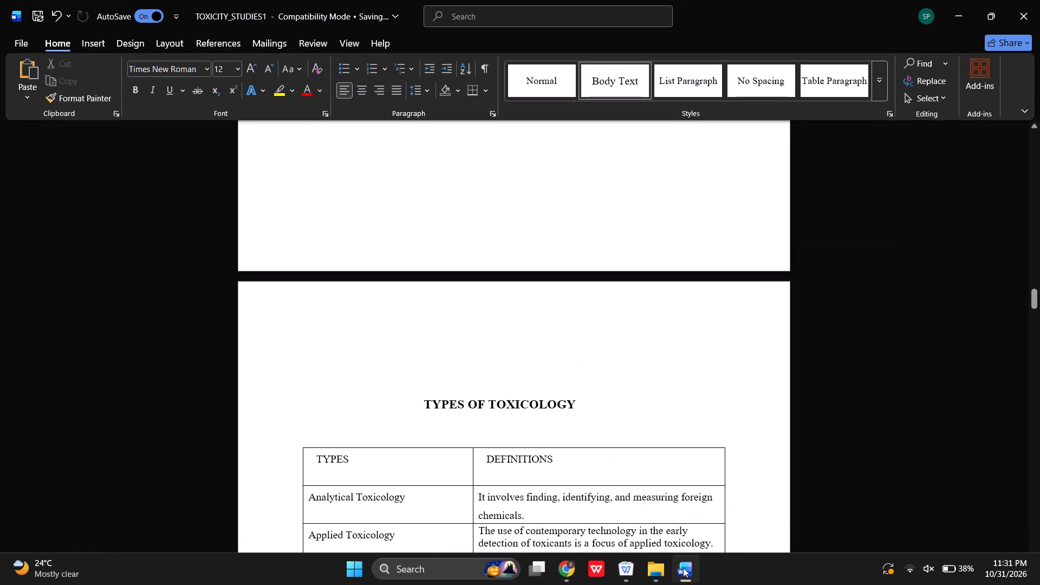
{"action": "scroll", "coordinate": [683, 568], "scroll_direction": "up", "scroll_amount": 2}
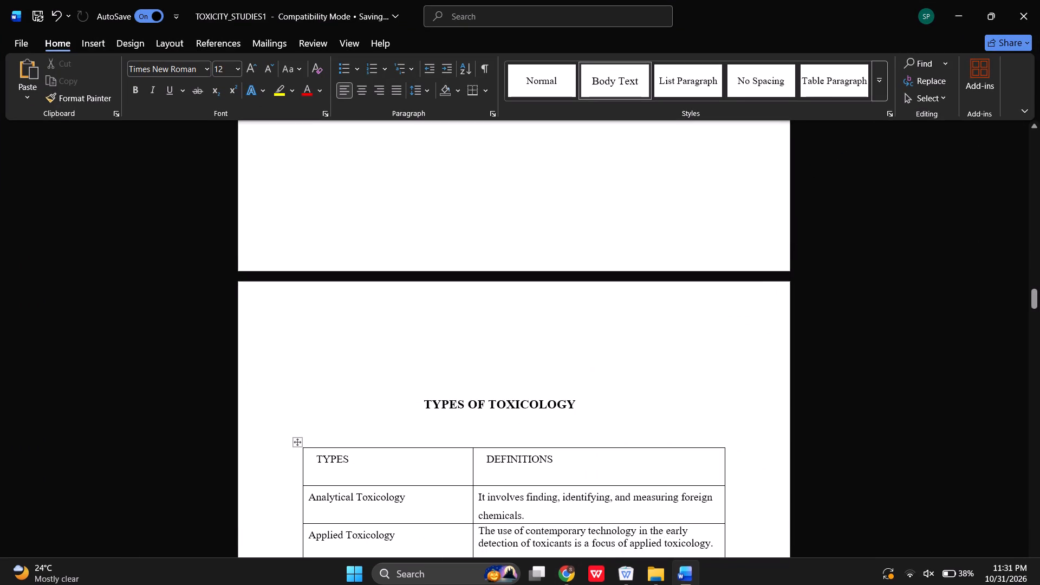
{"action": "scroll", "coordinate": [665, 410], "scroll_direction": "up", "scroll_amount": 4}
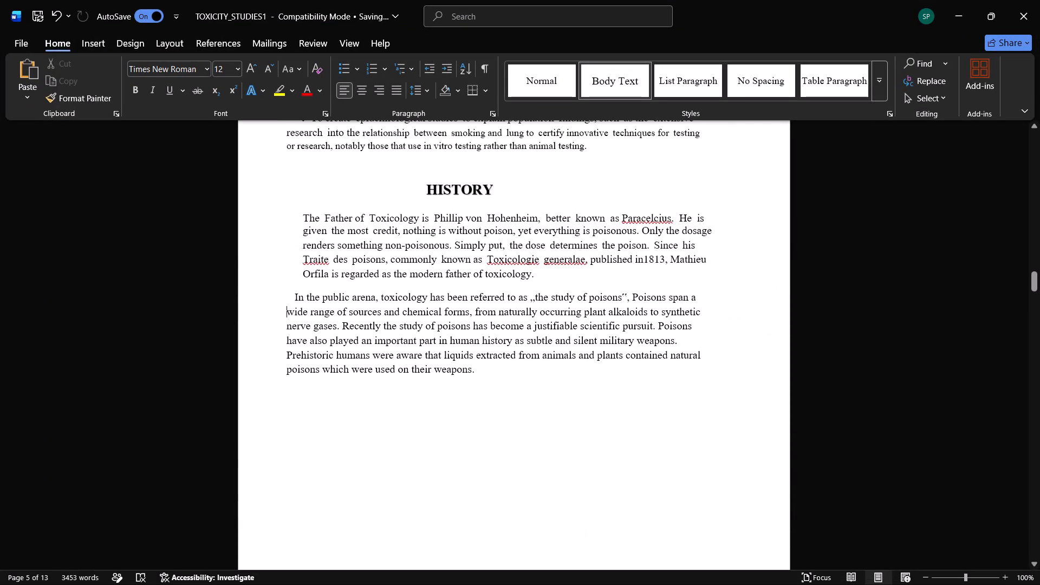
{"action": "left_click", "coordinate": [476, 370]}
{"action": "key", "text": "Return"}
{"action": "key", "text": "Return"}
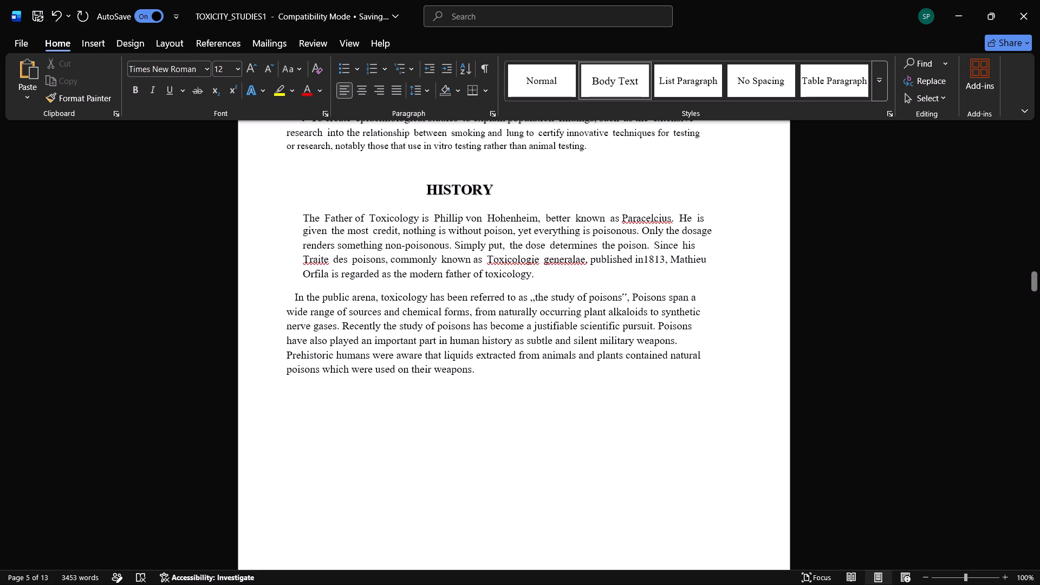
{"action": "key", "text": "BackSpace"}
{"action": "key", "text": "Return"}
{"action": "key", "text": "ctrl+v"}
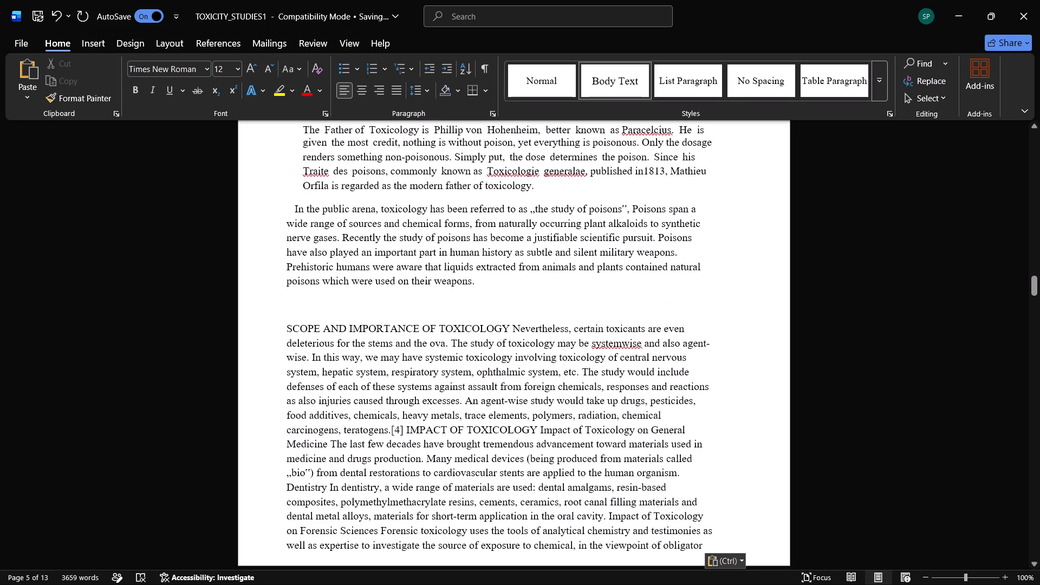
Put the SCOPE AND IMPORTANCE OF TOXICOLOGY heading on its own line and remove the blank line above it.
{"action": "scroll", "coordinate": [476, 370], "scroll_direction": "down", "scroll_amount": 1}
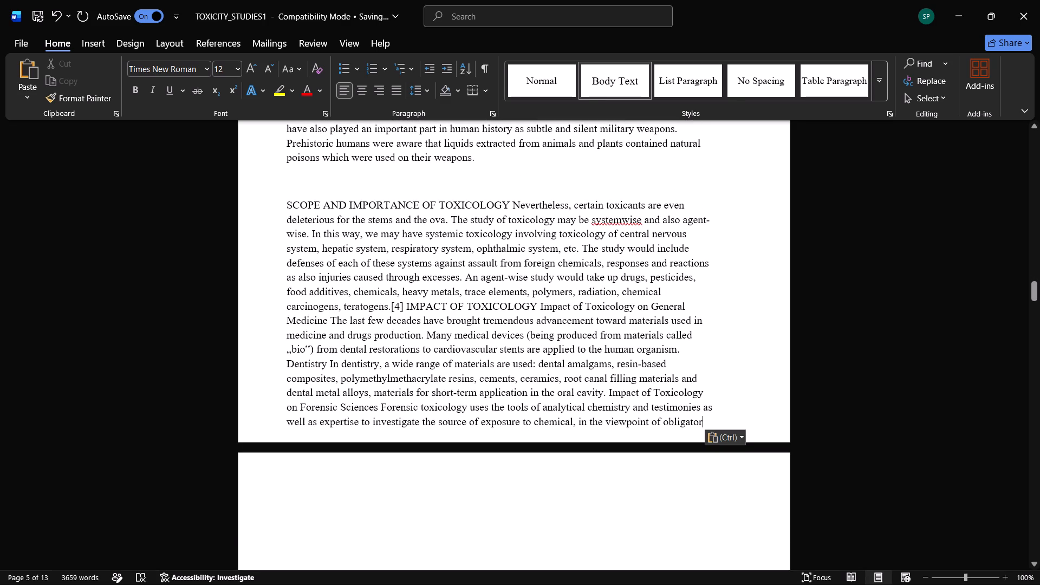
{"action": "left_click", "coordinate": [508, 204]}
{"action": "key", "text": "Return"}
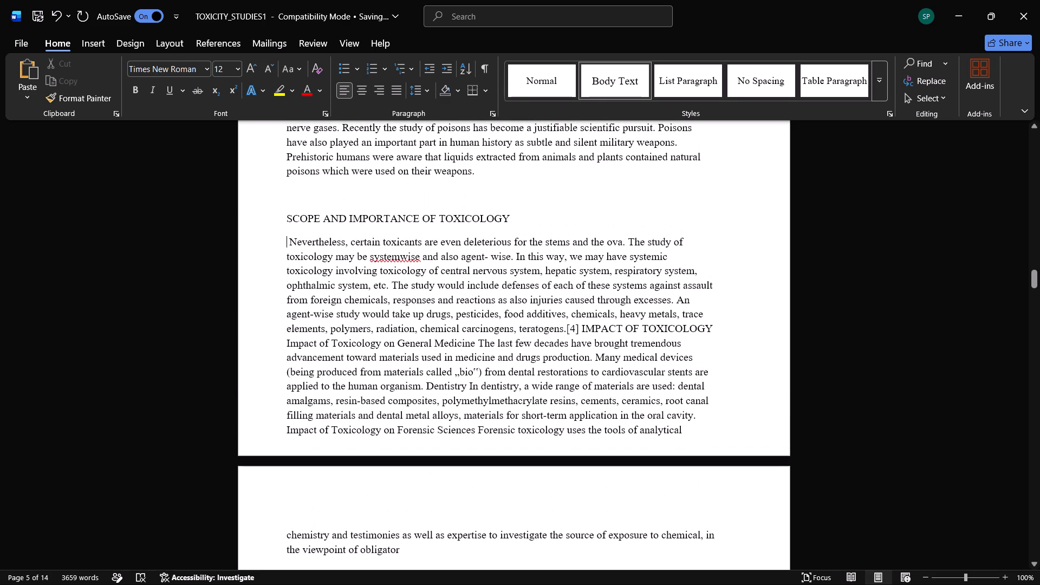
{"action": "left_click", "coordinate": [285, 218]}
{"action": "key", "text": "BackSpace"}
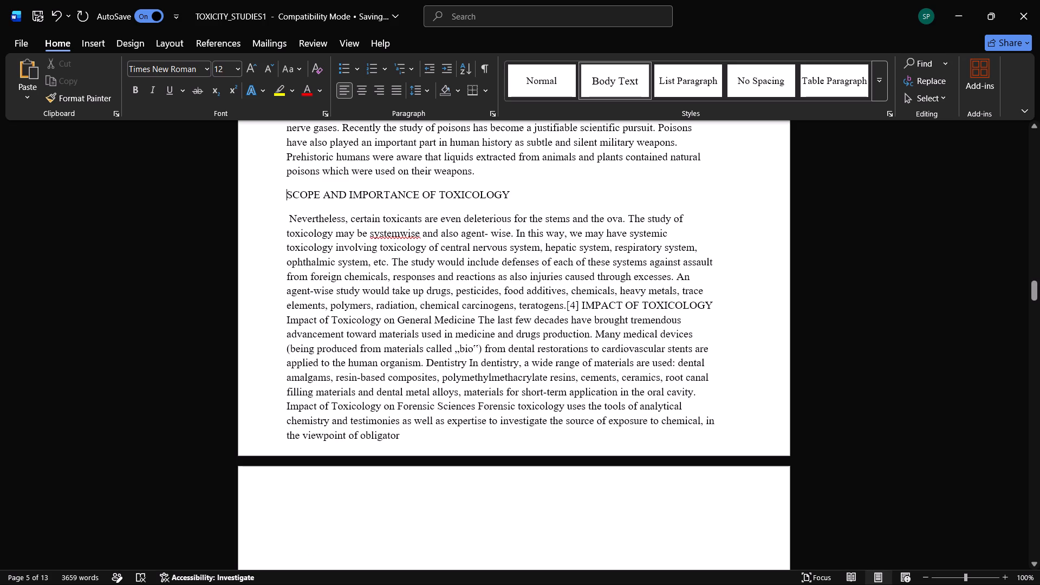
Enlarge the SCOPE AND IMPORTANCE OF TOXICOLOGY heading to 14 pt.
{"action": "left_click_drag", "start_coordinate": [285, 193], "coordinate": [503, 193]}
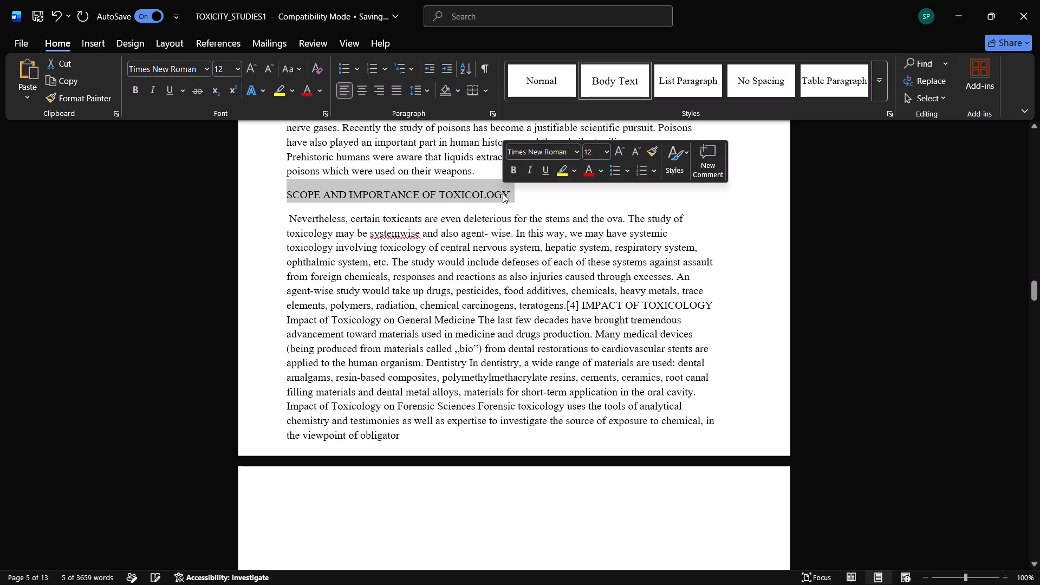
{"action": "left_click", "coordinate": [251, 71]}
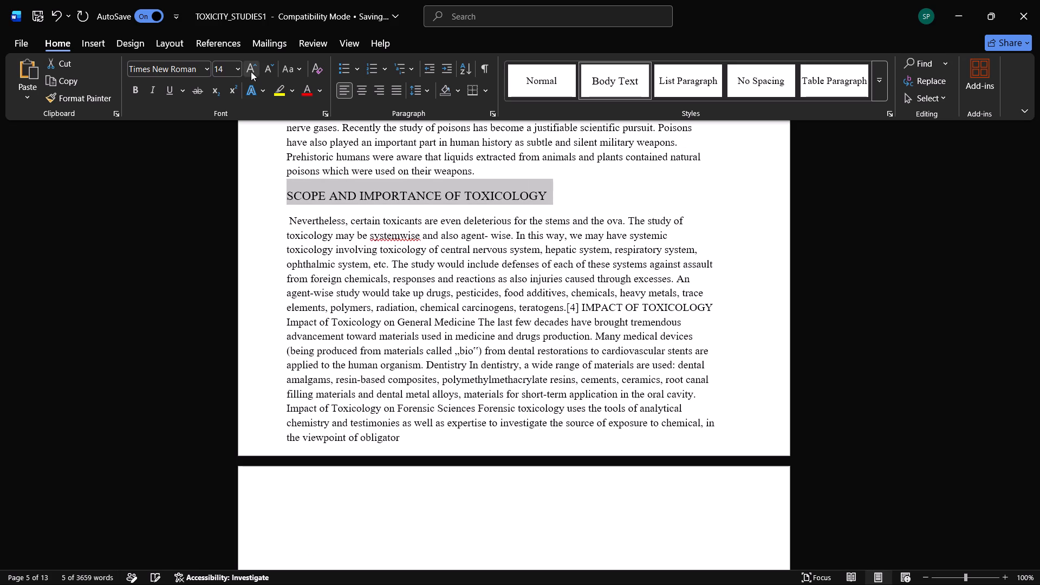
{"action": "left_click", "coordinate": [266, 206]}
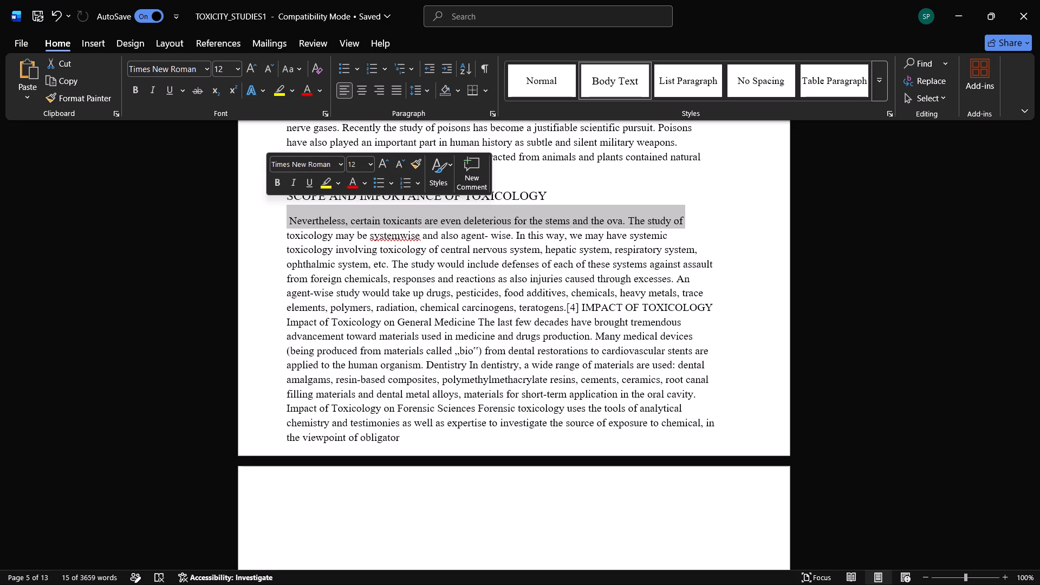
{"action": "left_click", "coordinate": [281, 276]}
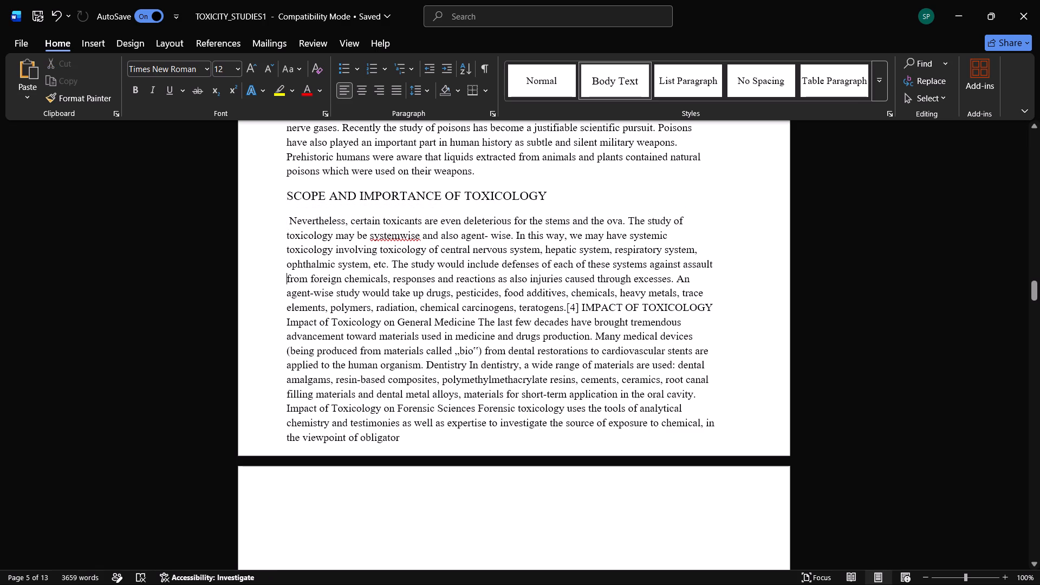
Separate IMPACT OF TOXICOLOGY from the pasted paragraph so it stands as a heading on its own line.
{"action": "scroll", "coordinate": [281, 276], "scroll_direction": "up", "scroll_amount": 3}
{"action": "scroll", "coordinate": [281, 276], "scroll_direction": "down", "scroll_amount": 1}
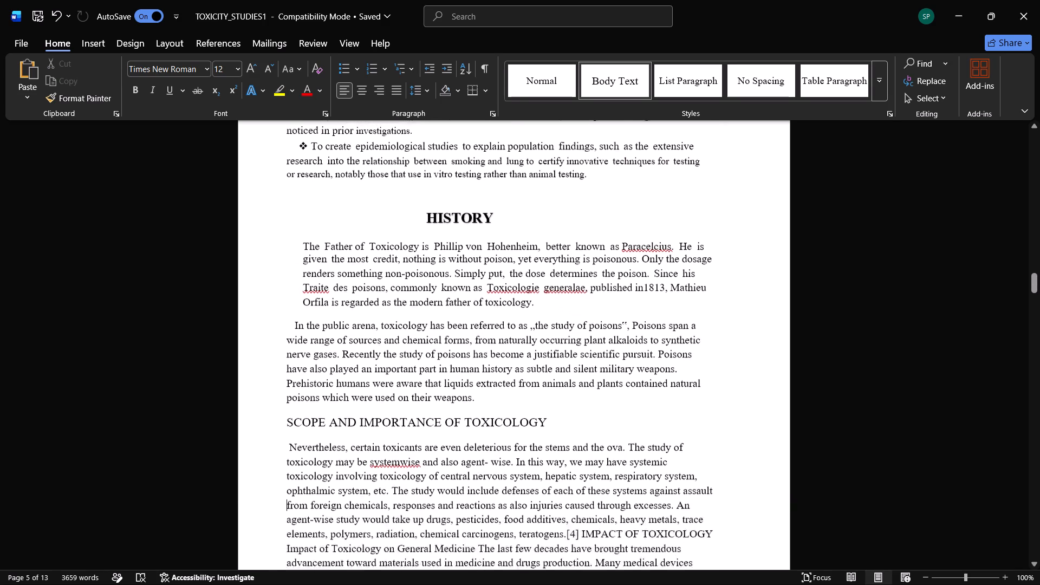
{"action": "scroll", "coordinate": [281, 276], "scroll_direction": "down", "scroll_amount": 3}
{"action": "scroll", "coordinate": [281, 276], "scroll_direction": "up", "scroll_amount": 3}
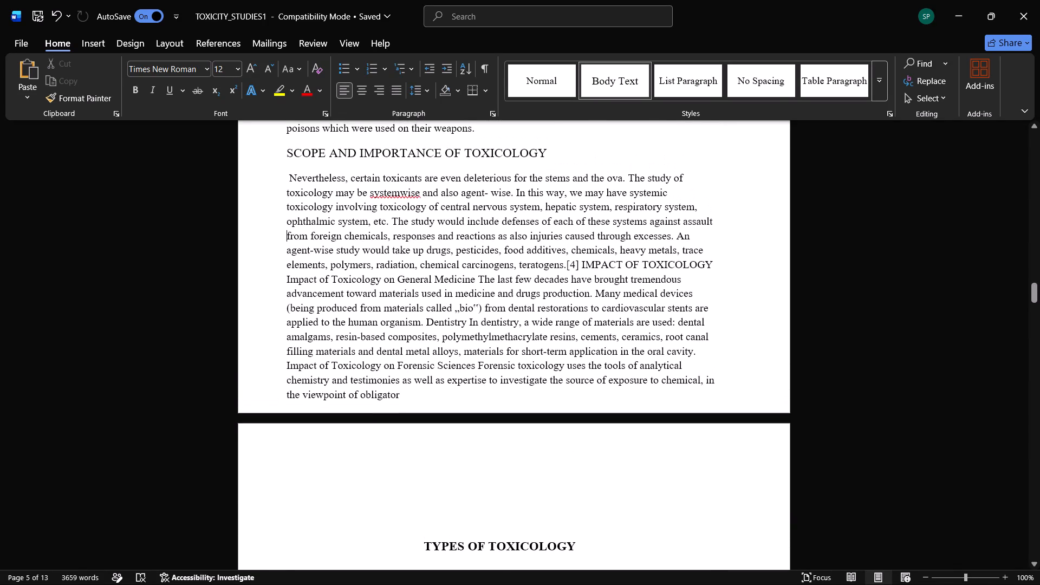
{"action": "left_click", "coordinate": [582, 269]}
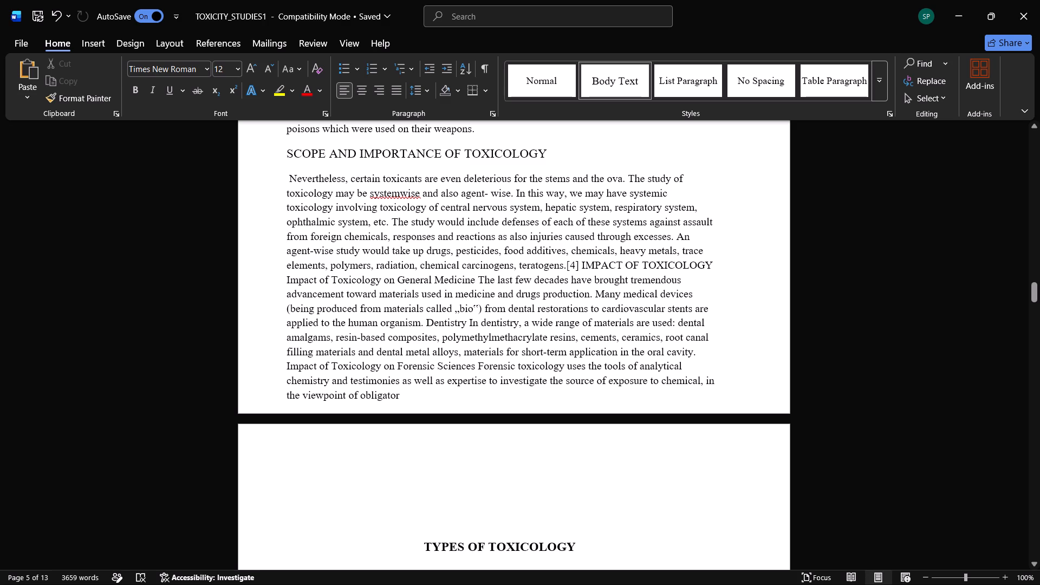
{"action": "key", "text": "Return"}
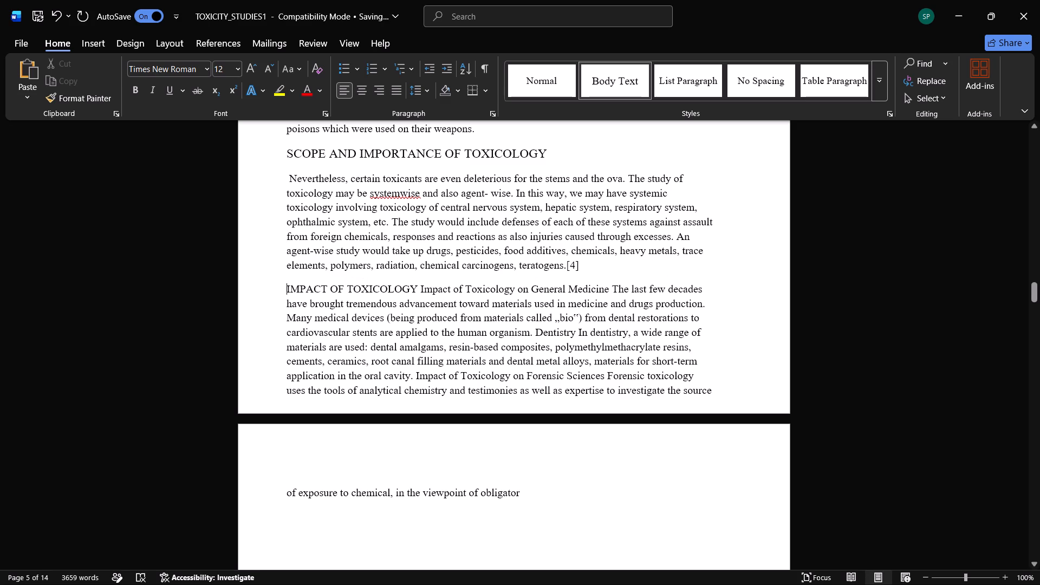
{"action": "left_click", "coordinate": [417, 287]}
{"action": "key", "text": "Return"}
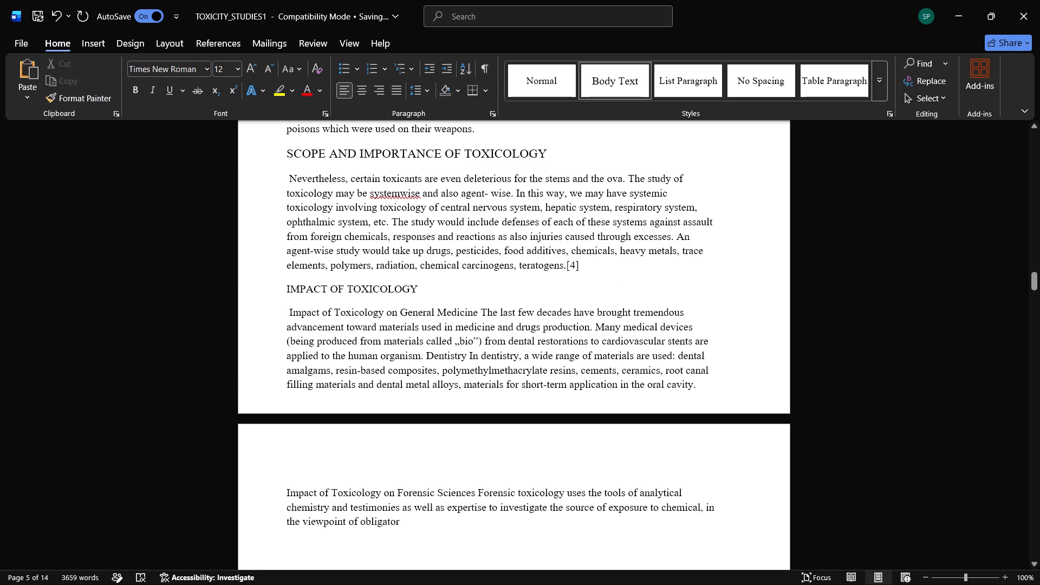
Delete the citation mark [4] after "teratogens." at the end of the scope paragraph.
{"action": "left_click", "coordinate": [591, 264]}
{"action": "key", "text": "BackSpace"}
{"action": "key", "text": "BackSpace"}
{"action": "key", "text": "BackSpace"}
{"action": "key", "text": "BackSpace"}
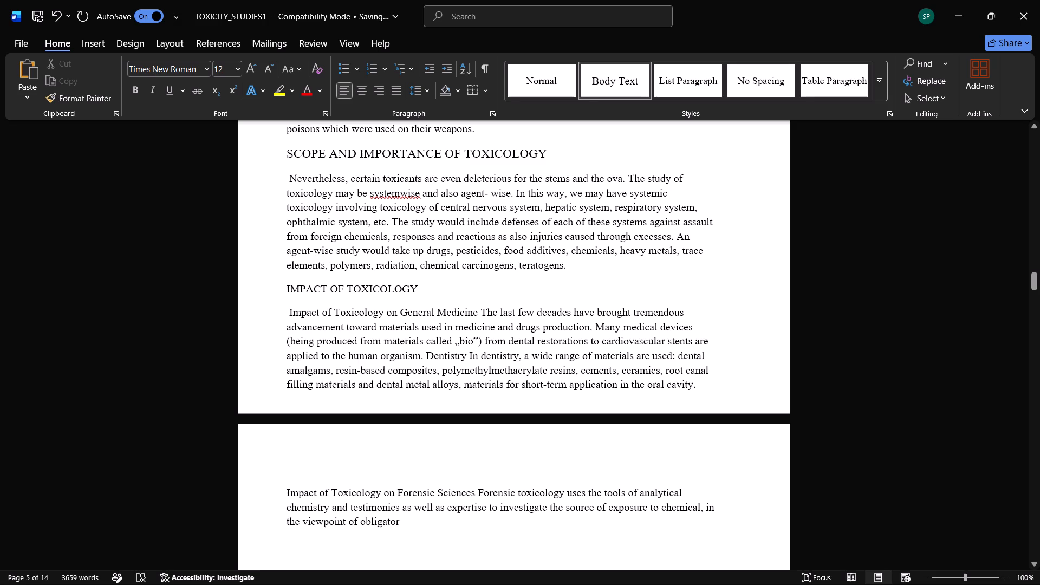
Enlarge the IMPACT OF TOXICOLOGY heading by one font size to match the SCOPE AND IMPORTANCE OF TOXICOLOGY heading.
{"action": "left_click_drag", "start_coordinate": [283, 286], "coordinate": [388, 290]}
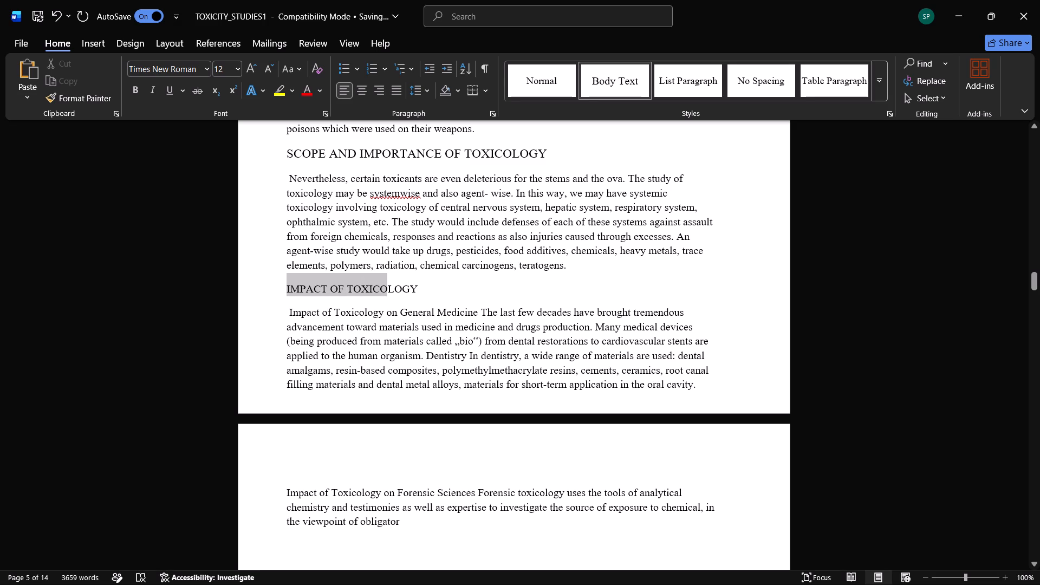
{"action": "left_click_drag", "start_coordinate": [388, 290], "coordinate": [428, 287]}
{"action": "left_click", "coordinate": [250, 66]}
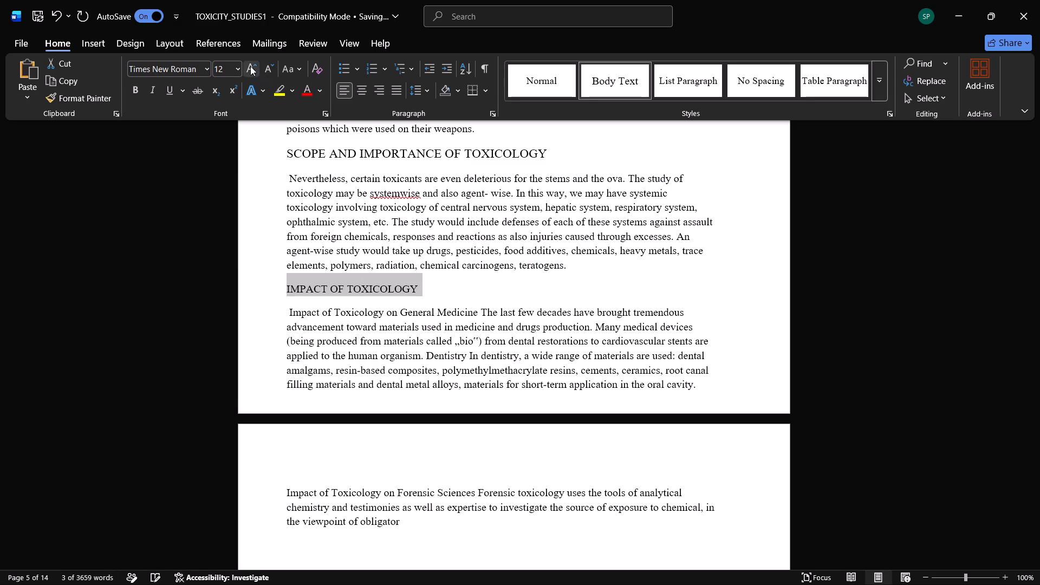
{"action": "left_click", "coordinate": [218, 219]}
Review the pages after the pasted text, including the TYPES OF TOXICOLOGY table and BRANCHES OF TOXICOLOGY, and return to the scope section.
{"action": "scroll", "coordinate": [218, 219], "scroll_direction": "down", "scroll_amount": 1}
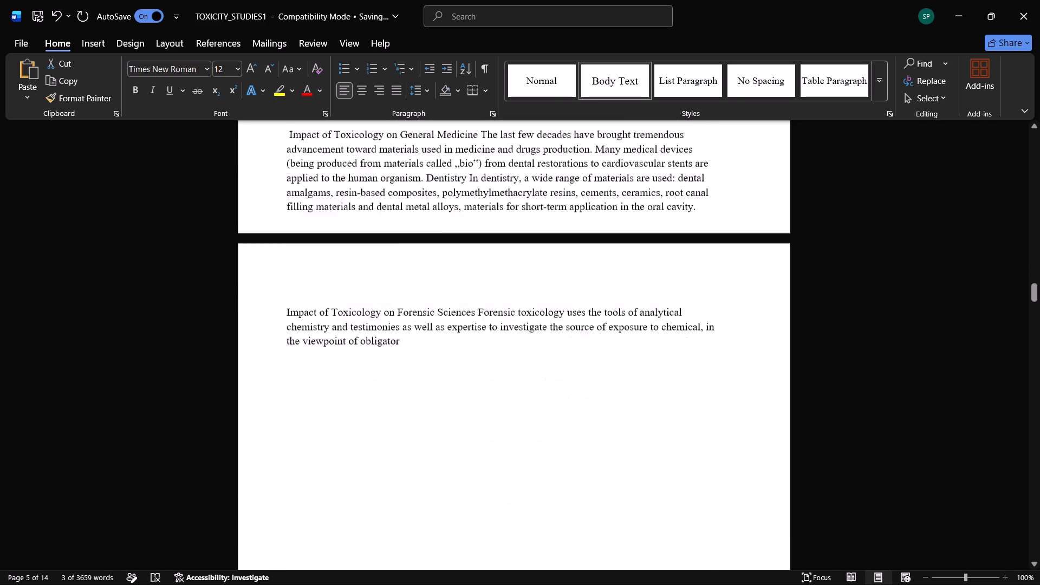
{"action": "scroll", "coordinate": [218, 219], "scroll_direction": "down", "scroll_amount": 4}
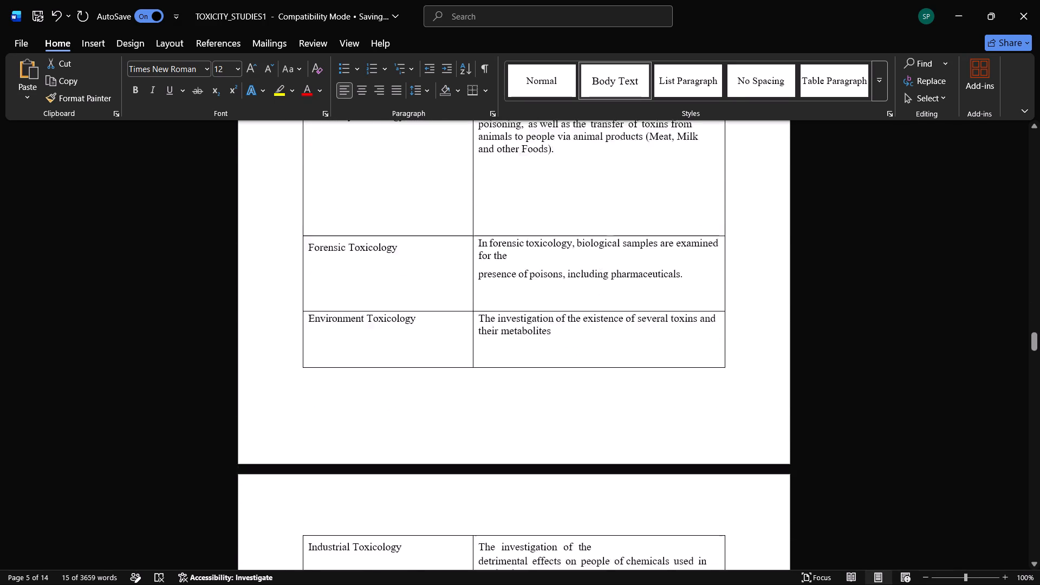
{"action": "scroll", "coordinate": [218, 219], "scroll_direction": "down", "scroll_amount": 1}
{"action": "scroll", "coordinate": [218, 219], "scroll_direction": "up", "scroll_amount": 3}
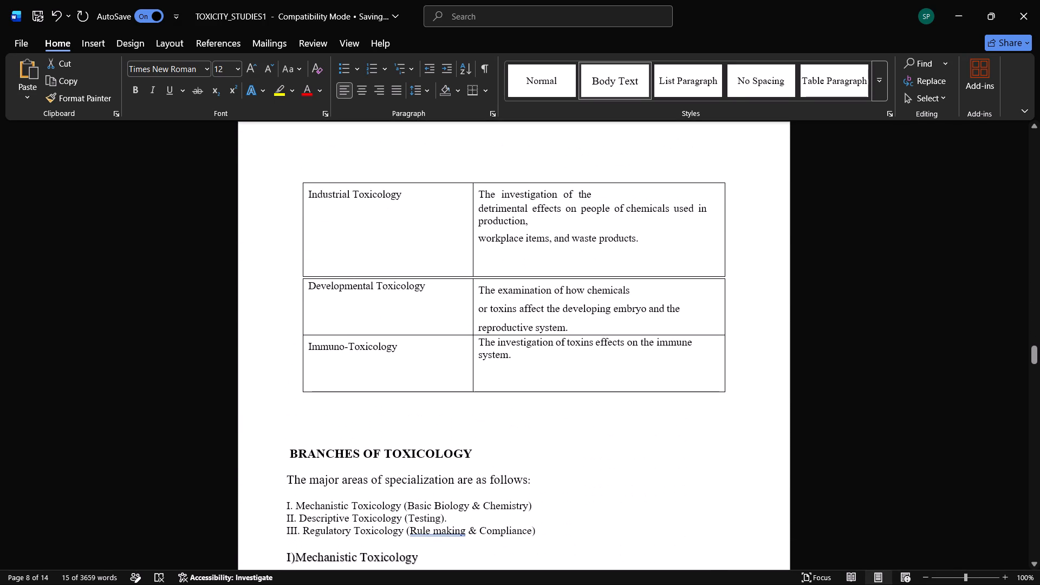
{"action": "scroll", "coordinate": [218, 219], "scroll_direction": "up", "scroll_amount": 6}
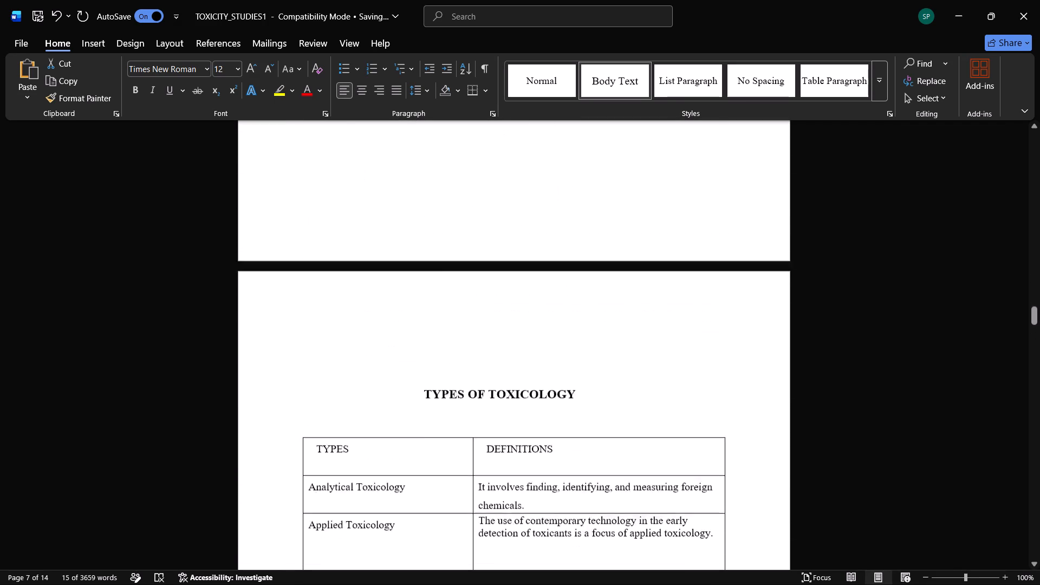
{"action": "scroll", "coordinate": [218, 219], "scroll_direction": "up", "scroll_amount": 4}
{"action": "scroll", "coordinate": [218, 219], "scroll_direction": "down", "scroll_amount": 2}
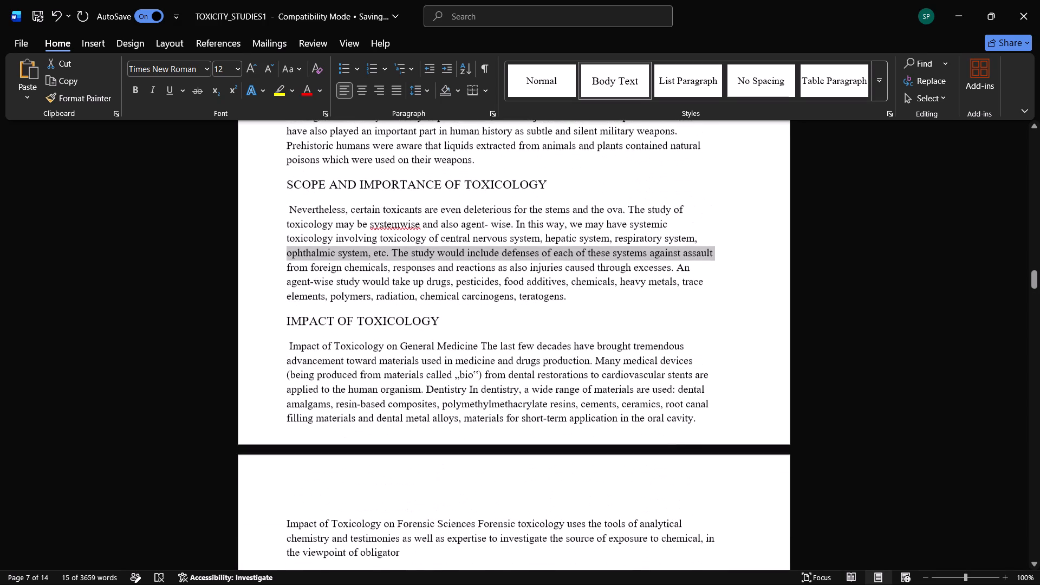
{"action": "left_click", "coordinate": [273, 291]}
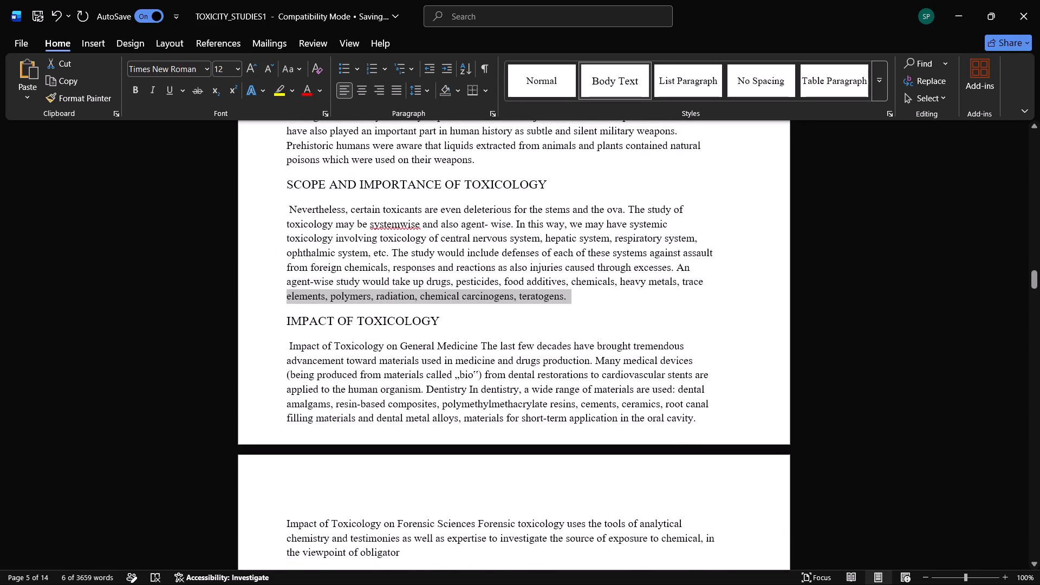
Switch to the article in Chrome to view its IMPACT OF TOXICOLOGY section.
{"action": "left_click", "coordinate": [560, 574]}
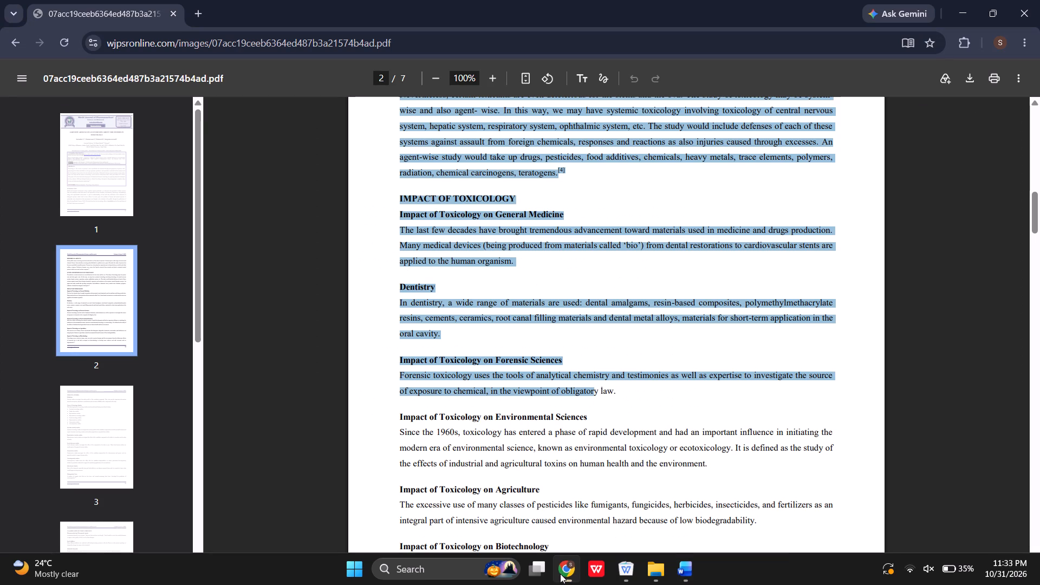
In the Word document, put "Dentistry" on its own line after "applied to the human organism.", with its text starting in a new paragraph below.
{"action": "left_click", "coordinate": [681, 574]}
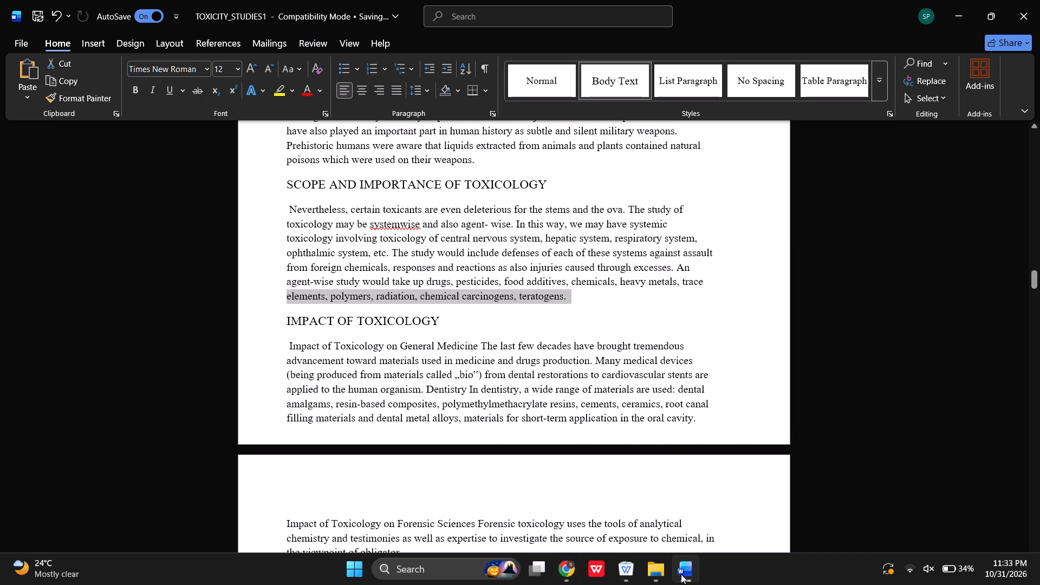
{"action": "scroll", "coordinate": [681, 574], "scroll_direction": "down", "scroll_amount": 1}
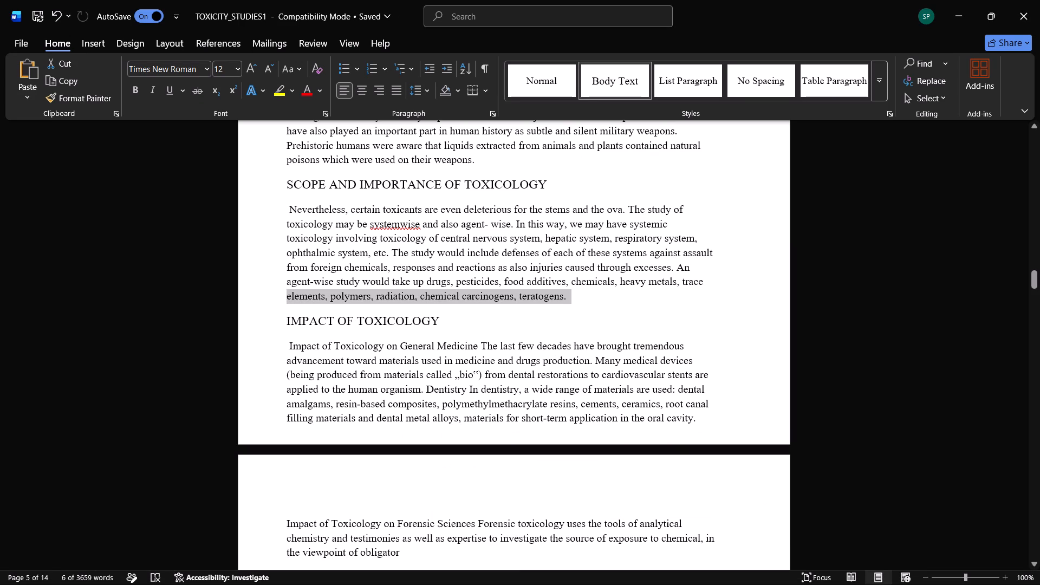
{"action": "left_click", "coordinate": [256, 337]}
{"action": "left_click", "coordinate": [706, 314]}
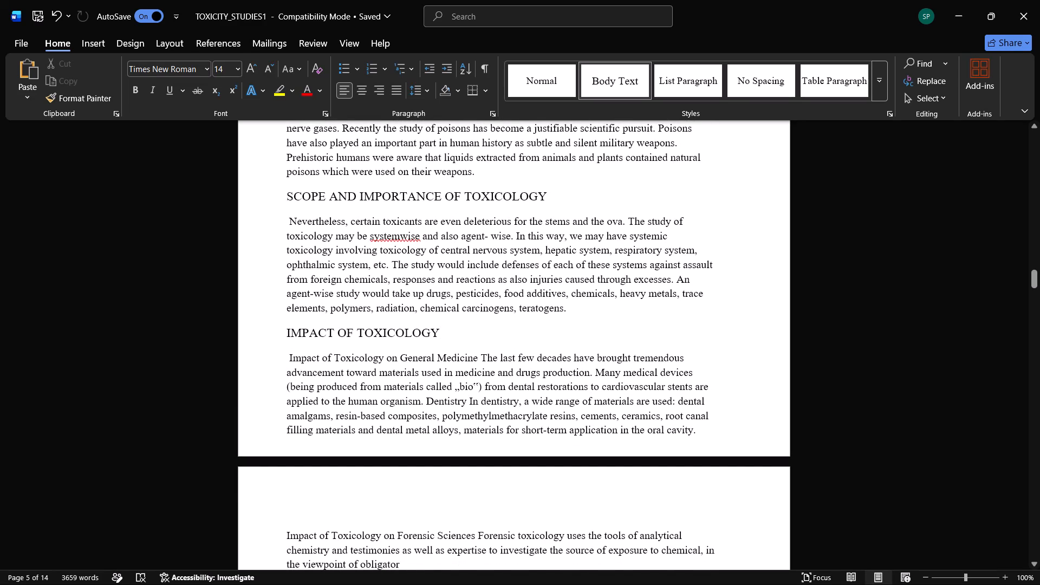
{"action": "left_click", "coordinate": [422, 402]}
{"action": "key", "text": "BackSpace"}
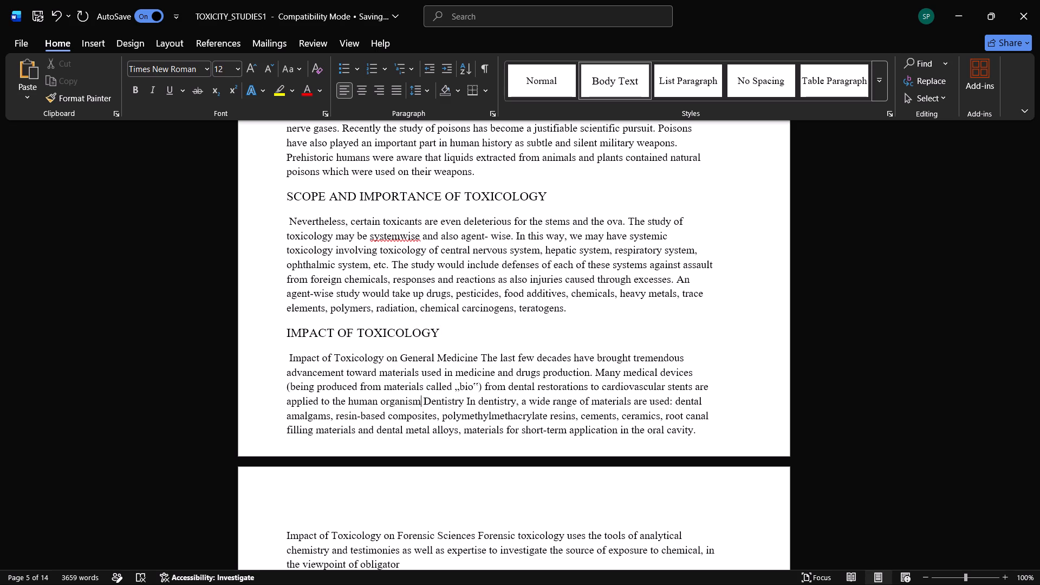
{"action": "key", "text": "period"}
{"action": "key", "text": "Return"}
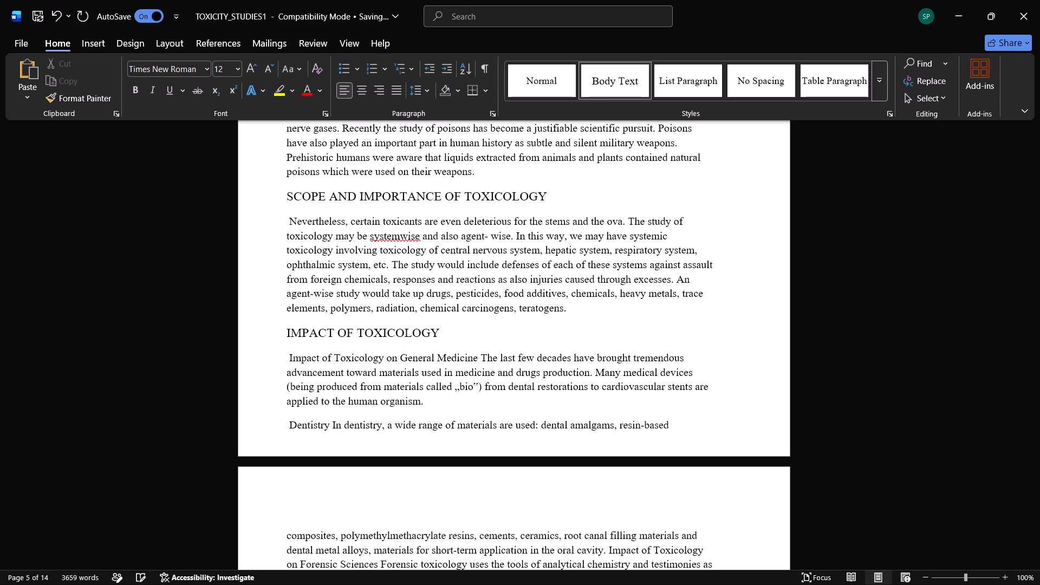
{"action": "left_click", "coordinate": [333, 427]}
{"action": "key", "text": "Return"}
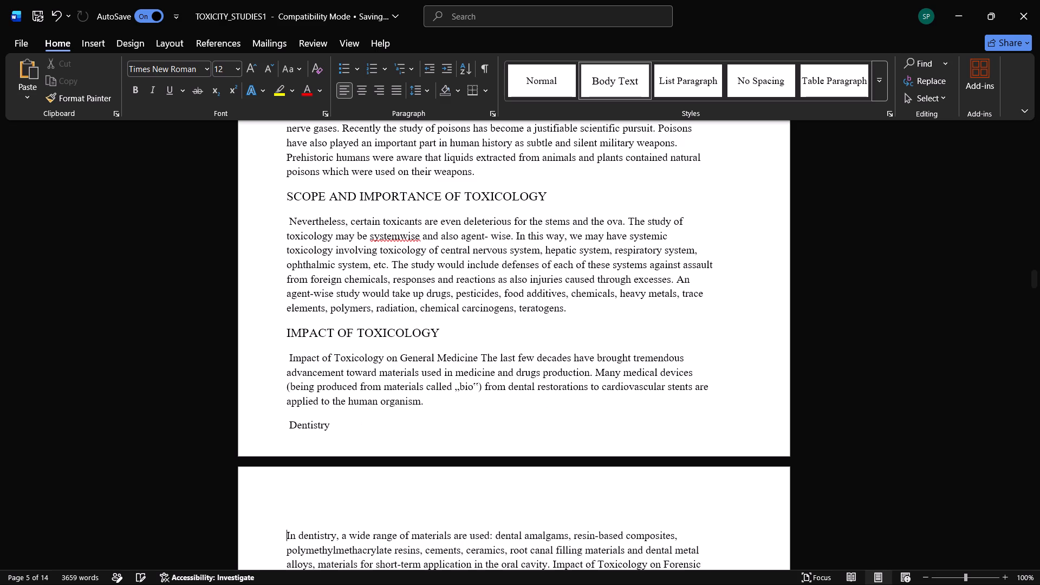
Enlarge the Dentistry heading by one font size to 14.
{"action": "left_click_drag", "start_coordinate": [282, 432], "coordinate": [336, 437]}
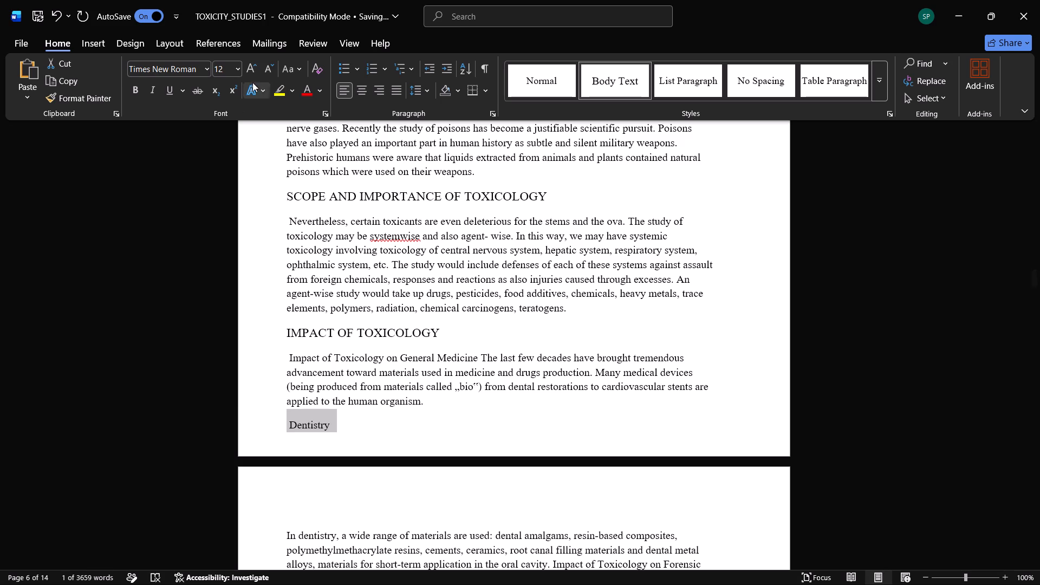
{"action": "left_click", "coordinate": [250, 72]}
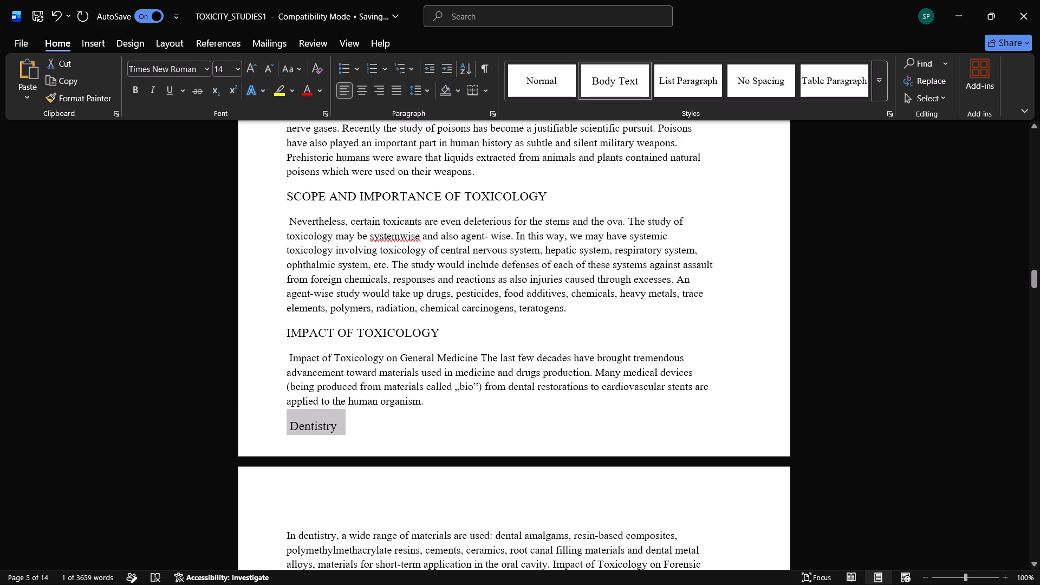
Insert an empty paragraph after "applied to the human organism." to push the Dentistry heading onto the following page.
{"action": "scroll", "coordinate": [308, 314], "scroll_direction": "down", "scroll_amount": 1}
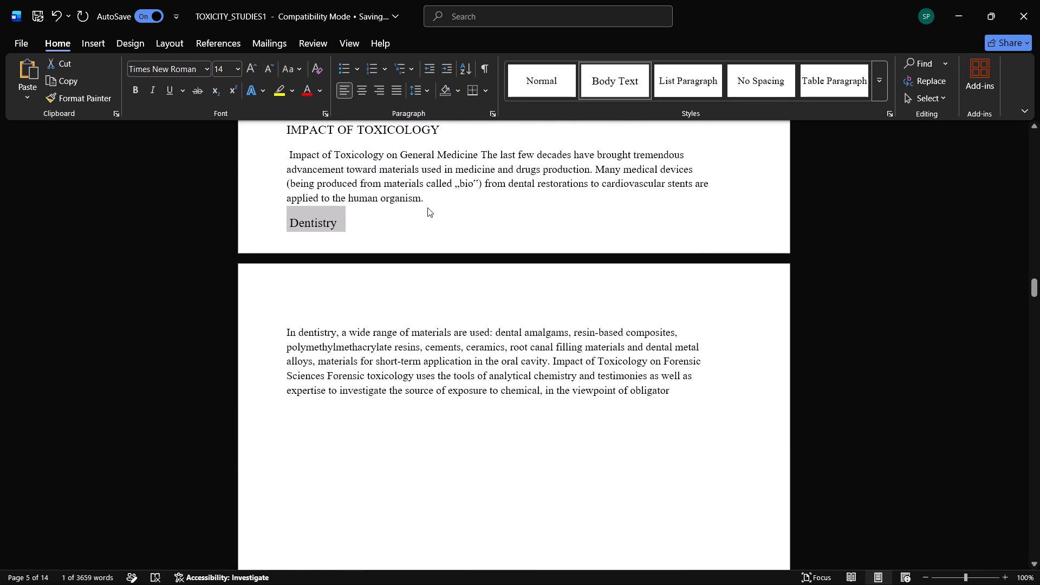
{"action": "left_click", "coordinate": [427, 200]}
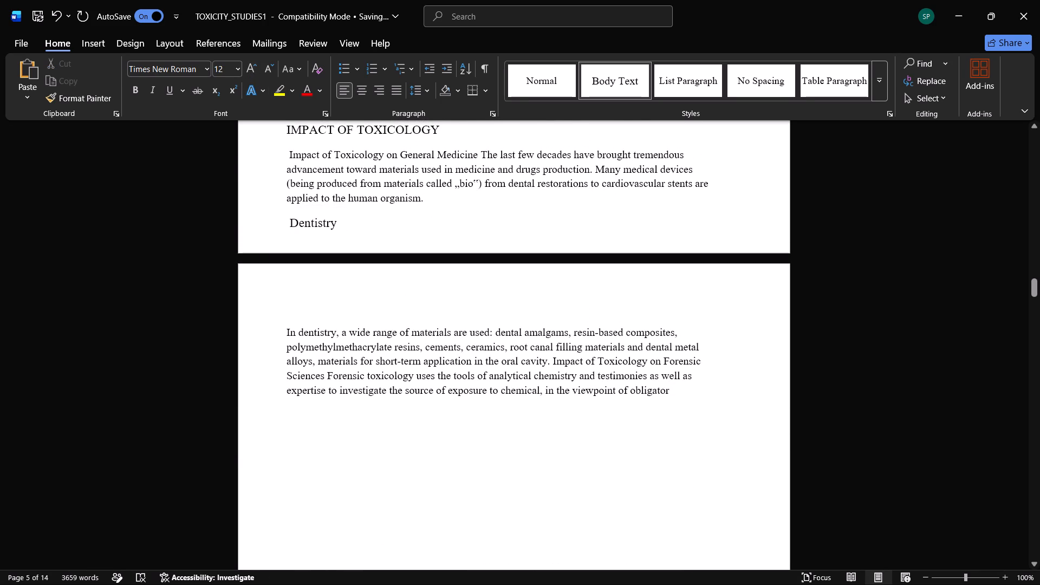
{"action": "key", "text": "Return"}
{"action": "scroll", "coordinate": [427, 200], "scroll_direction": "right", "scroll_amount": 1}
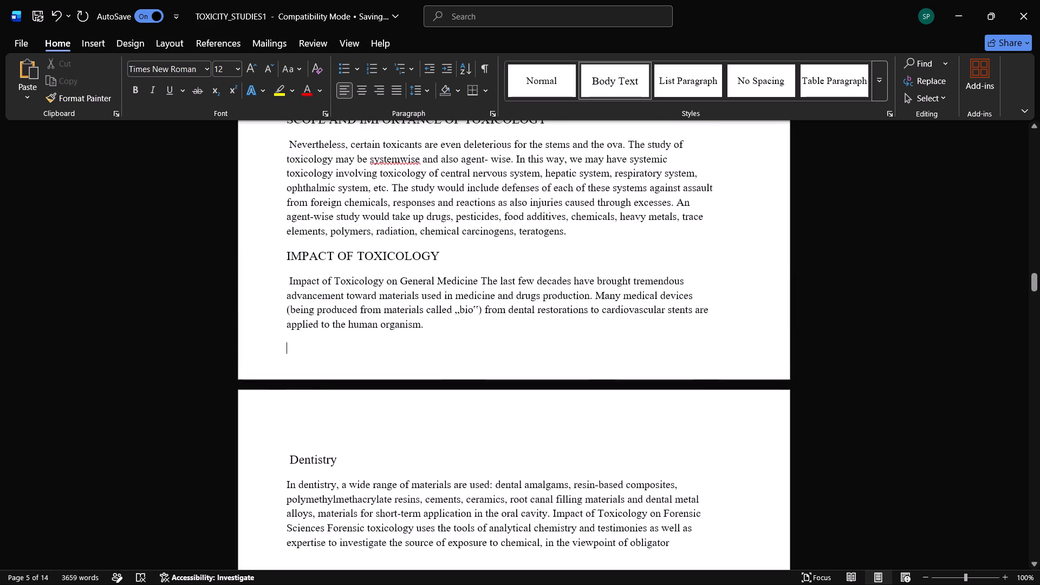
{"action": "scroll", "coordinate": [427, 200], "scroll_direction": "right", "scroll_amount": 1}
Start a new paragraph after "in the viewpoint of obligator" at the end of the pasted dentistry and forensic text.
{"action": "scroll", "coordinate": [427, 200], "scroll_direction": "down", "scroll_amount": 1}
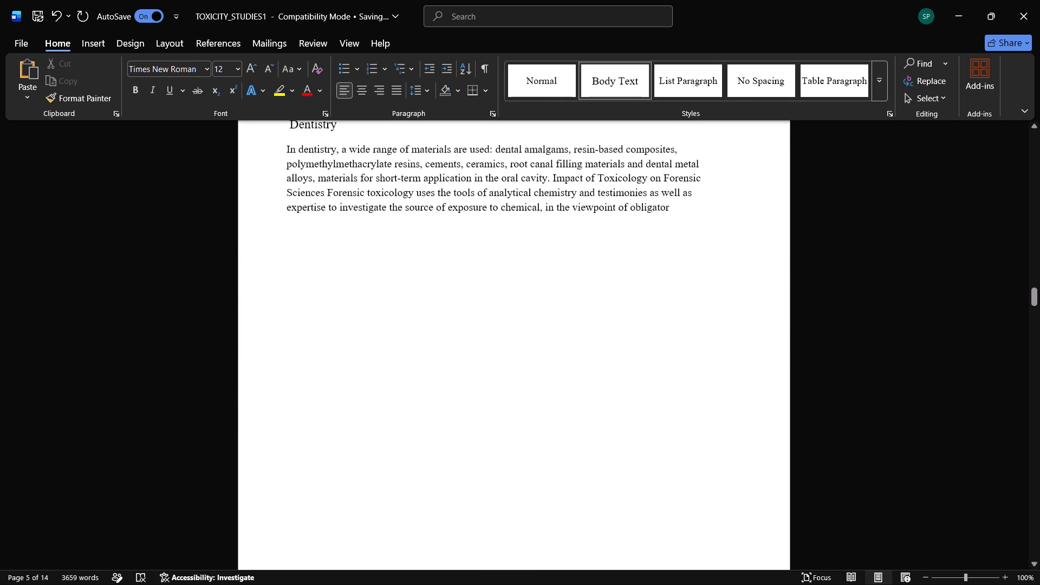
{"action": "scroll", "coordinate": [427, 200], "scroll_direction": "down", "scroll_amount": 1}
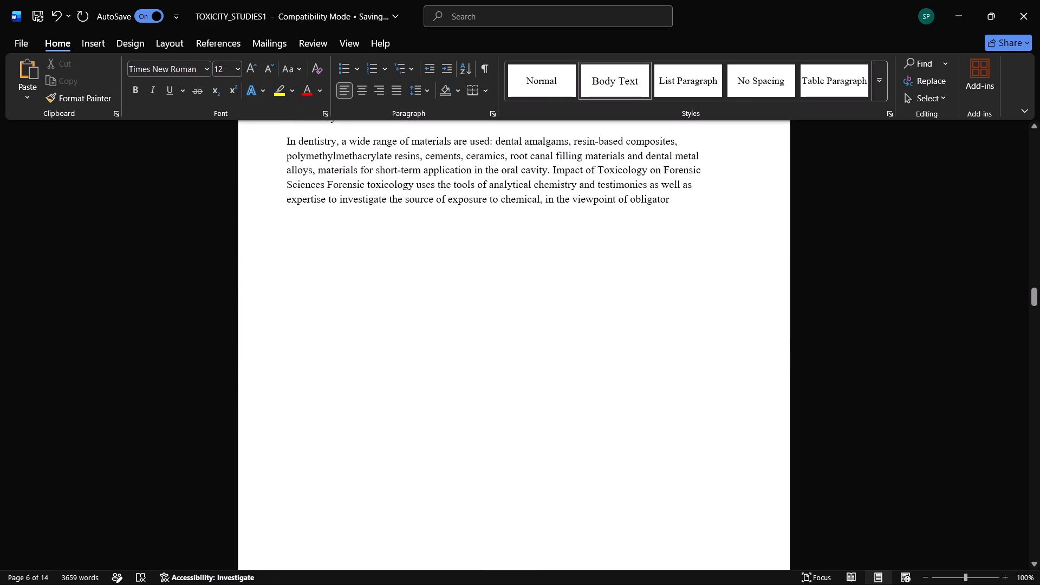
{"action": "left_click", "coordinate": [682, 199]}
{"action": "key", "text": "Return"}
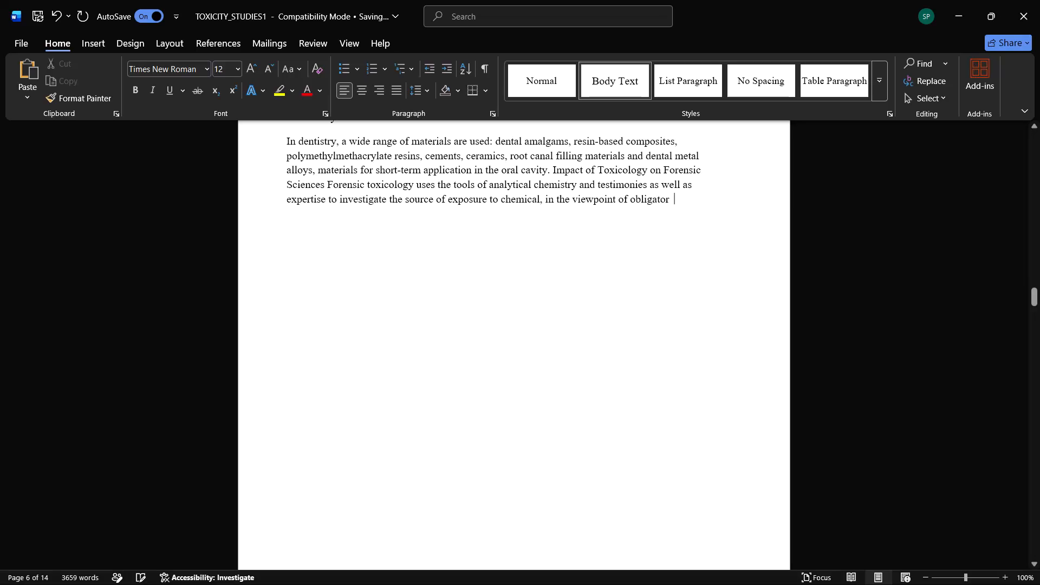
{"action": "key", "text": "Down"}
{"action": "key", "text": "Up"}
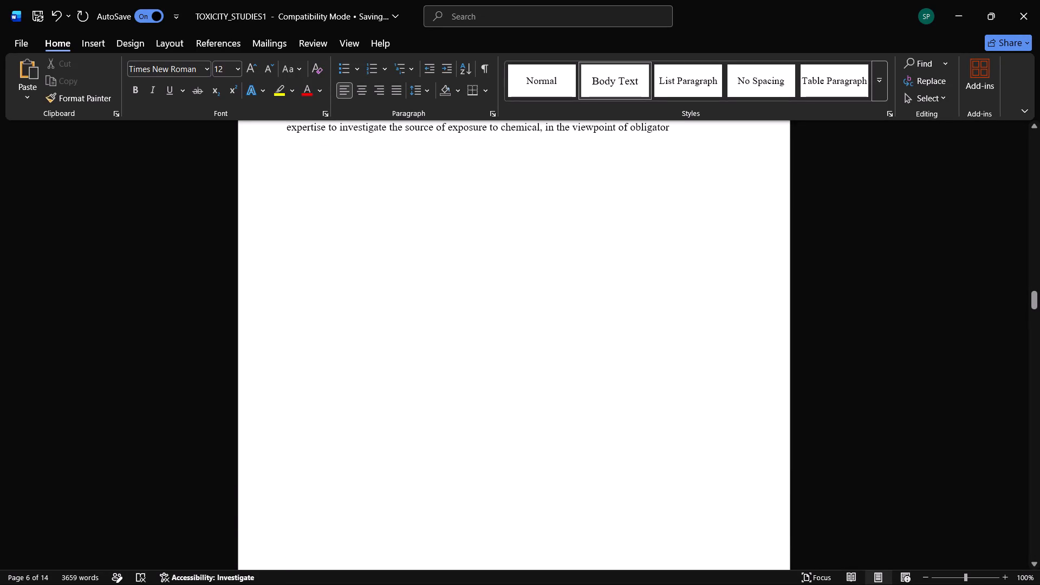
{"action": "left_click", "coordinate": [291, 155]}
{"action": "key", "text": "Right"}
{"action": "key", "text": "Right"}
{"action": "key", "text": "Right"}
{"action": "key", "text": "Right"}
{"action": "key", "text": "Right"}
{"action": "key", "text": "Right"}
{"action": "key", "text": "Right"}
{"action": "key", "text": "Right"}
{"action": "key", "text": "Right"}
{"action": "key", "text": "Right"}
{"action": "key", "text": "Right"}
{"action": "key", "text": "Right"}
{"action": "key", "text": "Right"}
{"action": "key", "text": "Right"}
{"action": "key", "text": "Right"}
{"action": "key", "text": "Right"}
{"action": "key", "text": "Right"}
{"action": "key", "text": "Right"}
{"action": "key", "text": "Right"}
{"action": "key", "text": "Right"}
{"action": "key", "text": "Right"}
{"action": "key", "text": "Right"}
{"action": "key", "text": "Right"}
{"action": "key", "text": "Right"}
{"action": "key", "text": "Right"}
{"action": "key", "text": "Right"}
{"action": "key", "text": "Right"}
{"action": "key", "text": "Right"}
{"action": "key", "text": "Right"}
{"action": "key", "text": "Right"}
{"action": "key", "text": "Right"}
{"action": "key", "text": "Right"}
{"action": "key", "text": "Right"}
{"action": "key", "text": "Right"}
{"action": "key", "text": "Right"}
{"action": "key", "text": "Right"}
{"action": "key", "text": "Right"}
{"action": "key", "text": "Right"}
{"action": "key", "text": "Right"}
{"action": "key", "text": "Right"}
{"action": "key", "text": "Right"}
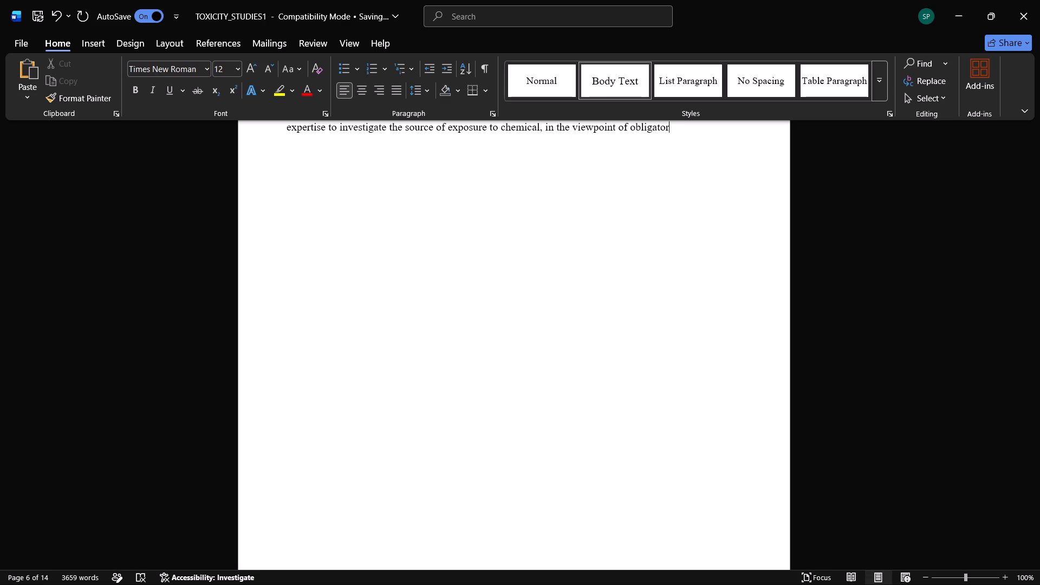
{"action": "key", "text": "Return"}
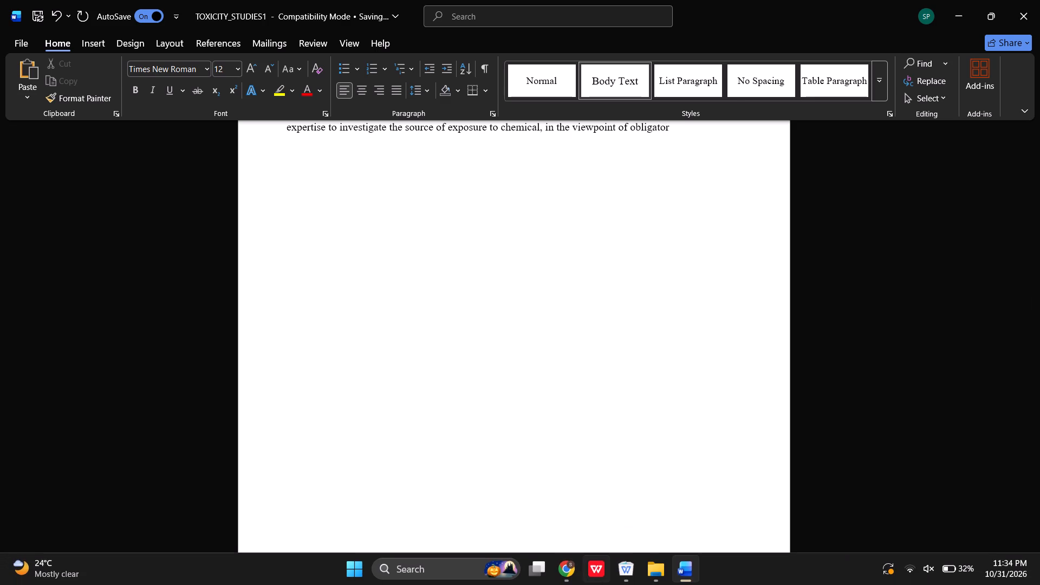
Check the forensic sciences ending in the Chrome article, add "law" after "obligator" in Word, and start a new paragraph.
{"action": "left_click", "coordinate": [568, 572]}
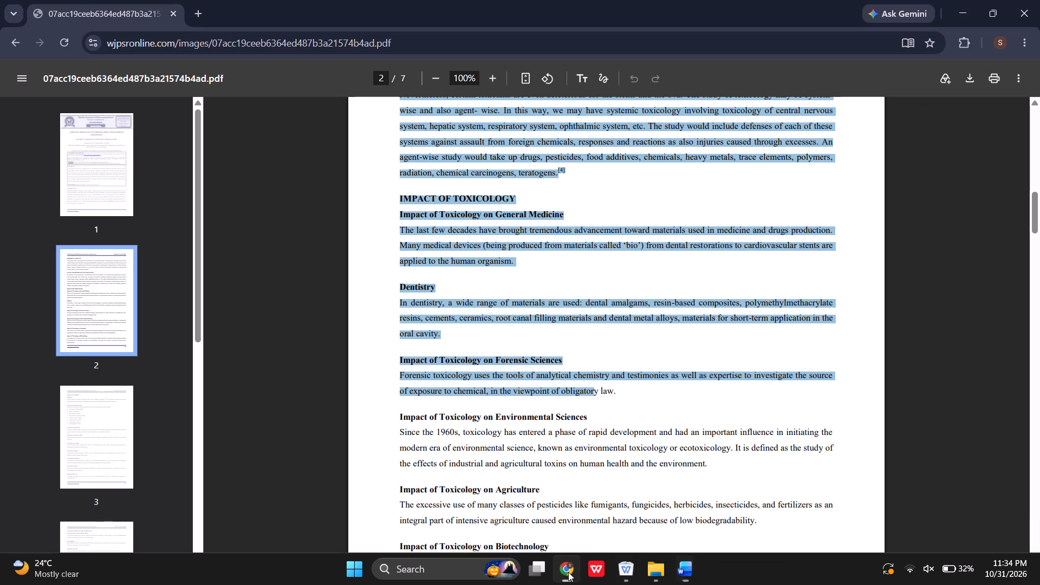
{"action": "scroll", "coordinate": [568, 572], "scroll_direction": "down", "scroll_amount": 1}
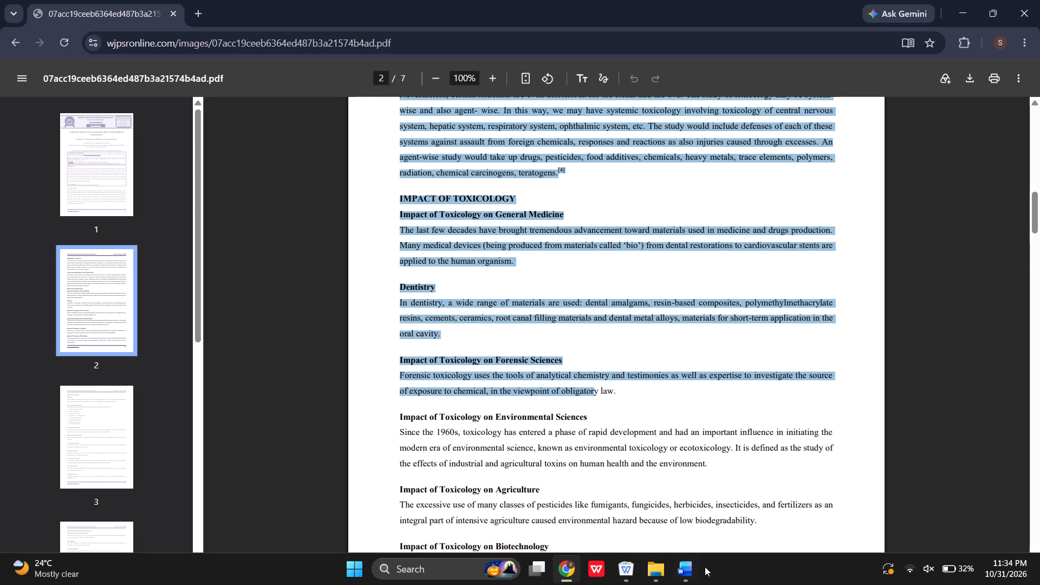
{"action": "left_click", "coordinate": [688, 568]}
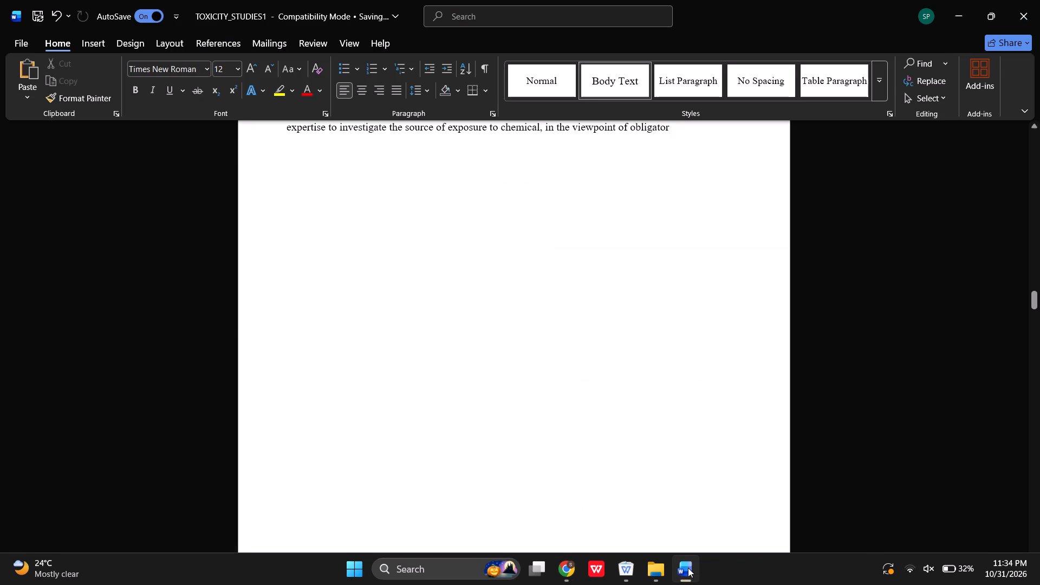
{"action": "scroll", "coordinate": [625, 186], "scroll_direction": "up", "scroll_amount": 1}
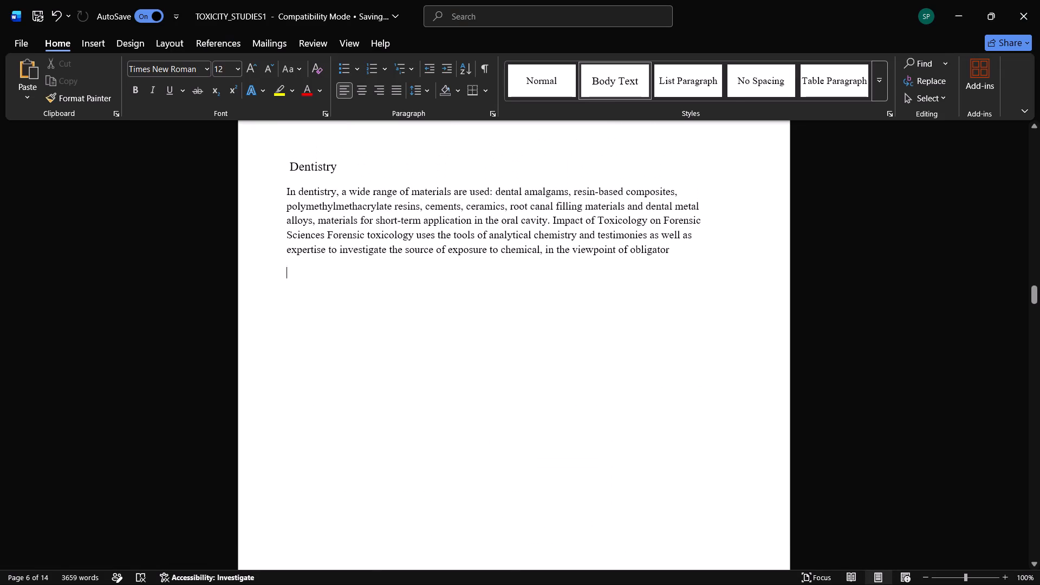
{"action": "left_click", "coordinate": [673, 251]}
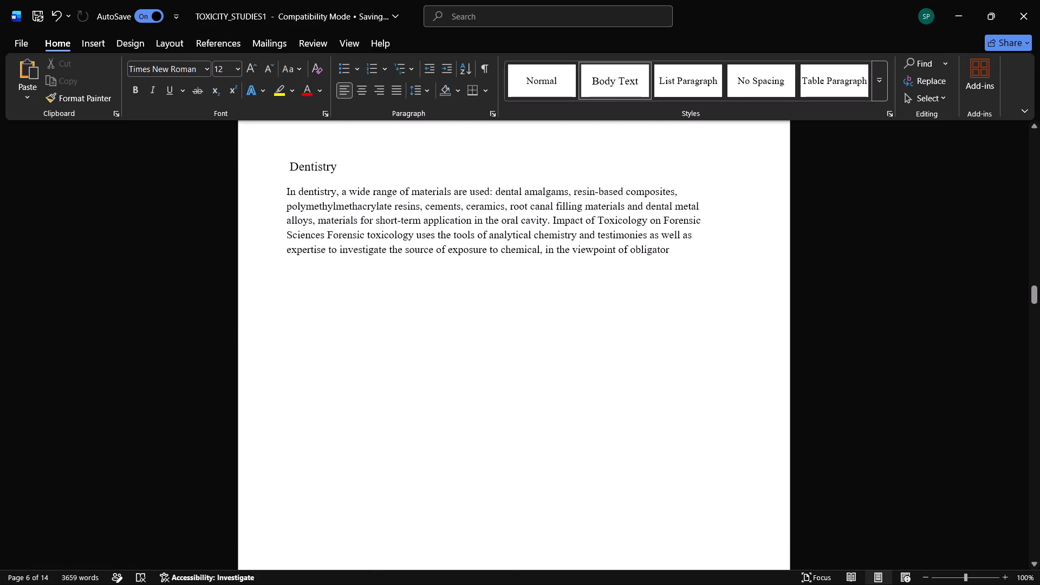
{"action": "left_click", "coordinate": [673, 251]}
{"action": "key", "text": "space"}
{"action": "type", "text": "law"}
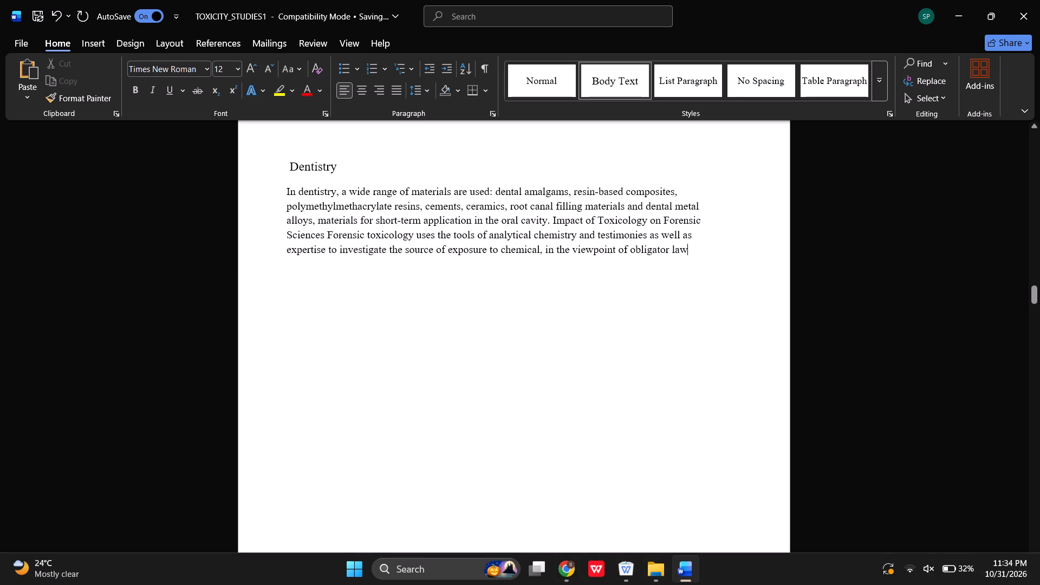
{"action": "key", "text": "Return"}
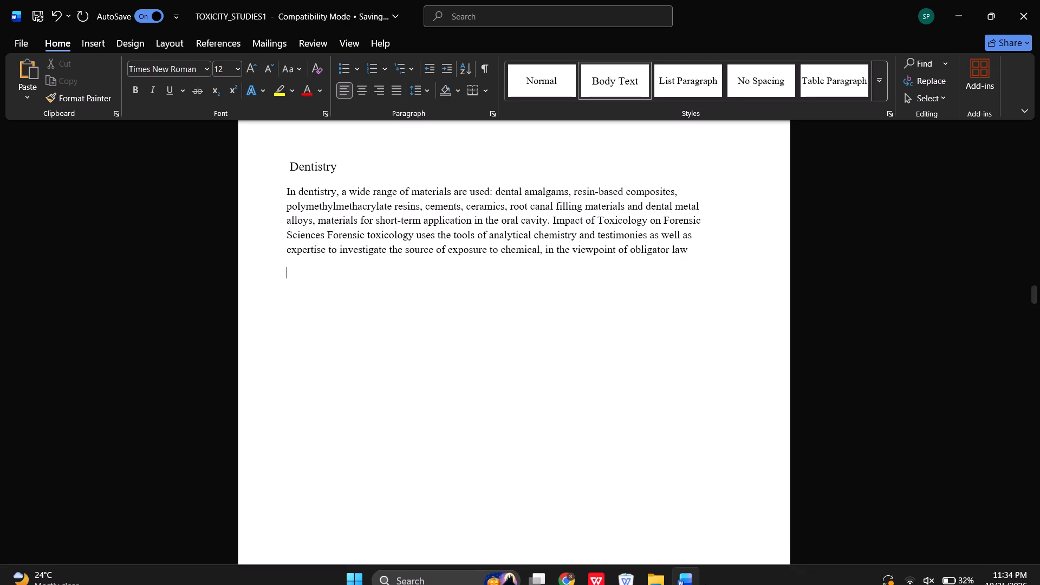
Copy the environmental sciences, agriculture and biotechnology impact passages from the Chrome article and paste them below "obligator law" in Word.
{"action": "left_click", "coordinate": [688, 572]}
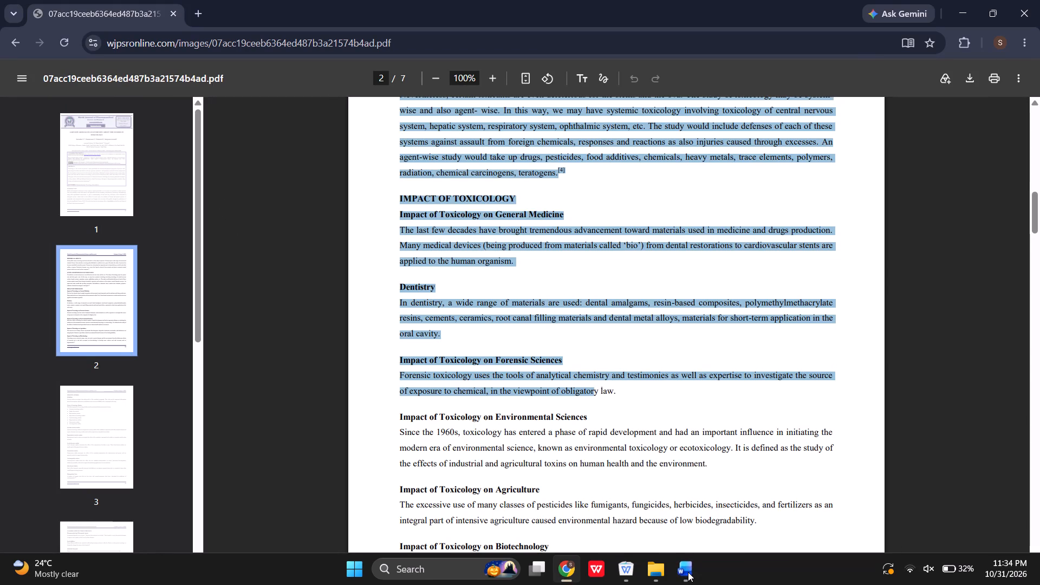
{"action": "scroll", "coordinate": [688, 572], "scroll_direction": "down", "scroll_amount": 3}
{"action": "scroll", "coordinate": [564, 386], "scroll_direction": "down", "scroll_amount": 2}
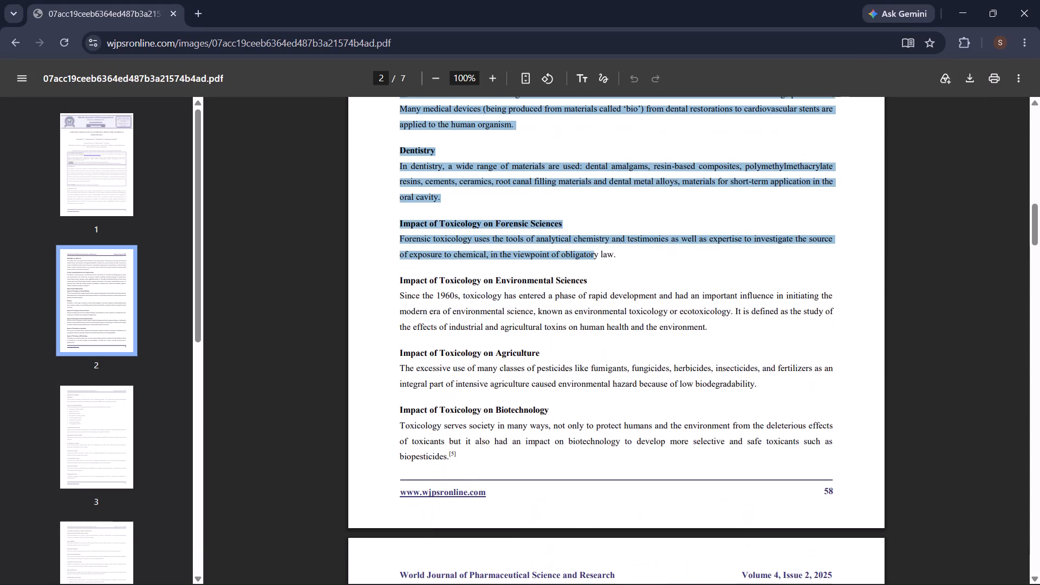
{"action": "left_click_drag", "start_coordinate": [397, 279], "coordinate": [425, 285]}
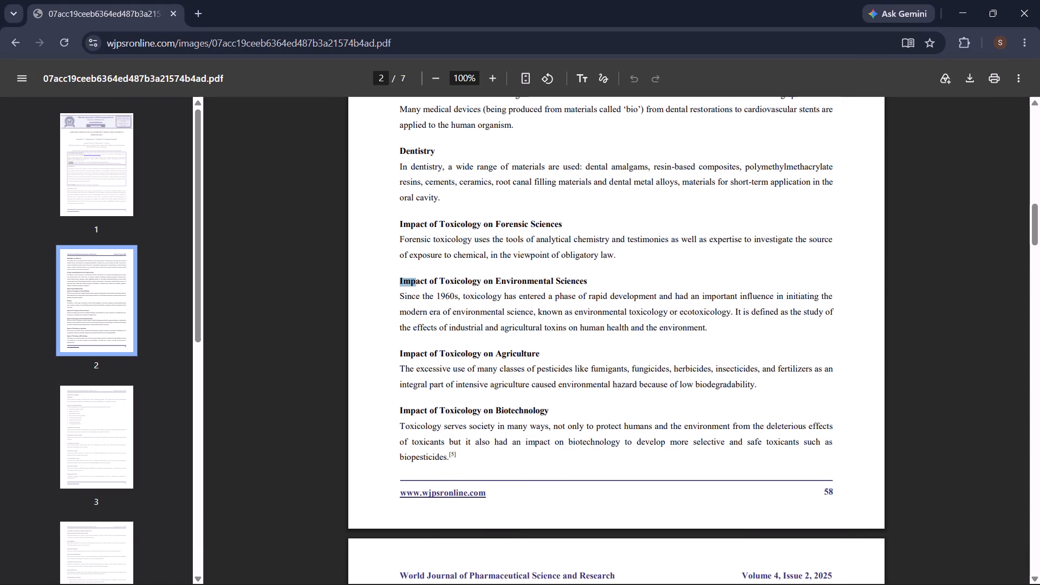
{"action": "left_click_drag", "start_coordinate": [425, 285], "coordinate": [704, 337]}
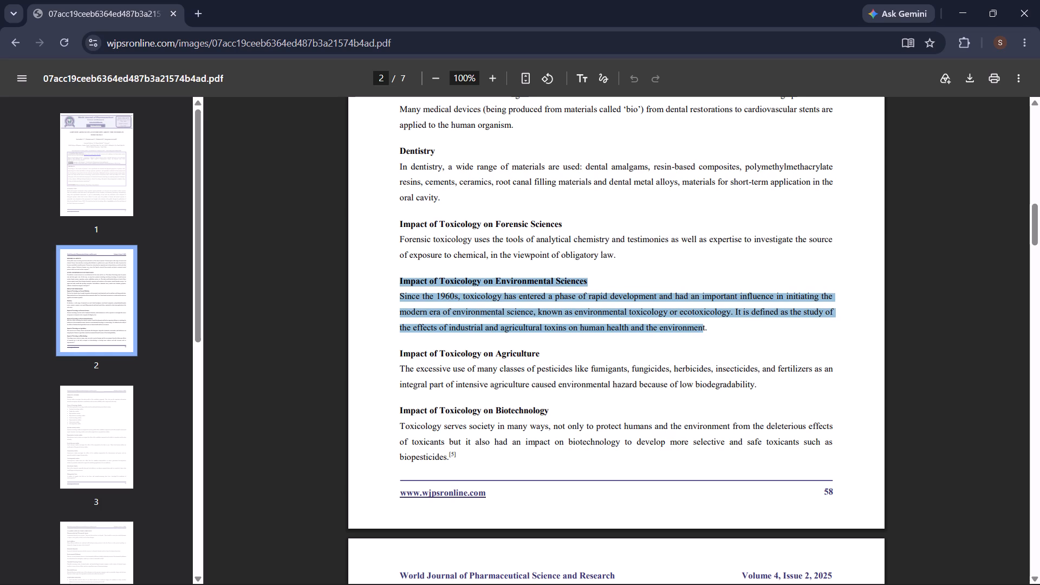
{"action": "left_click_drag", "start_coordinate": [704, 337], "coordinate": [784, 449]}
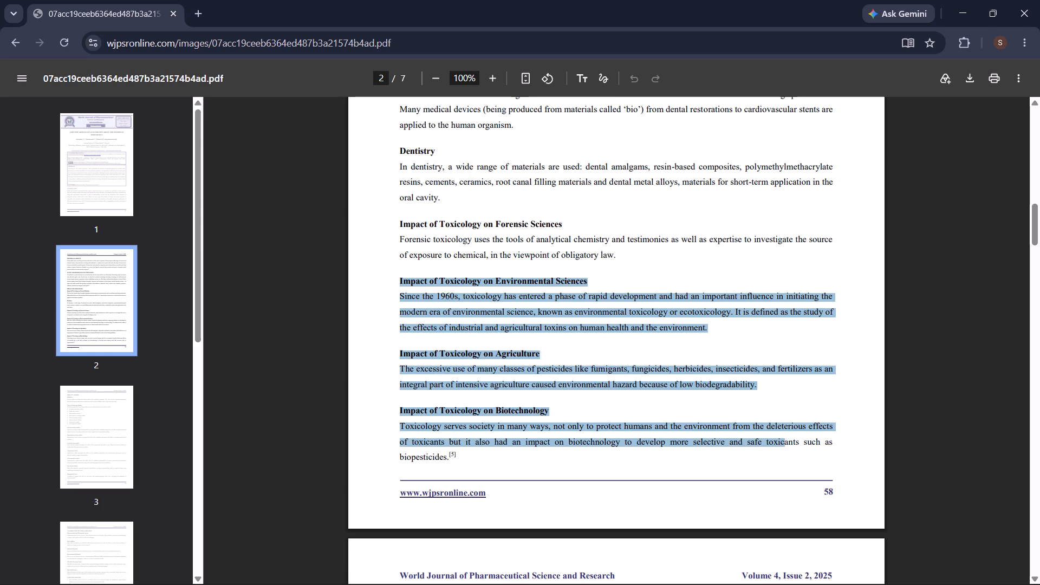
{"action": "left_click_drag", "start_coordinate": [784, 449], "coordinate": [635, 453]}
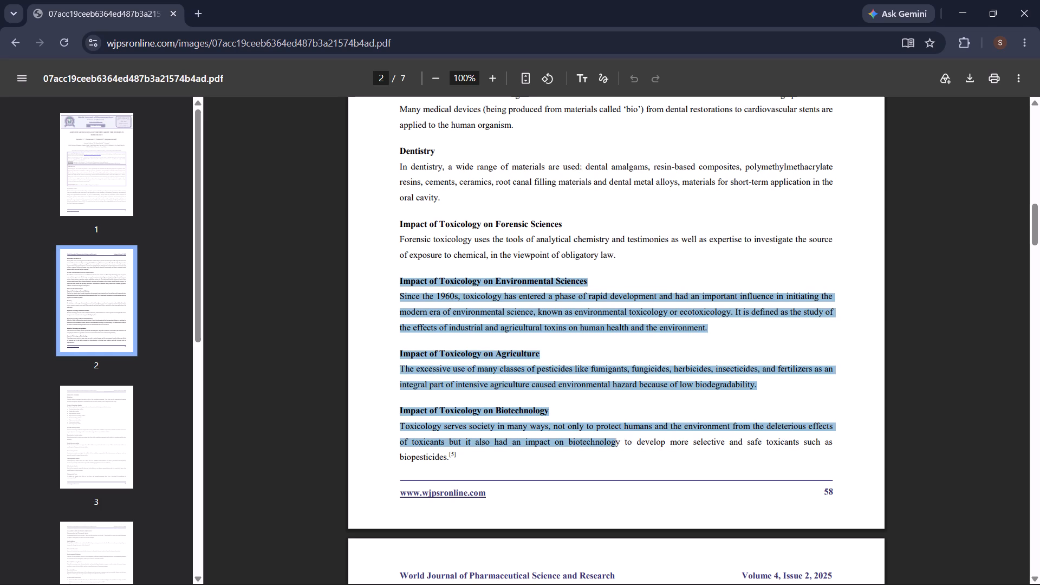
{"action": "left_click_drag", "start_coordinate": [635, 453], "coordinate": [314, 287]}
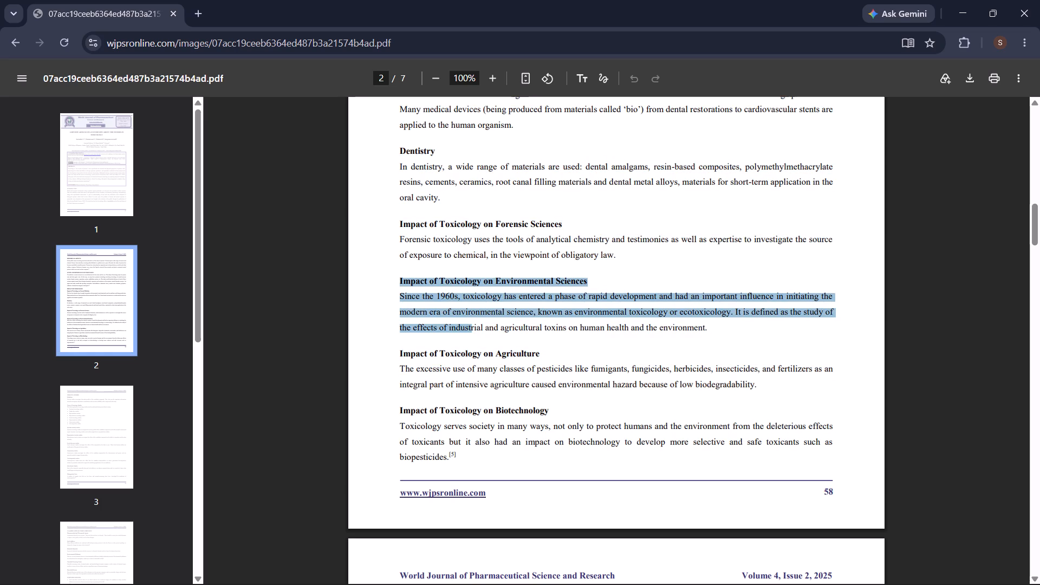
{"action": "left_click_drag", "start_coordinate": [314, 287], "coordinate": [445, 462]}
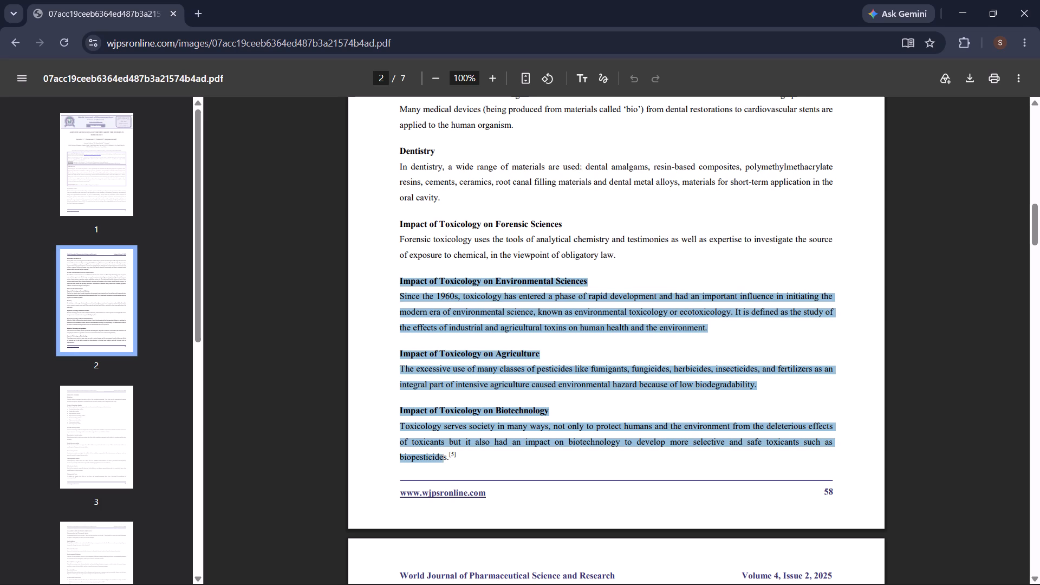
{"action": "left_click_drag", "start_coordinate": [445, 462], "coordinate": [460, 460]}
{"action": "key", "text": "ctrl+c"}
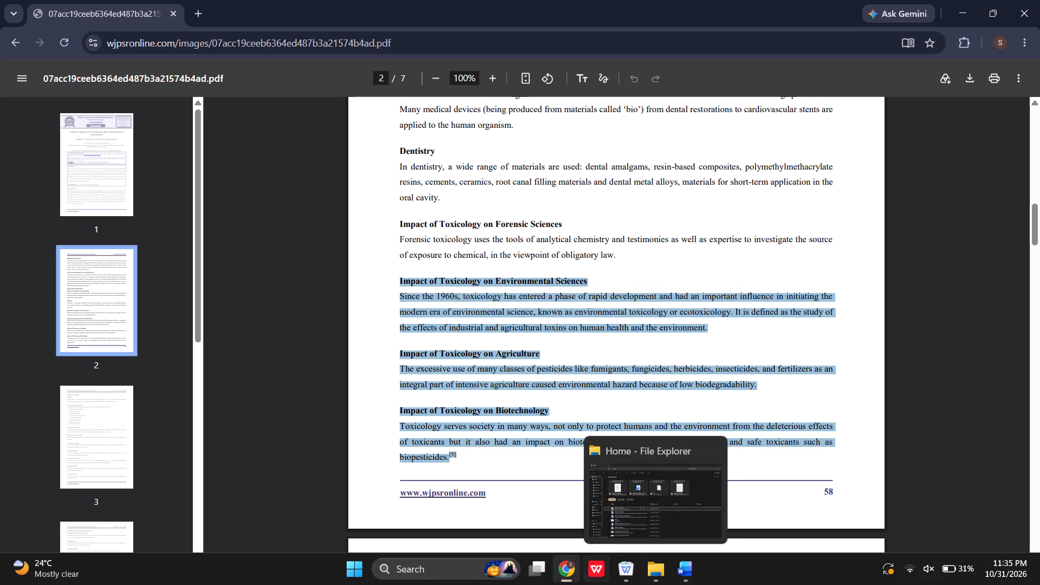
{"action": "left_click", "coordinate": [694, 580]}
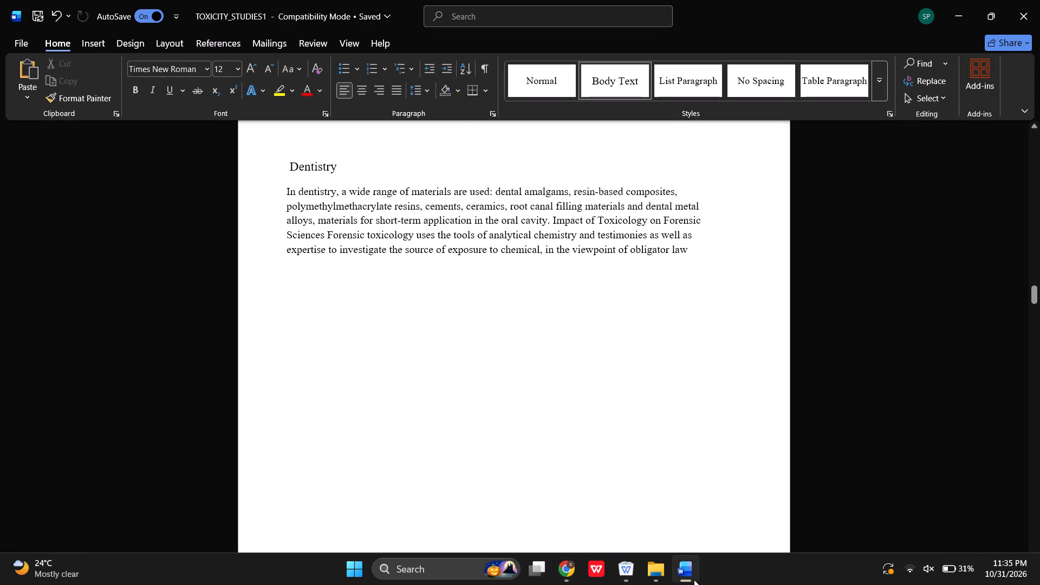
{"action": "key", "text": "ctrl+v"}
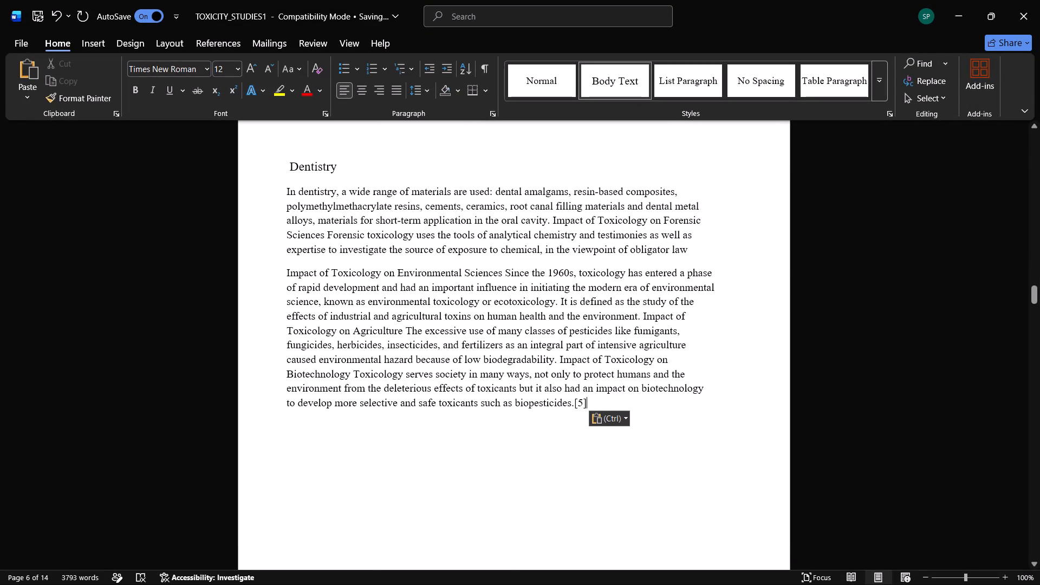
Break the paragraph after "Impact of Toxicology on Environmental Sciences" so that this heading stands on its own line.
{"action": "left_click_drag", "start_coordinate": [279, 271], "coordinate": [366, 278]}
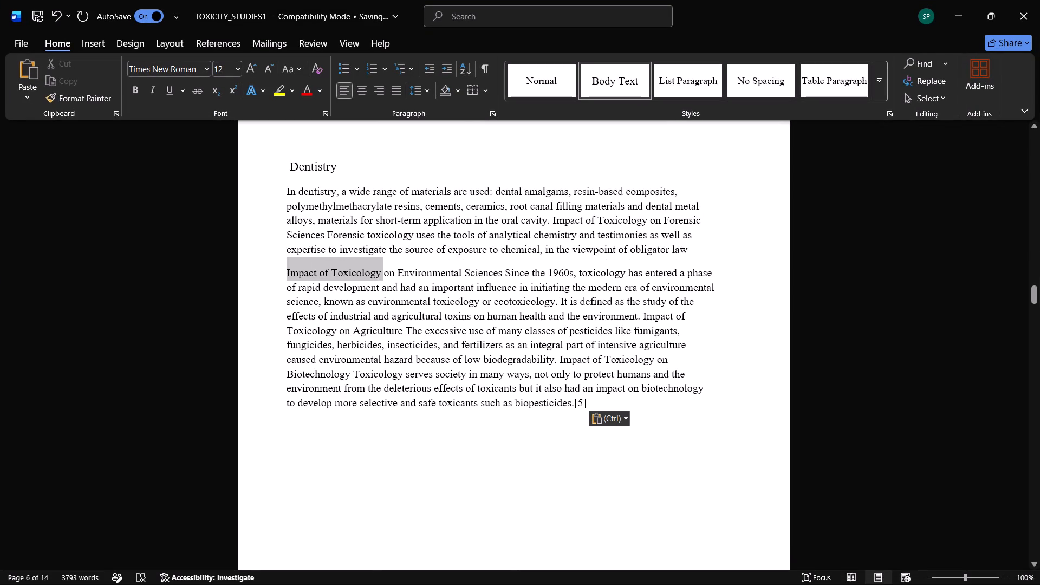
{"action": "left_click_drag", "start_coordinate": [366, 278], "coordinate": [440, 274]}
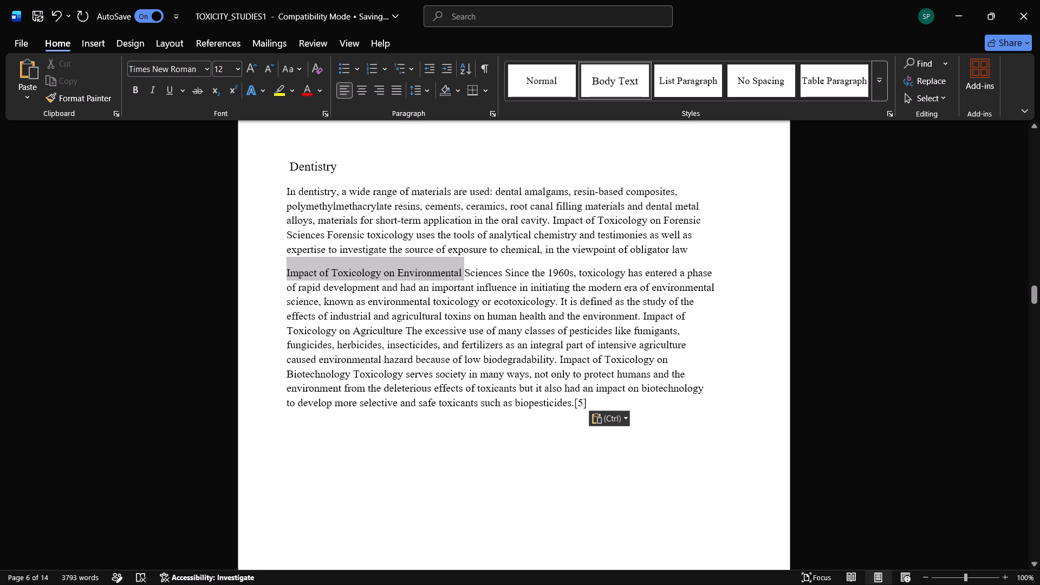
{"action": "left_click_drag", "start_coordinate": [440, 274], "coordinate": [405, 272]}
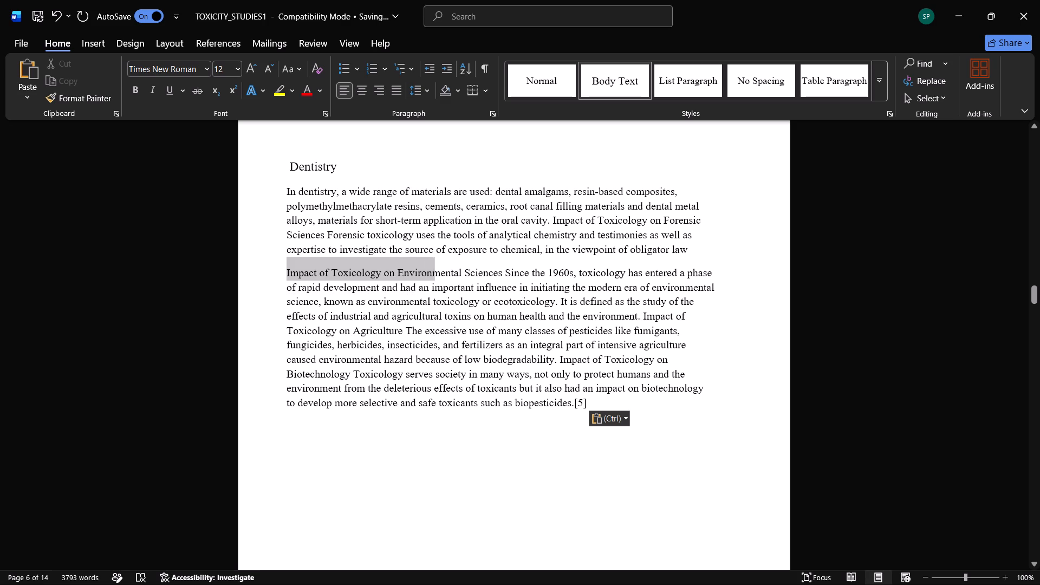
{"action": "left_click_drag", "start_coordinate": [405, 272], "coordinate": [475, 276]}
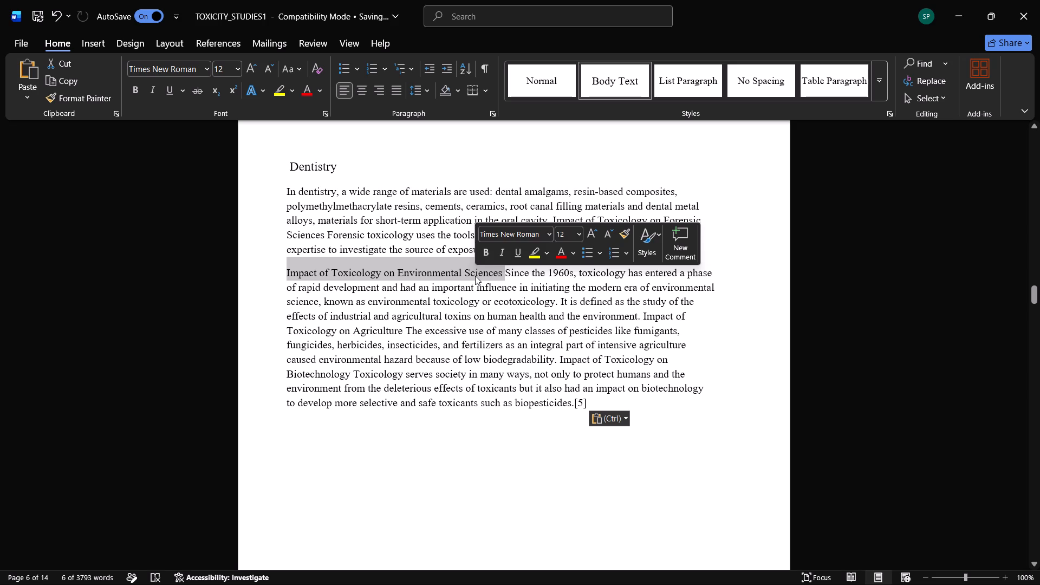
{"action": "left_click", "coordinate": [475, 276]}
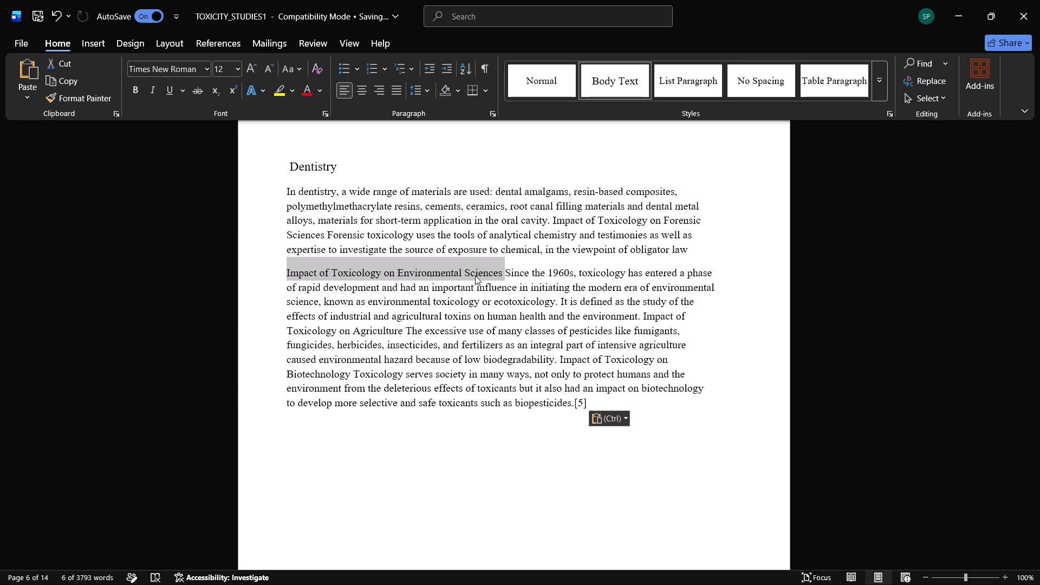
{"action": "left_click", "coordinate": [501, 275]}
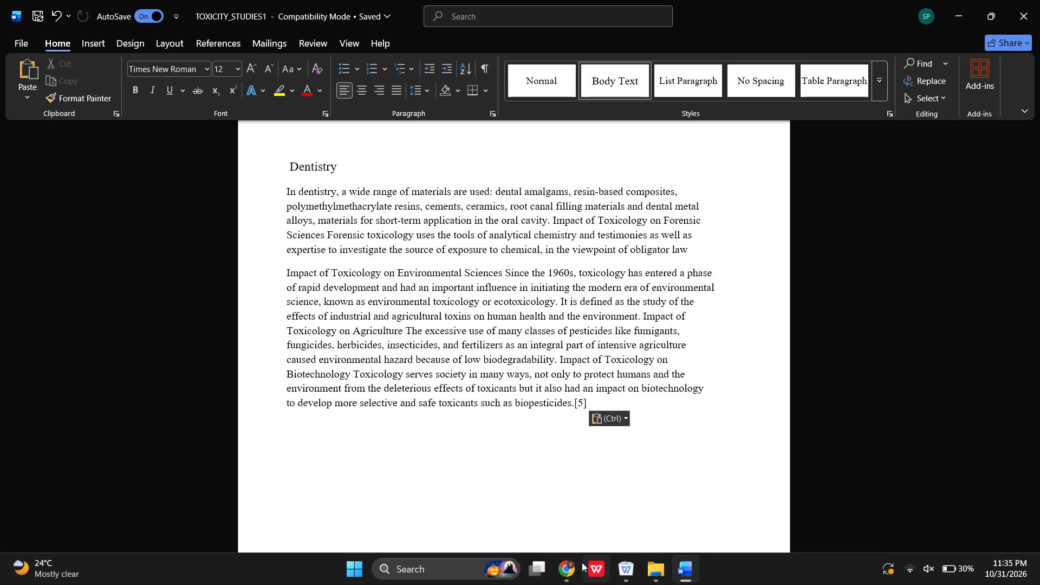
{"action": "left_click", "coordinate": [570, 563]}
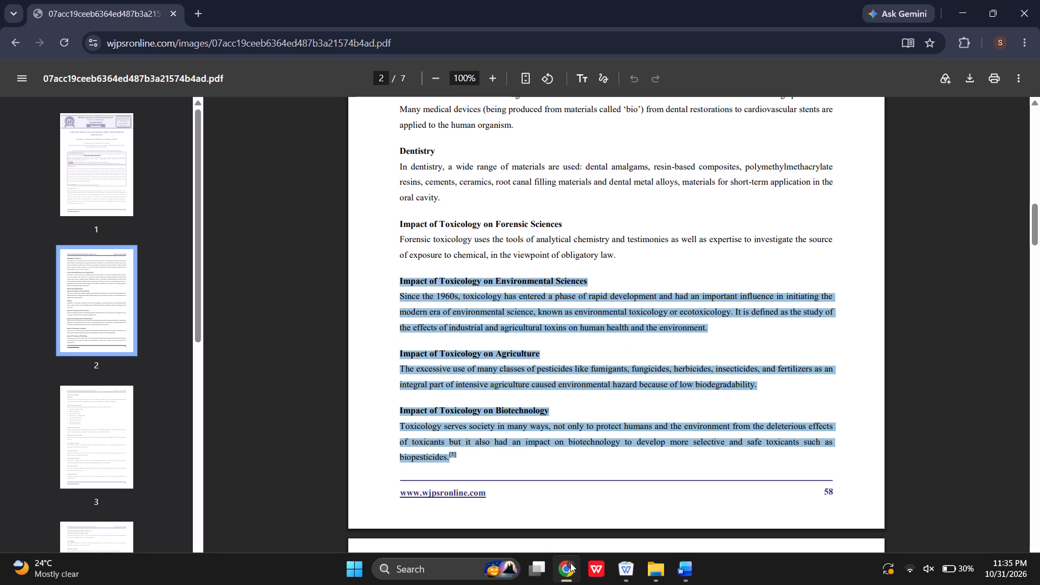
{"action": "left_click", "coordinate": [684, 564]}
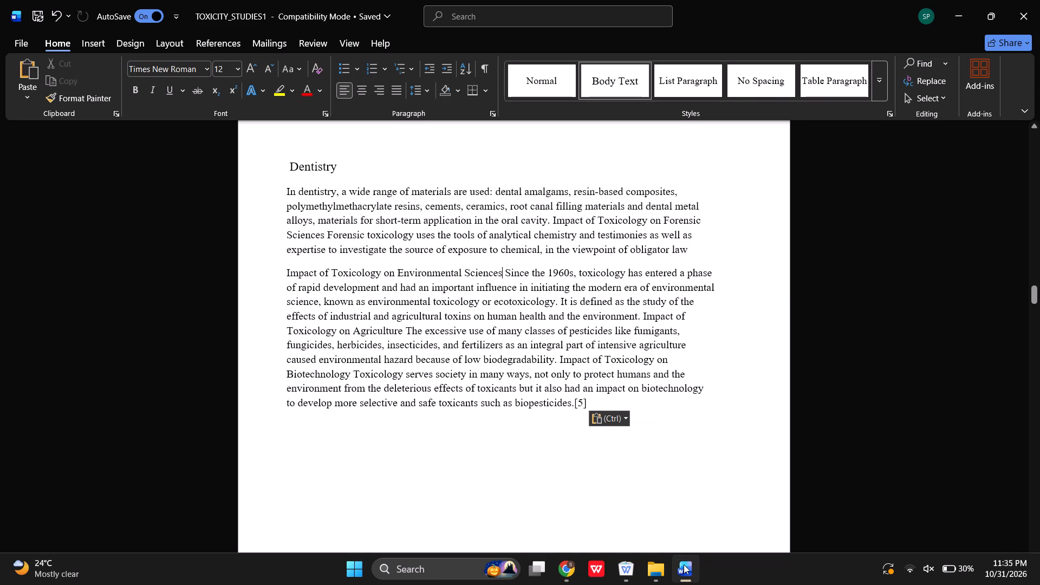
{"action": "key", "text": "Return"}
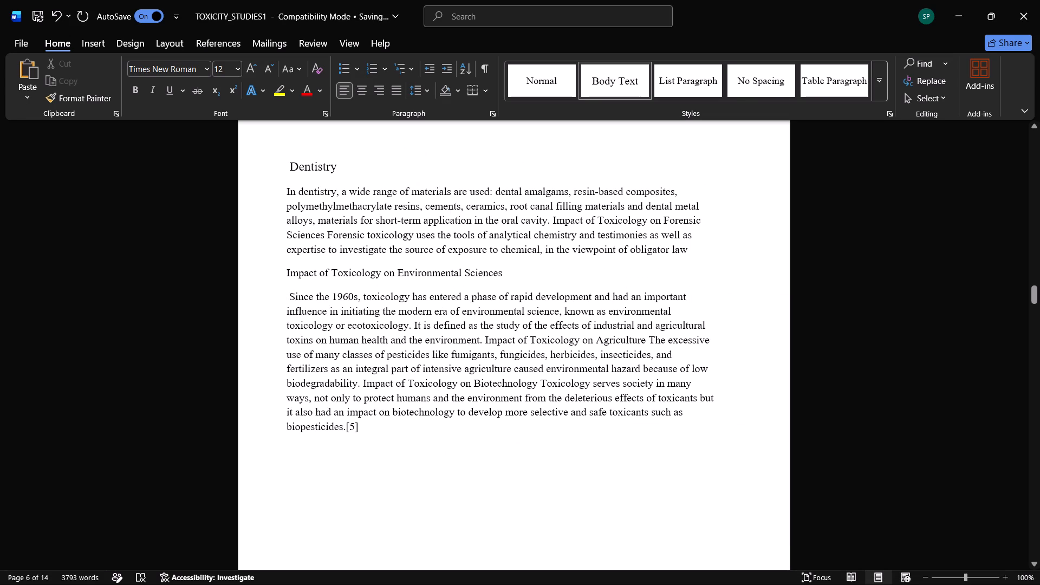
Enlarge the Impact of Toxicology on Environmental Sciences heading by one font size to 14.
{"action": "left_click_drag", "start_coordinate": [283, 272], "coordinate": [525, 269]}
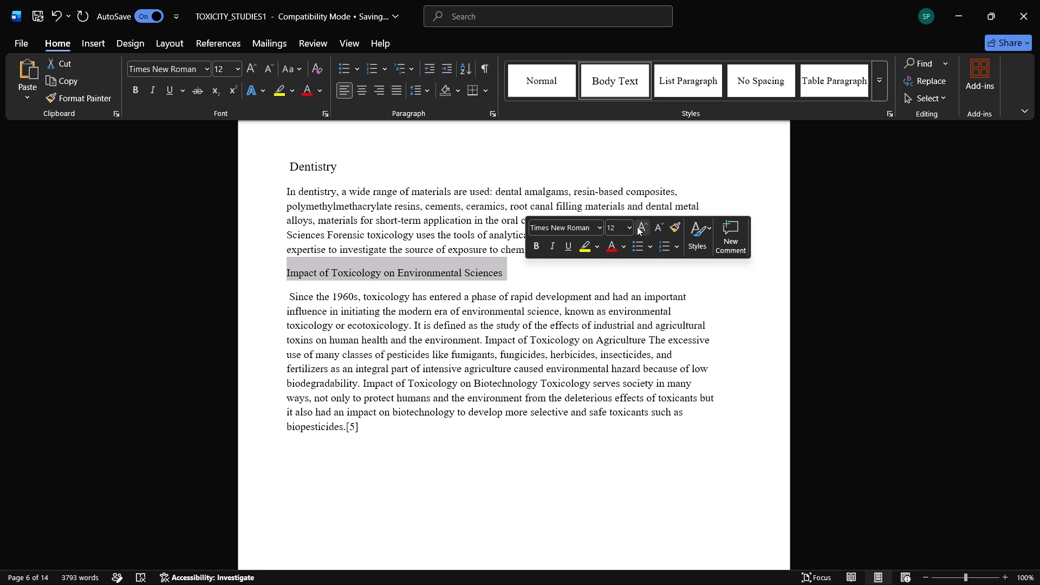
{"action": "left_click", "coordinate": [637, 226]}
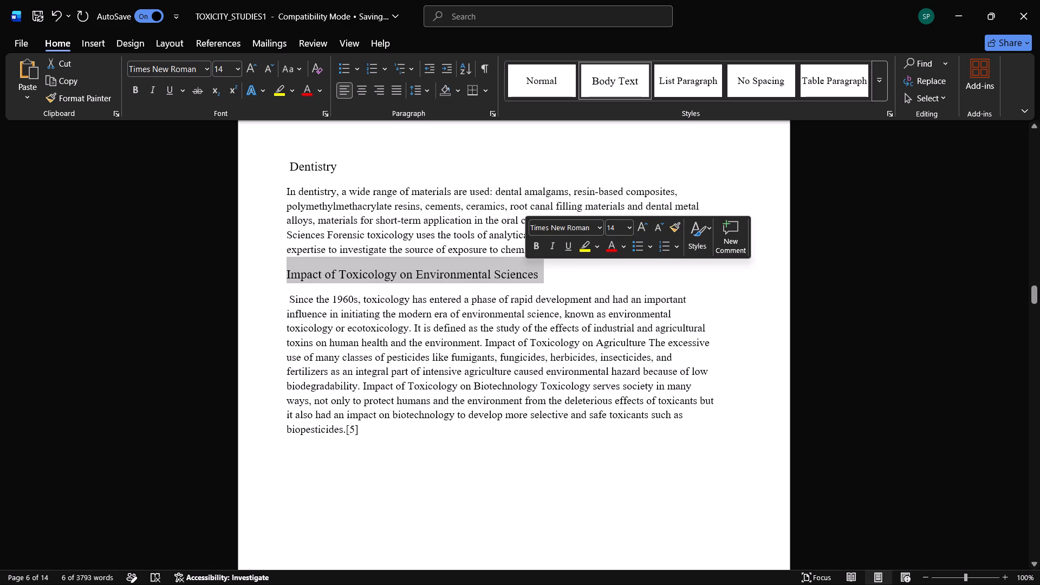
{"action": "left_click", "coordinate": [287, 292]}
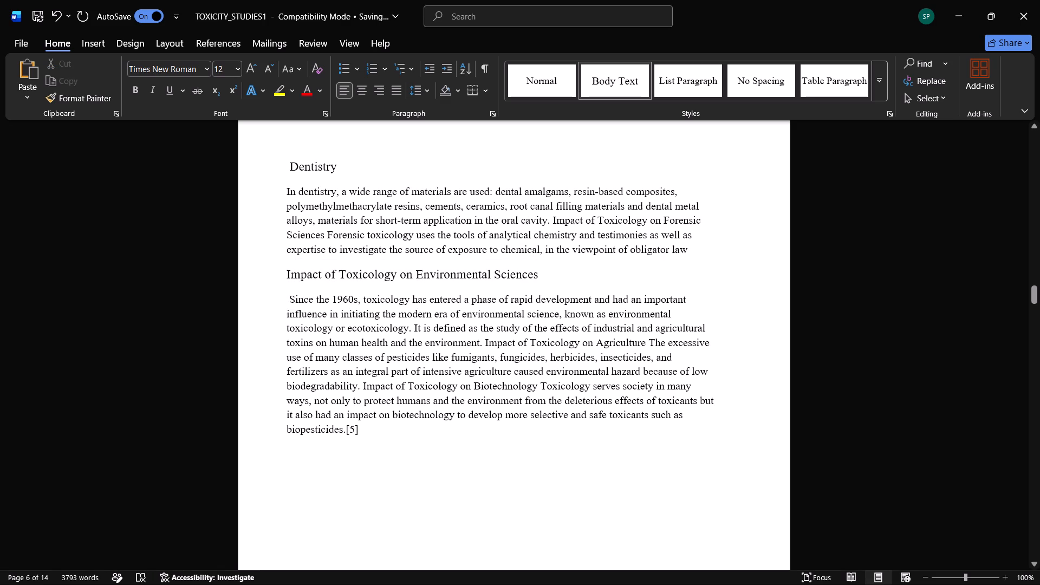
Insert an empty paragraph after "obligator law" to separate the Environmental Sciences heading from the dentistry text.
{"action": "left_click", "coordinate": [691, 244]}
{"action": "key", "text": "Return"}
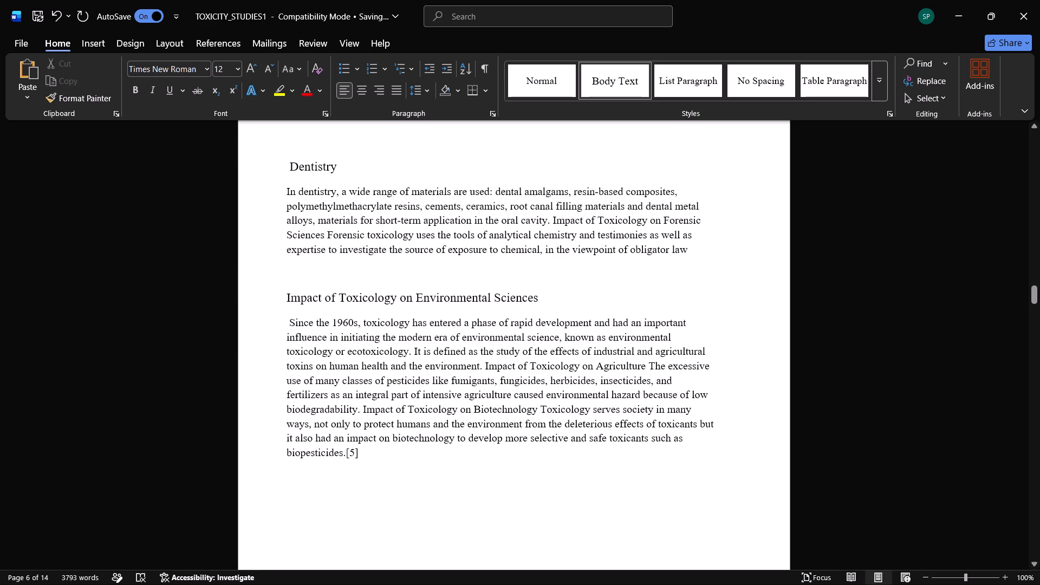
Remove the leading space before "Since the 1960s" and keep that text as a separate paragraph under the Environmental Sciences heading.
{"action": "left_click", "coordinate": [289, 322]}
{"action": "key", "text": "BackSpace"}
{"action": "key", "text": "BackSpace"}
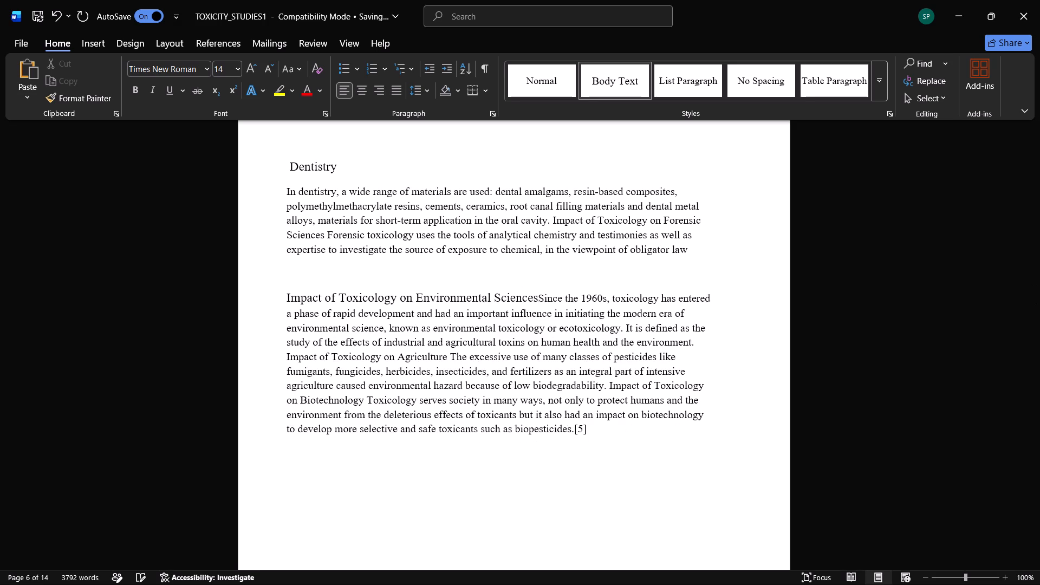
{"action": "key", "text": "space"}
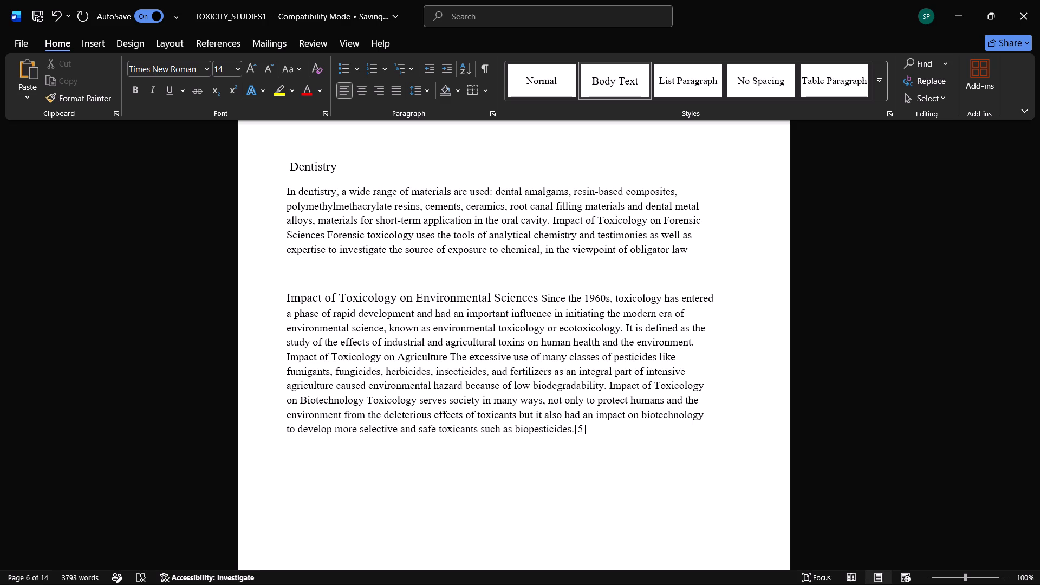
{"action": "key", "text": "Return"}
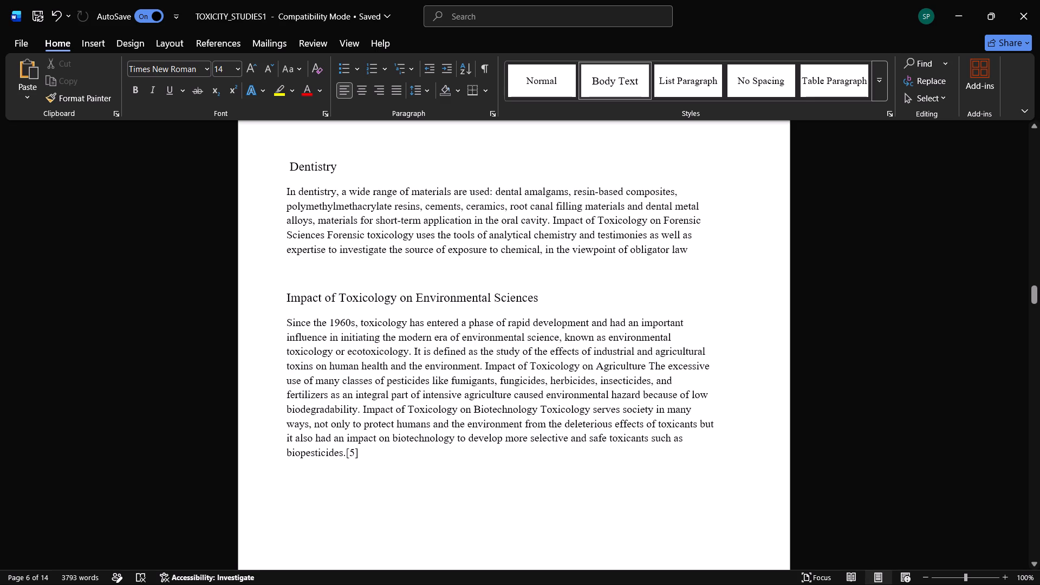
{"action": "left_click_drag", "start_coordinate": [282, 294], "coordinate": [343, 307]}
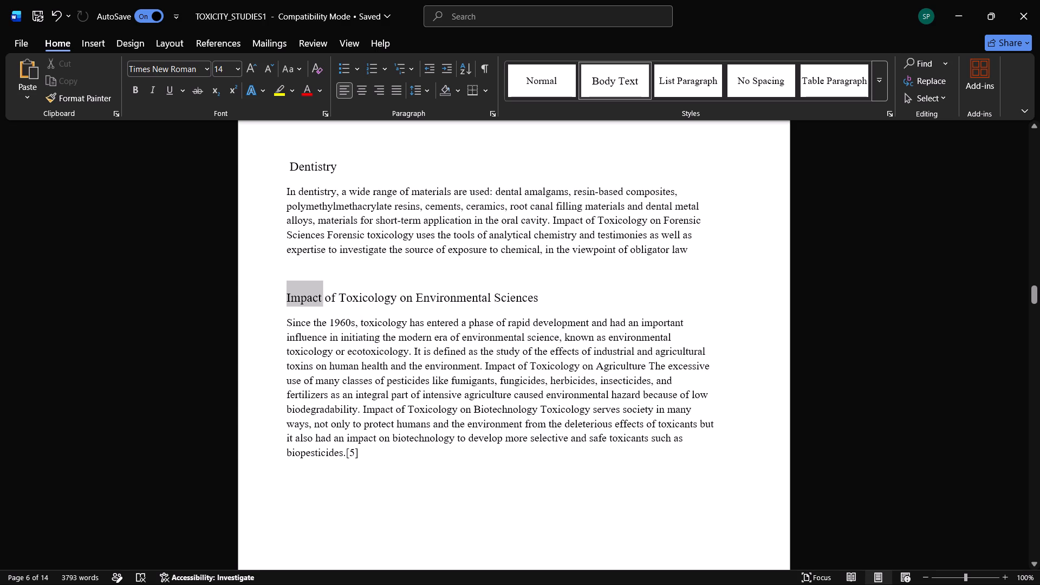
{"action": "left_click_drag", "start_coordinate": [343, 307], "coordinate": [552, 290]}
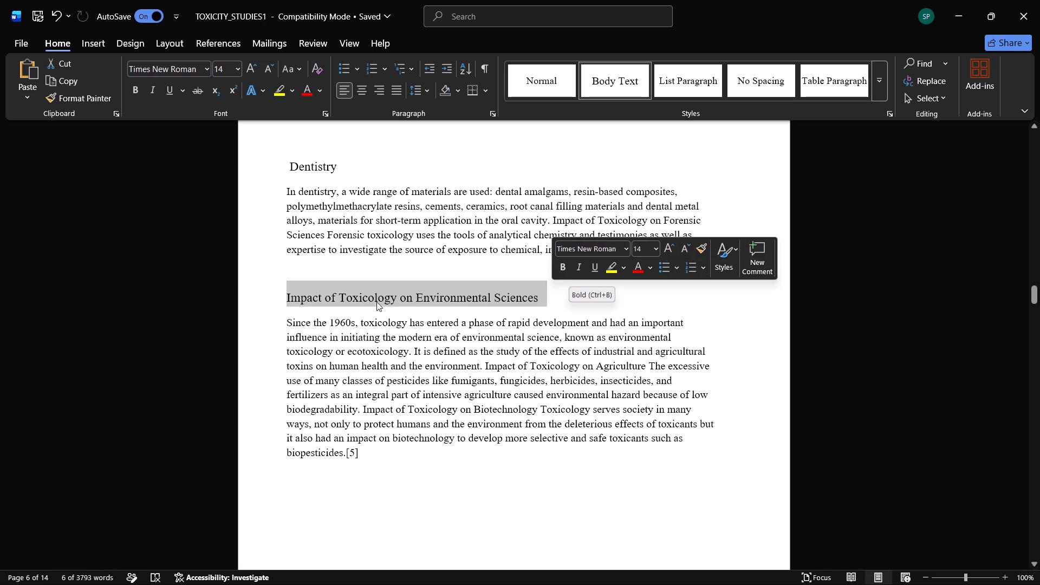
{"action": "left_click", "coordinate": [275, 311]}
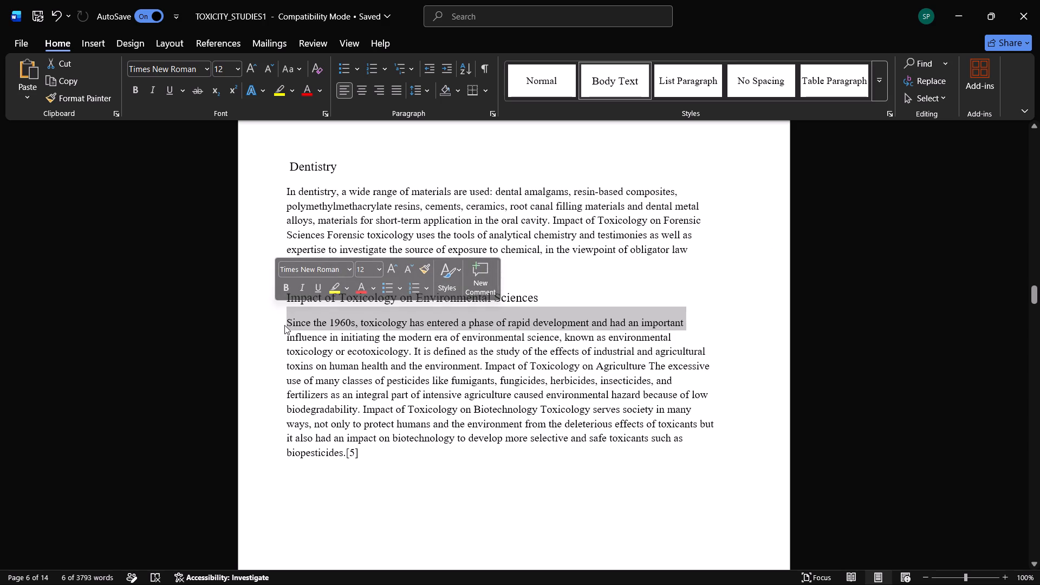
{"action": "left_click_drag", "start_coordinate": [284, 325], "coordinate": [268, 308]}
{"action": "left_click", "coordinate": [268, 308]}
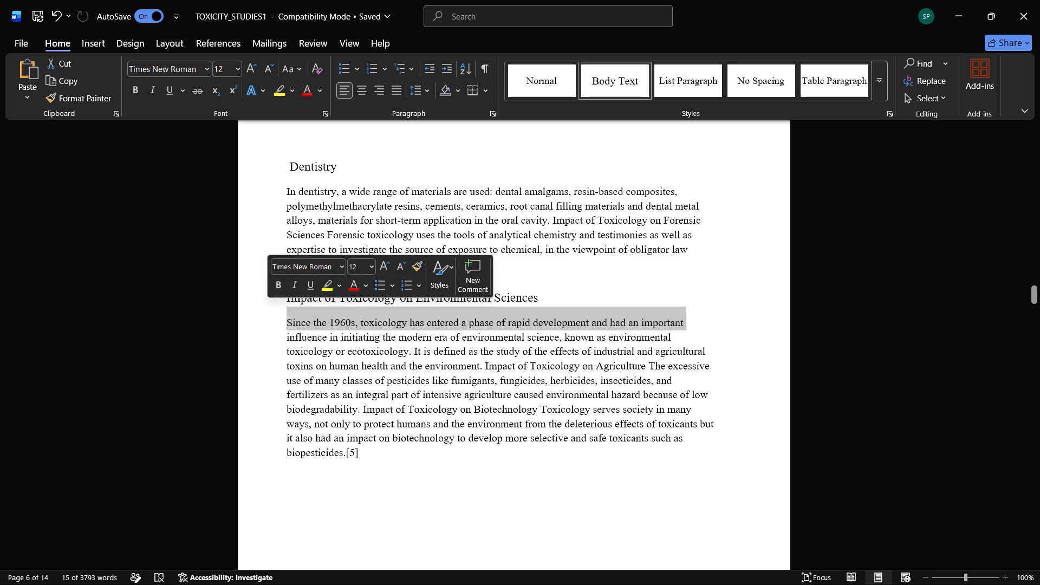
Delete the "[5]" citation marker after "biopesticides." at the end of the Environmental Sciences paragraph.
{"action": "left_click_drag", "start_coordinate": [549, 283], "coordinate": [452, 375]}
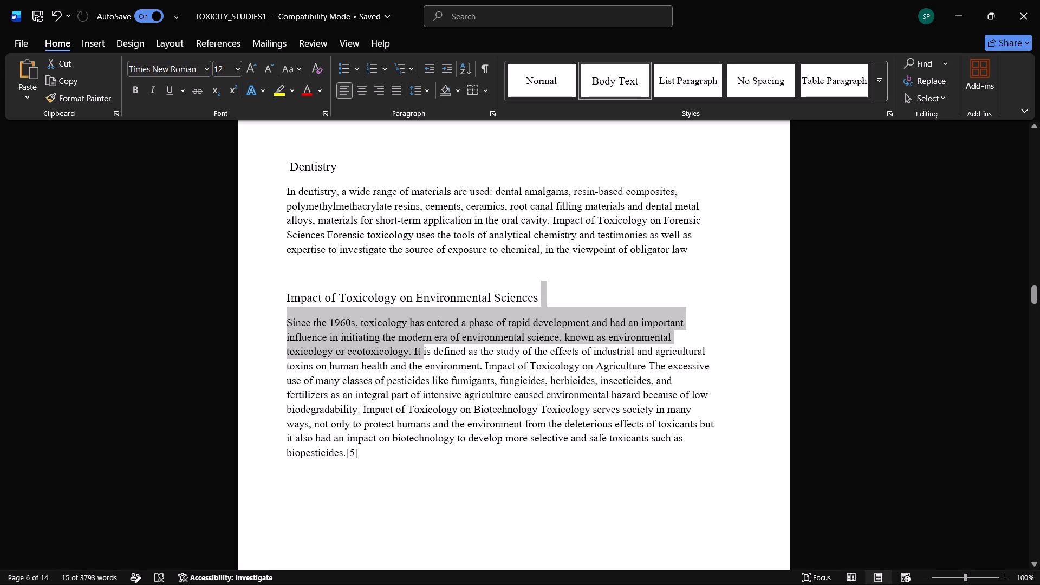
{"action": "left_click_drag", "start_coordinate": [452, 375], "coordinate": [466, 584]}
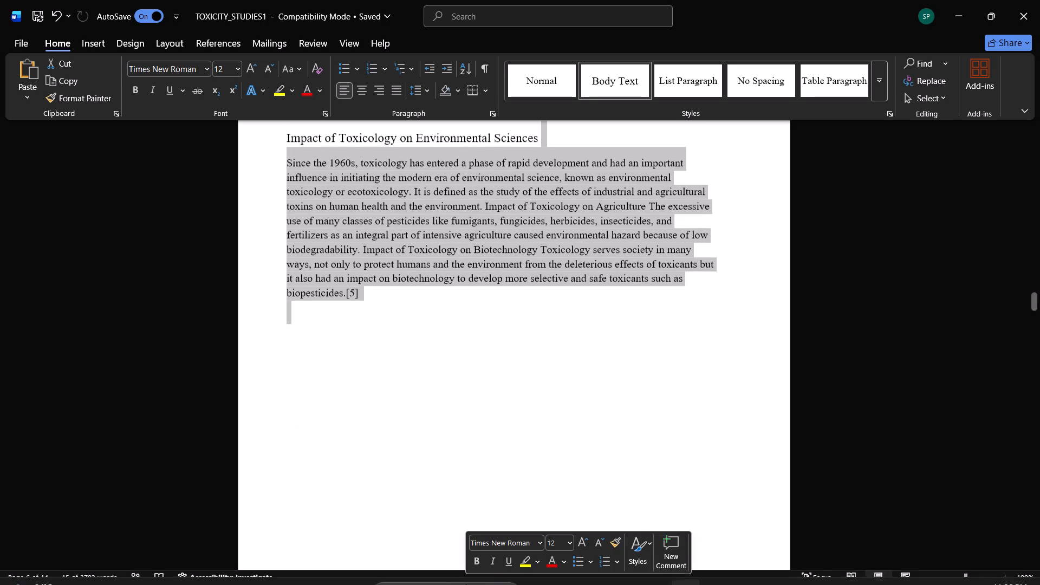
{"action": "left_click", "coordinate": [411, 448]}
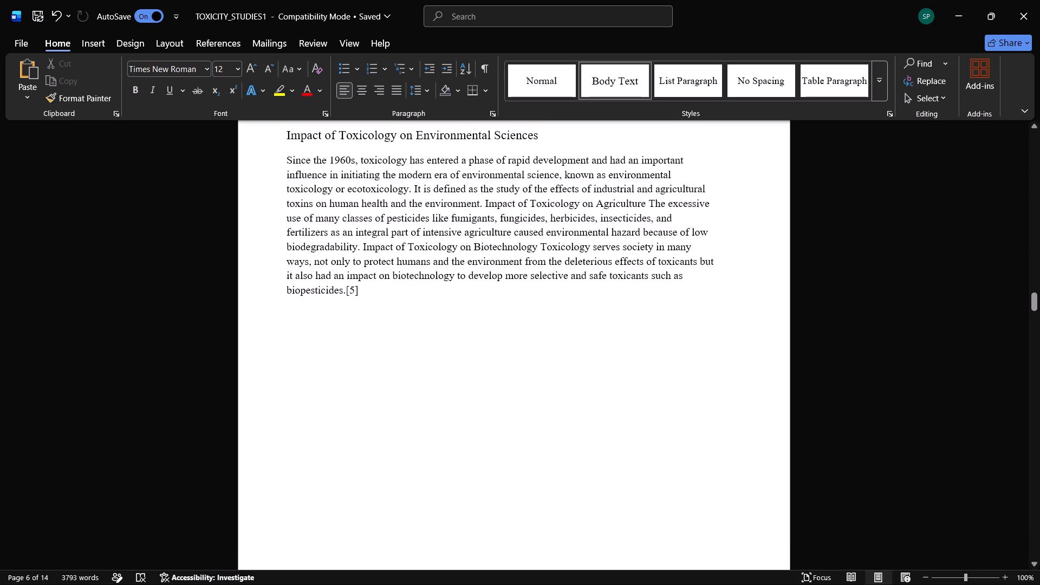
{"action": "left_click", "coordinate": [366, 296]}
{"action": "key", "text": "BackSpace"}
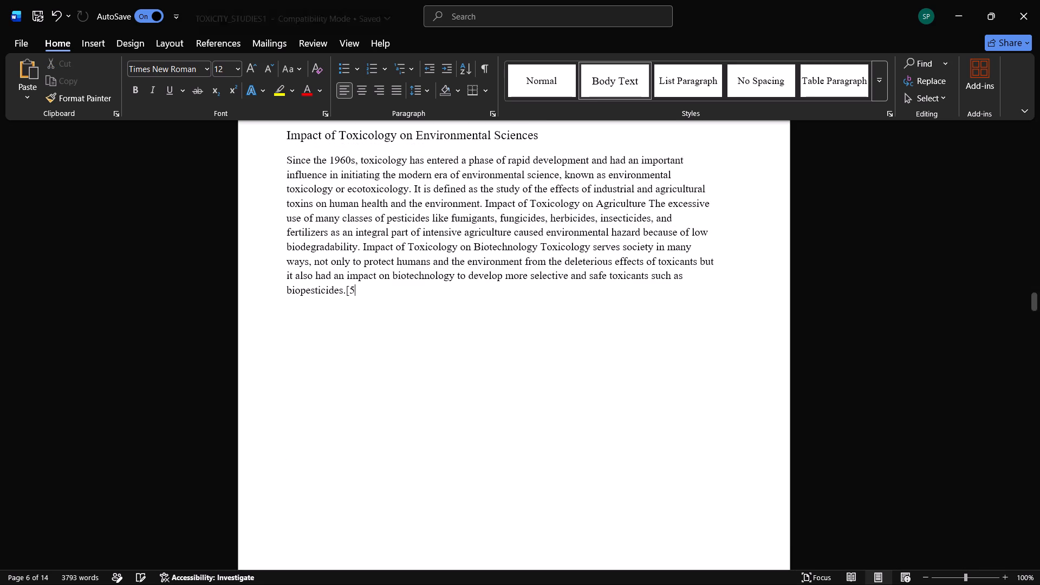
{"action": "key", "text": "BackSpace"}
{"action": "key", "text": "BackSpace"}
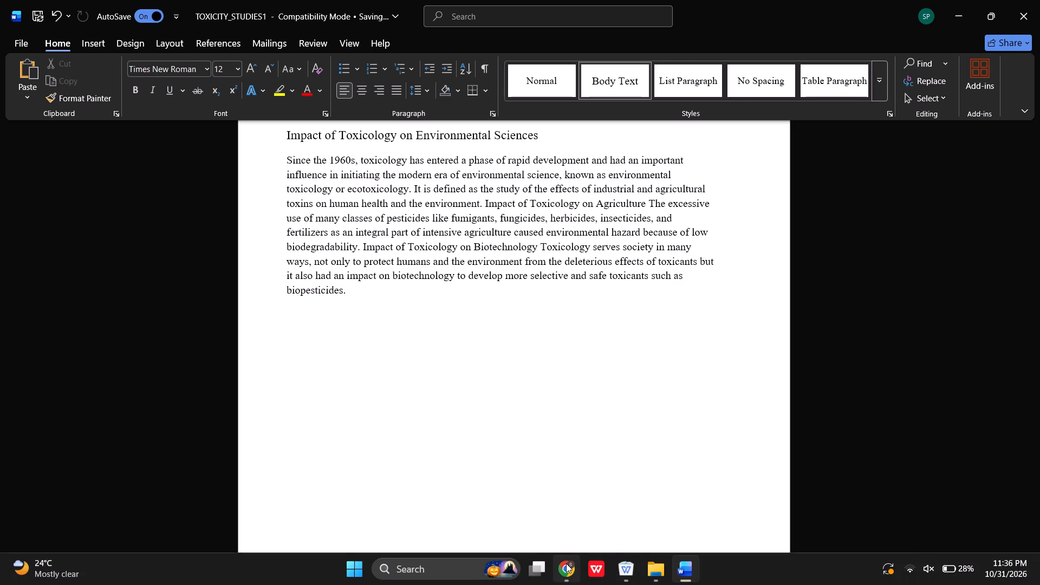
Break the paragraph before and after "Impact of Toxicology on Agriculture" so that this heading stands on its own line.
{"action": "left_click", "coordinate": [566, 563]}
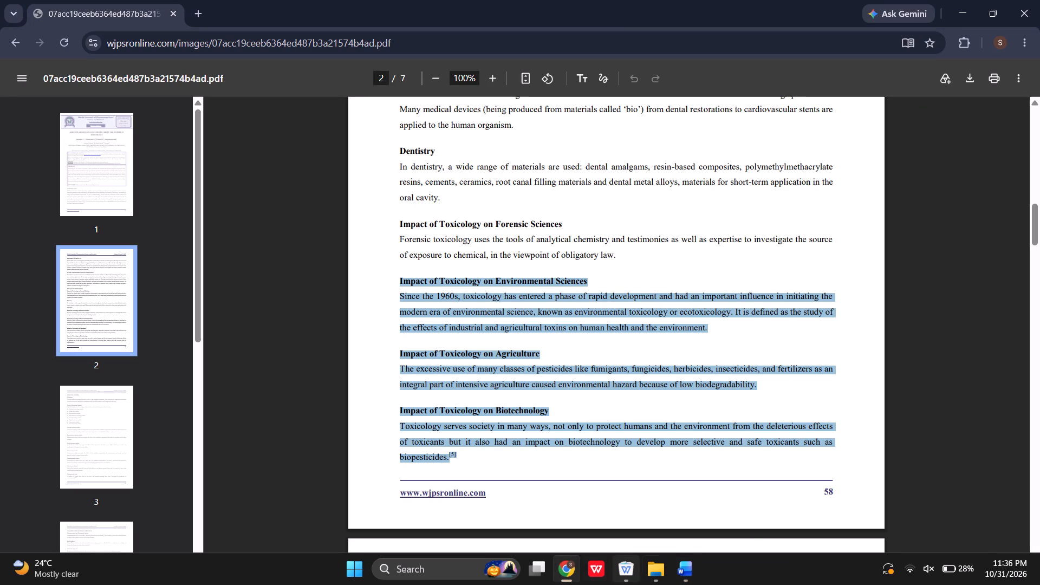
{"action": "left_click", "coordinate": [691, 570]}
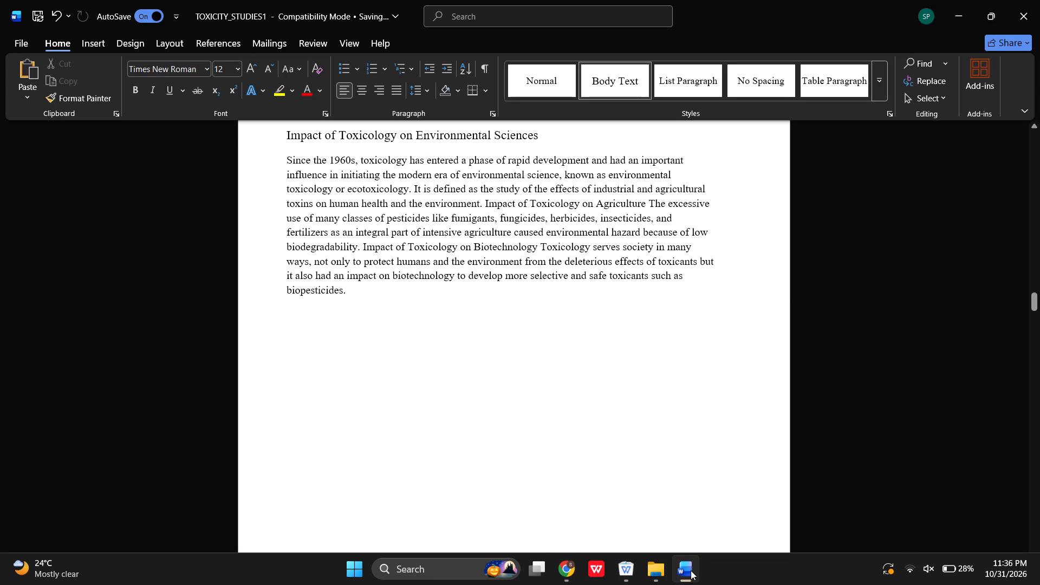
{"action": "scroll", "coordinate": [691, 570], "scroll_direction": "up", "scroll_amount": 1}
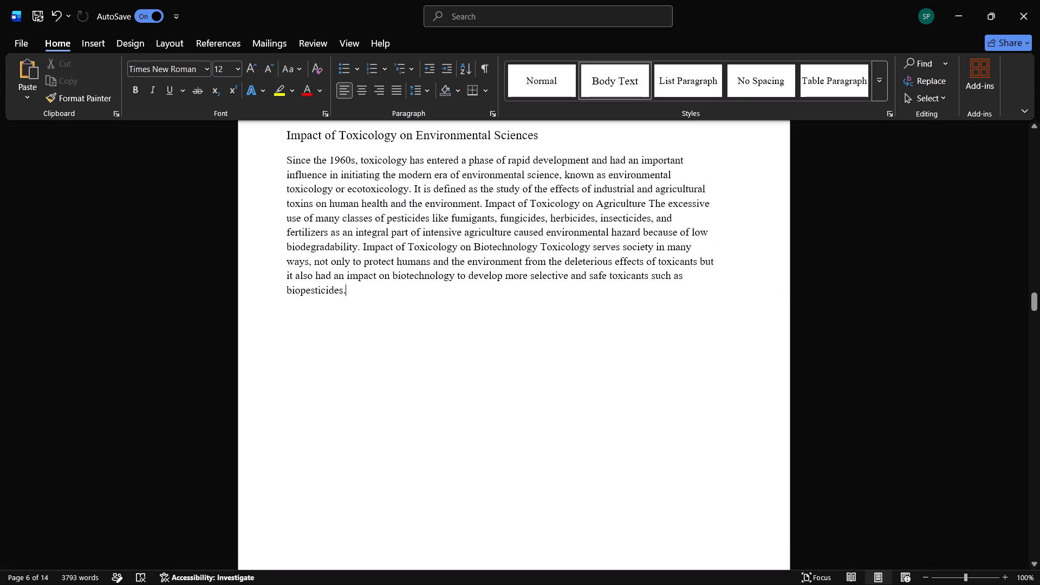
{"action": "left_click_drag", "start_coordinate": [485, 203], "coordinate": [627, 198]}
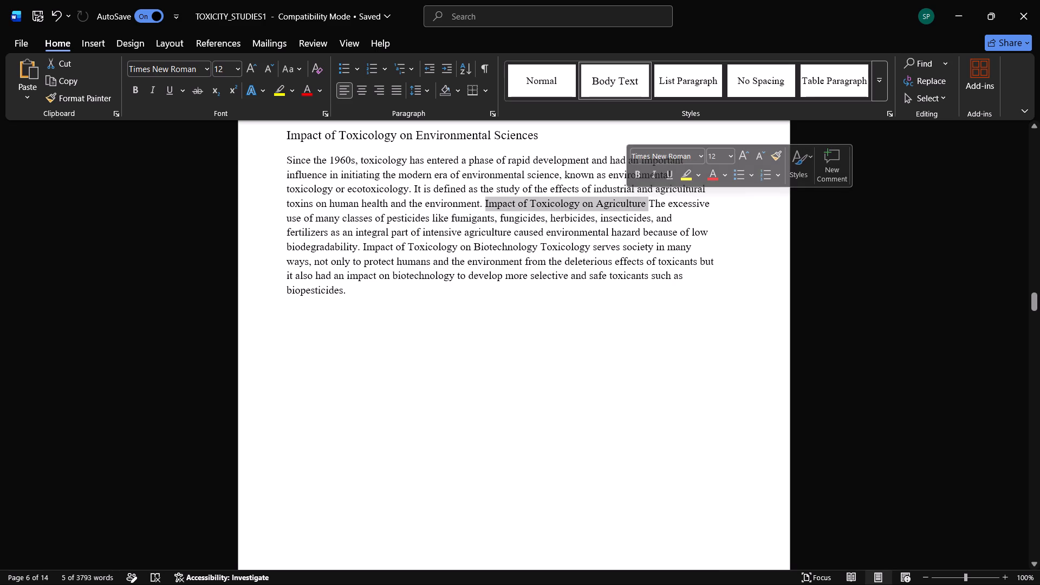
{"action": "left_click", "coordinate": [652, 205]}
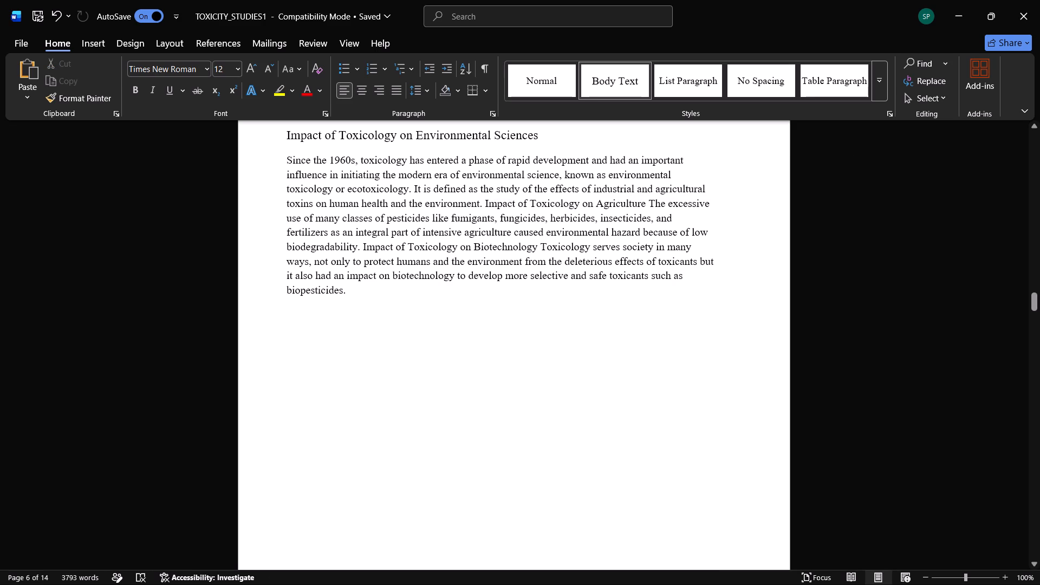
{"action": "left_click", "coordinate": [647, 205]}
{"action": "key", "text": "Return"}
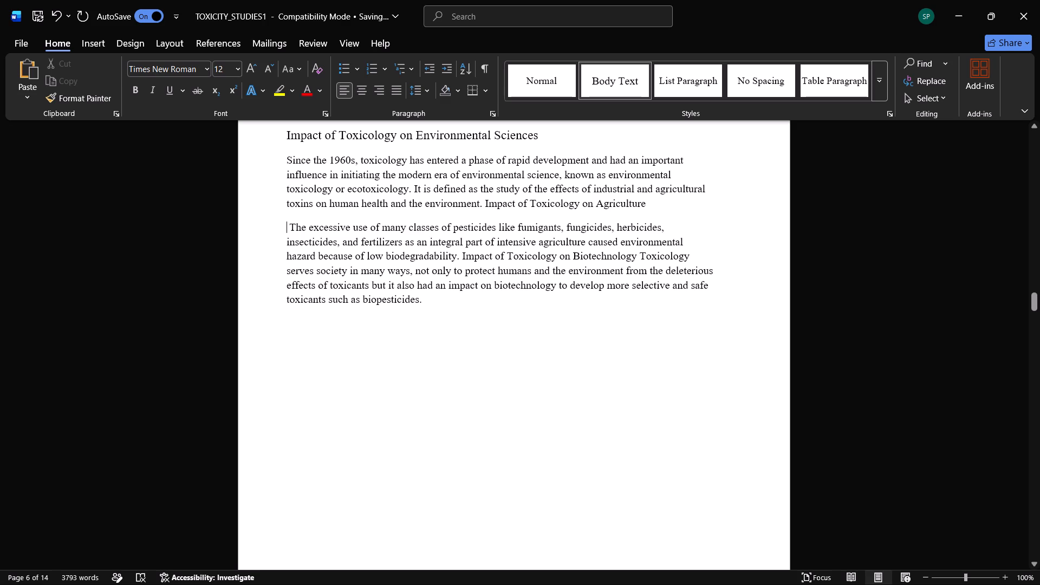
{"action": "left_click", "coordinate": [483, 203]}
{"action": "key", "text": "Return"}
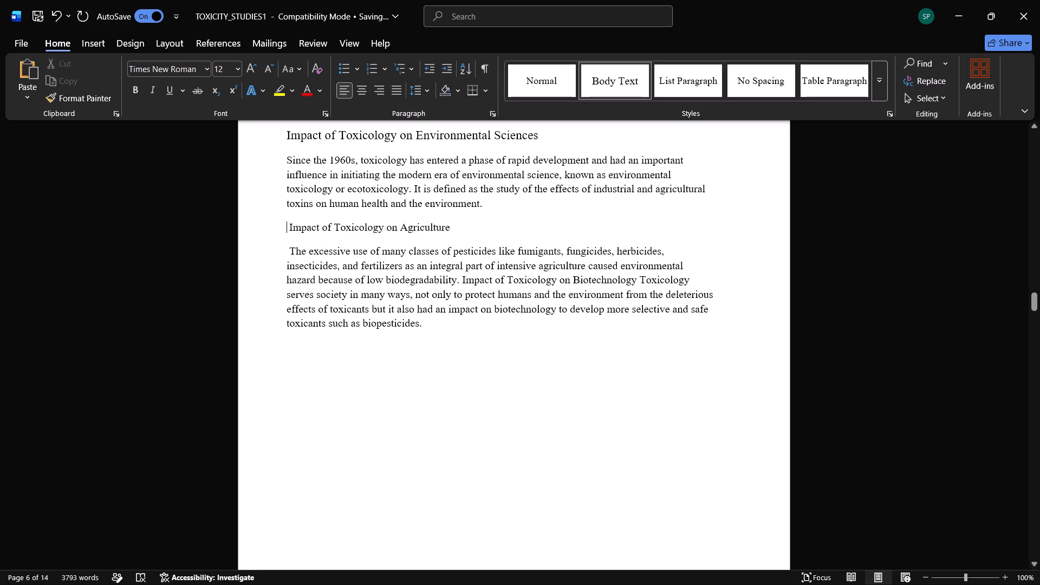
Enlarge the Impact of Toxicology on Agriculture heading by one font size to 14.
{"action": "left_click_drag", "start_coordinate": [283, 228], "coordinate": [455, 240]}
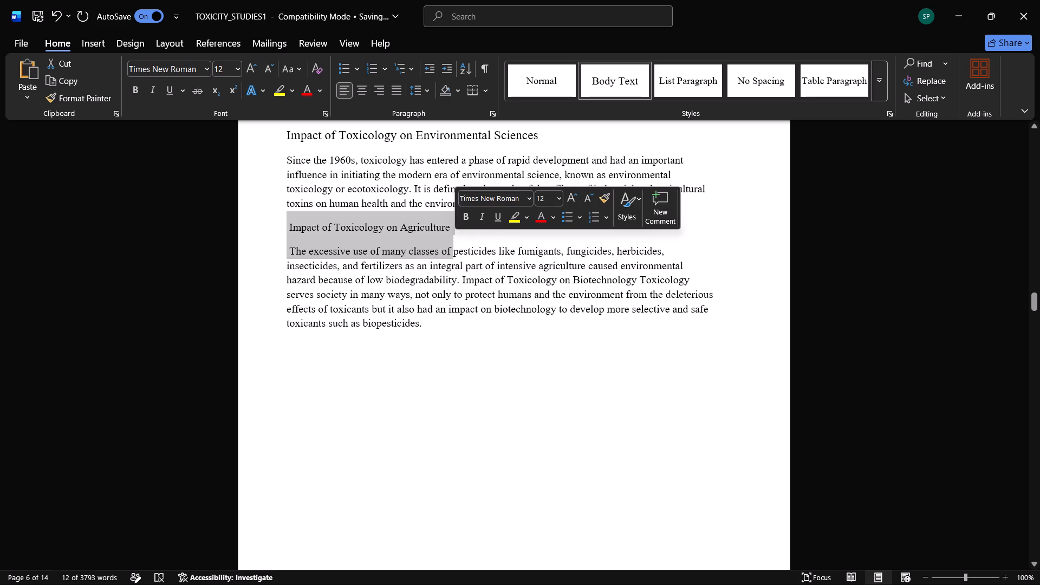
{"action": "left_click_drag", "start_coordinate": [275, 232], "coordinate": [283, 230]}
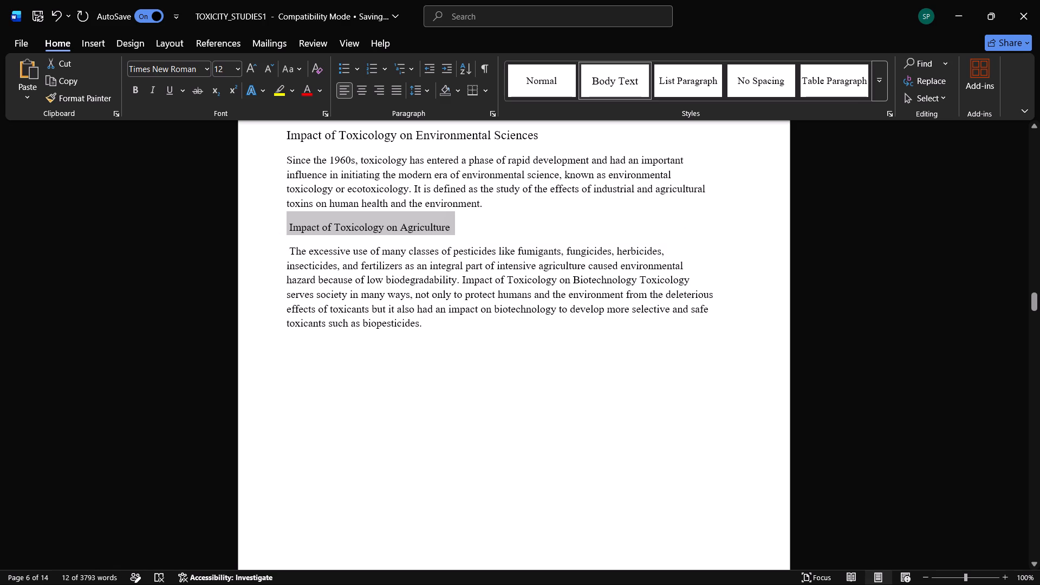
{"action": "left_click_drag", "start_coordinate": [283, 230], "coordinate": [262, 59]}
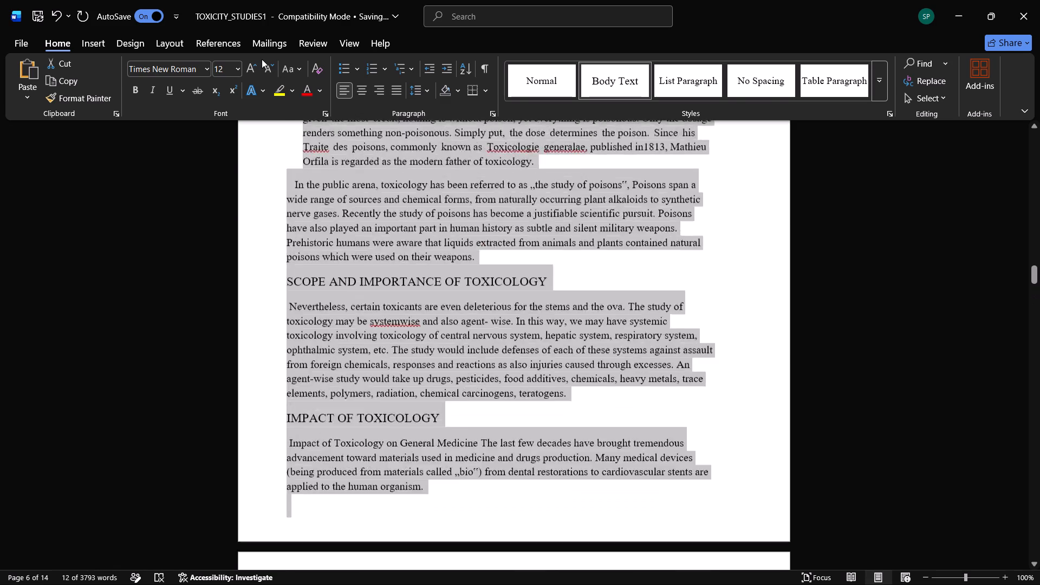
{"action": "left_click_drag", "start_coordinate": [262, 59], "coordinate": [363, 535]}
{"action": "left_click", "coordinate": [65, 463]}
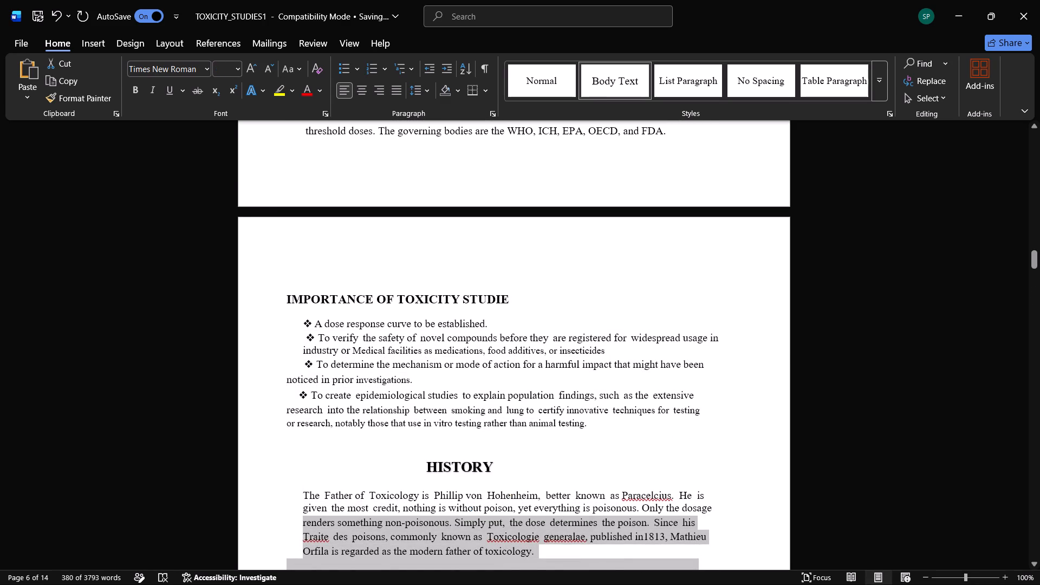
{"action": "scroll", "coordinate": [65, 463], "scroll_direction": "down", "scroll_amount": 2}
{"action": "scroll", "coordinate": [213, 564], "scroll_direction": "down", "scroll_amount": 3}
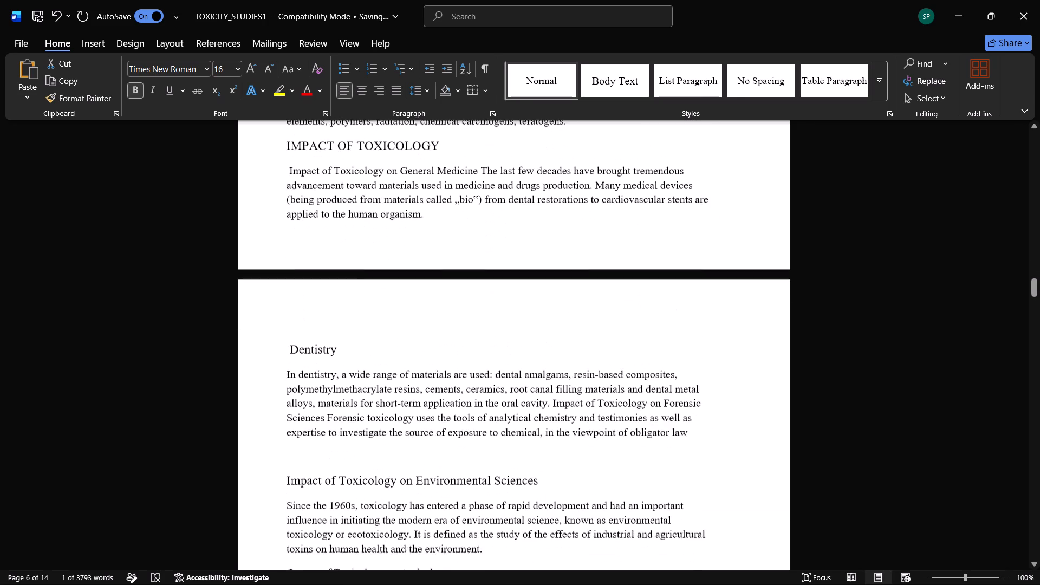
{"action": "scroll", "coordinate": [240, 427], "scroll_direction": "down", "scroll_amount": 2}
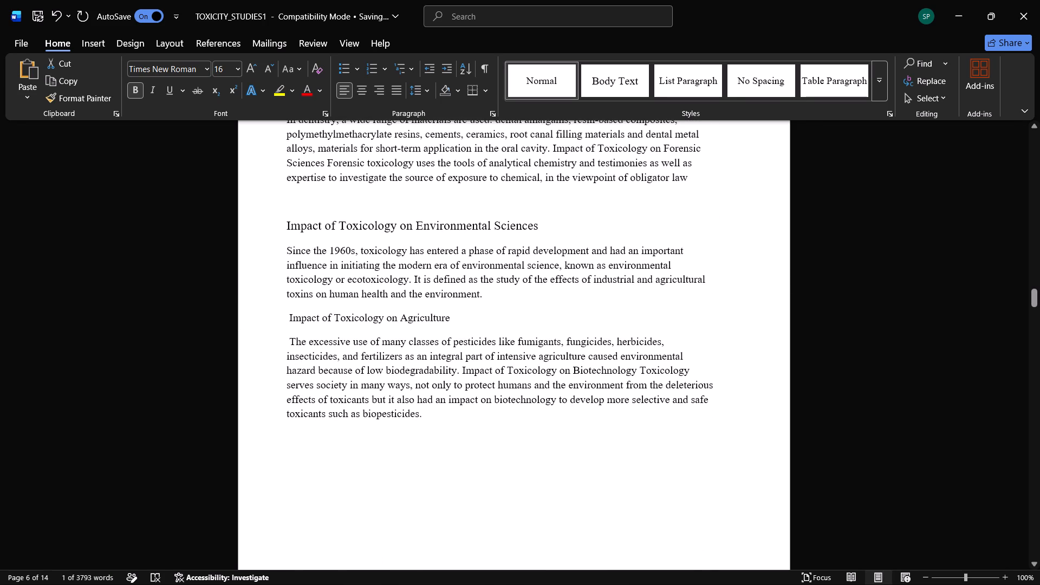
{"action": "left_click_drag", "start_coordinate": [289, 317], "coordinate": [368, 324]}
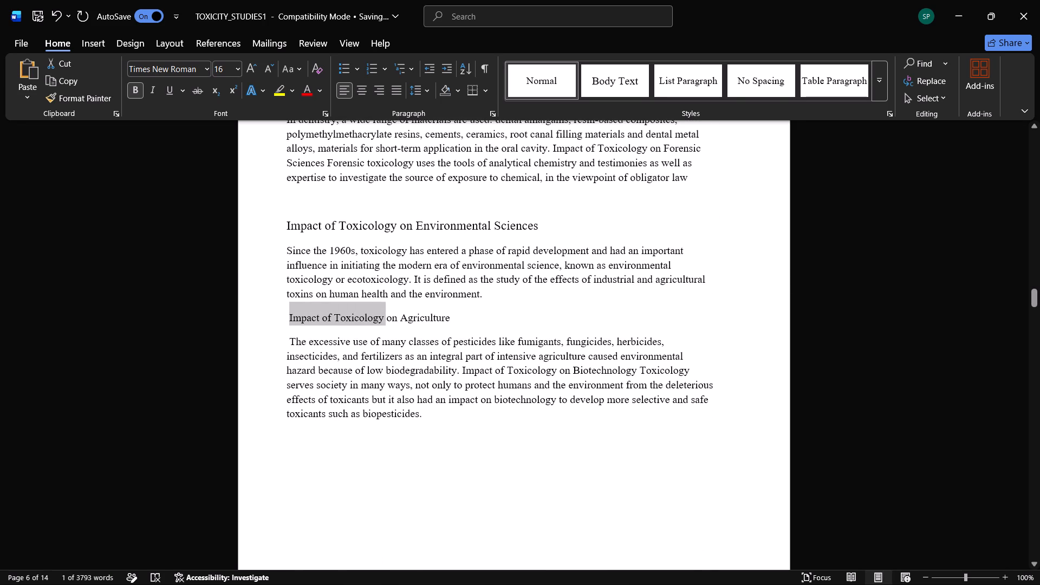
{"action": "left_click_drag", "start_coordinate": [368, 324], "coordinate": [425, 324]}
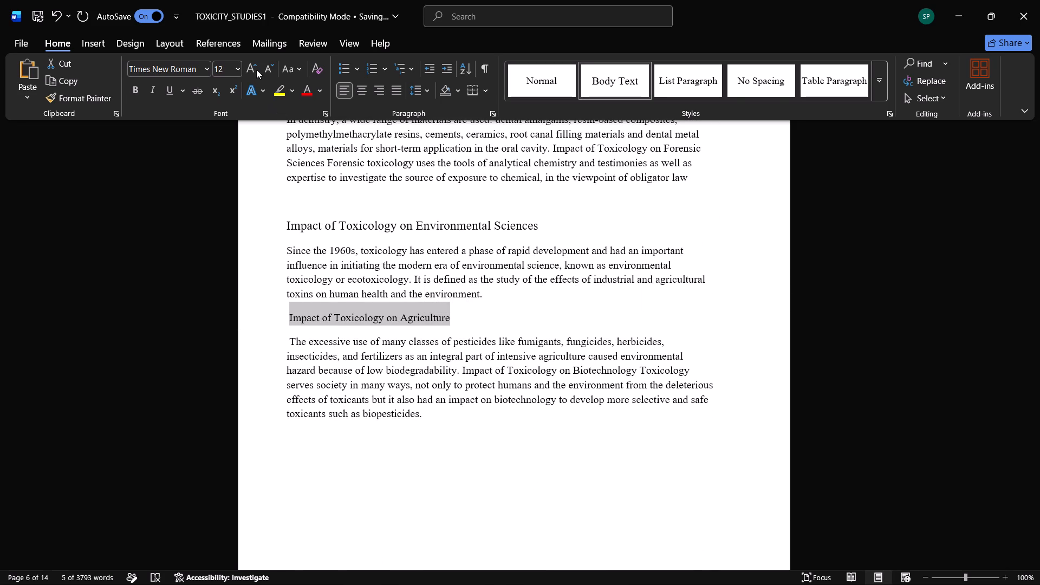
{"action": "left_click", "coordinate": [255, 67]}
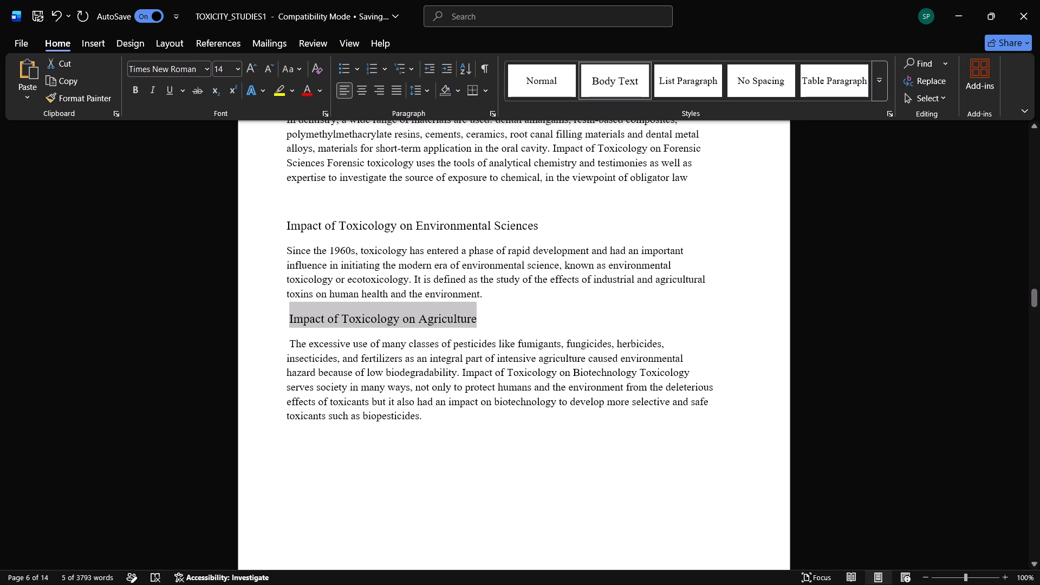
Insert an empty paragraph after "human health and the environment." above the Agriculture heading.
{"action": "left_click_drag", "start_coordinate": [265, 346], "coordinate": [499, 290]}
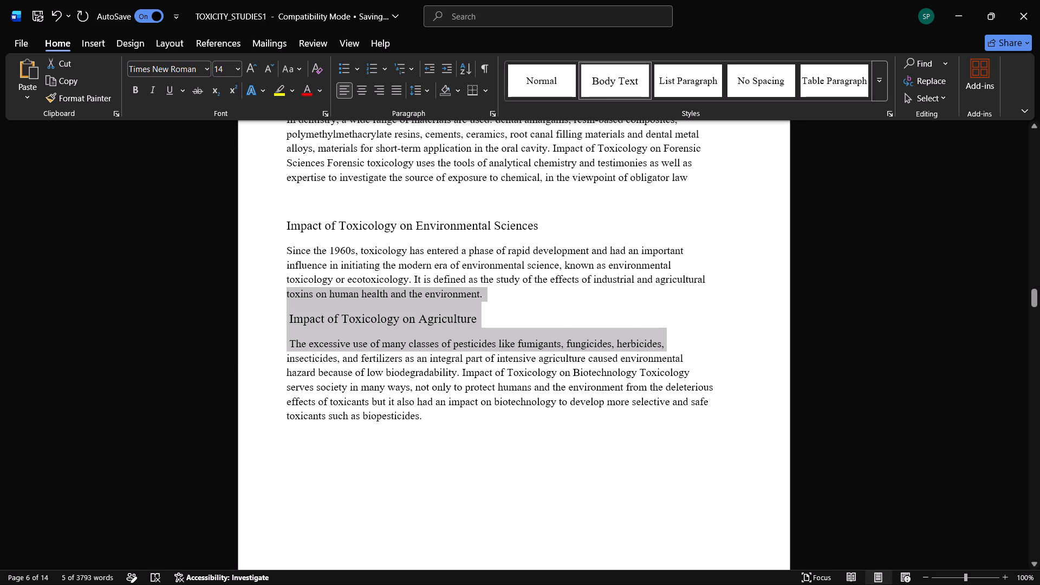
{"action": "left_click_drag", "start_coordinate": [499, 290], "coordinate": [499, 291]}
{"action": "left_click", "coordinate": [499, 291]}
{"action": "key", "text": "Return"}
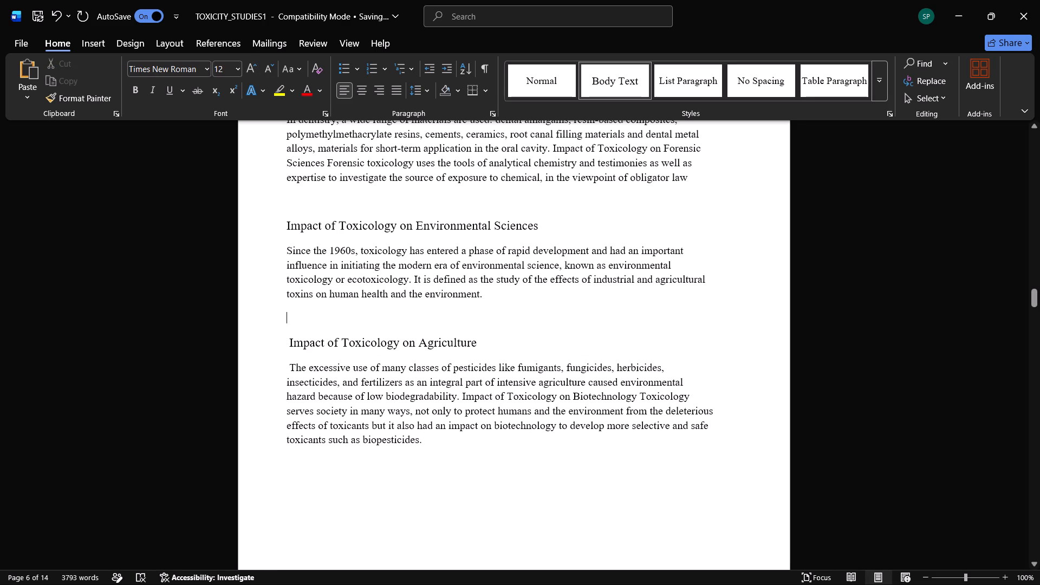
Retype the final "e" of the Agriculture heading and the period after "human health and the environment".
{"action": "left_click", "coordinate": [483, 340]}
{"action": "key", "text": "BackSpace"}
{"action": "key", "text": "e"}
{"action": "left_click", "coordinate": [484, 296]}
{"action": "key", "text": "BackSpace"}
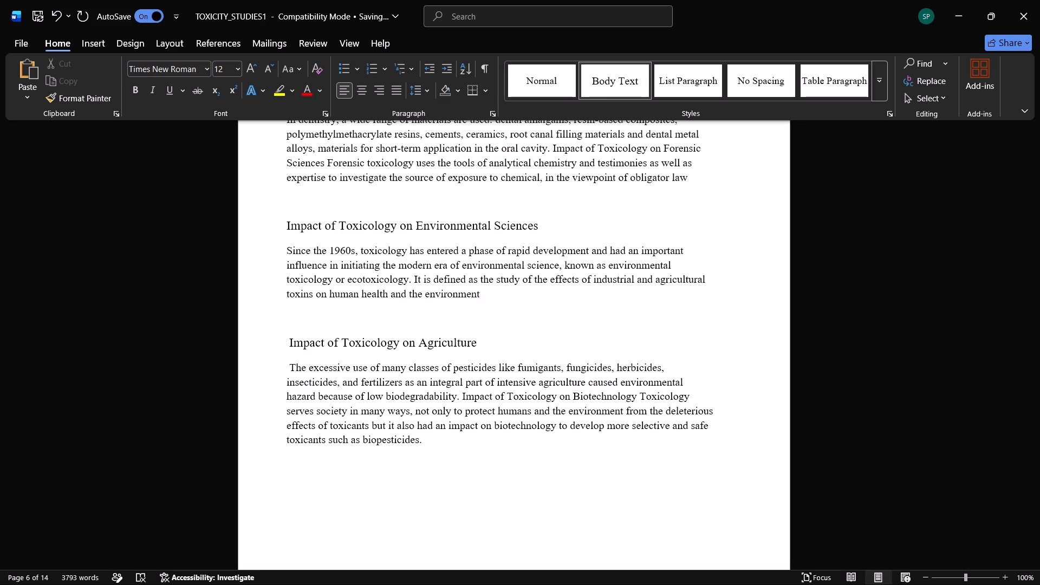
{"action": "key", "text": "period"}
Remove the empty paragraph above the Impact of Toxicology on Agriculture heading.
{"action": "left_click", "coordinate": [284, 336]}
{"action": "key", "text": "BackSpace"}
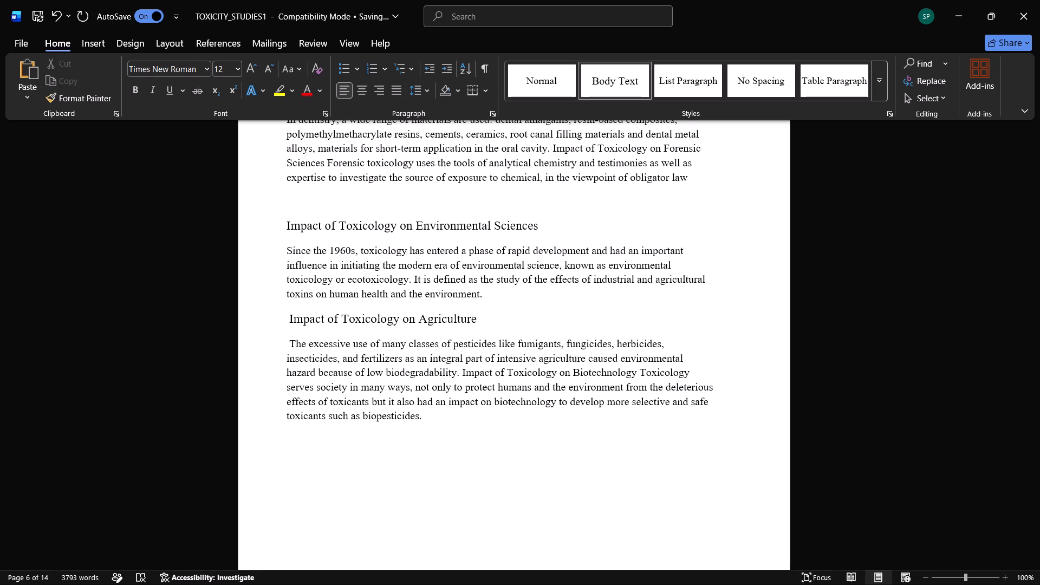
Move the Impact of Toxicology on Agriculture heading below the paragraph ending in "biopesticides.".
{"action": "left_click", "coordinate": [284, 336]}
{"action": "left_click_drag", "start_coordinate": [283, 325], "coordinate": [433, 312]}
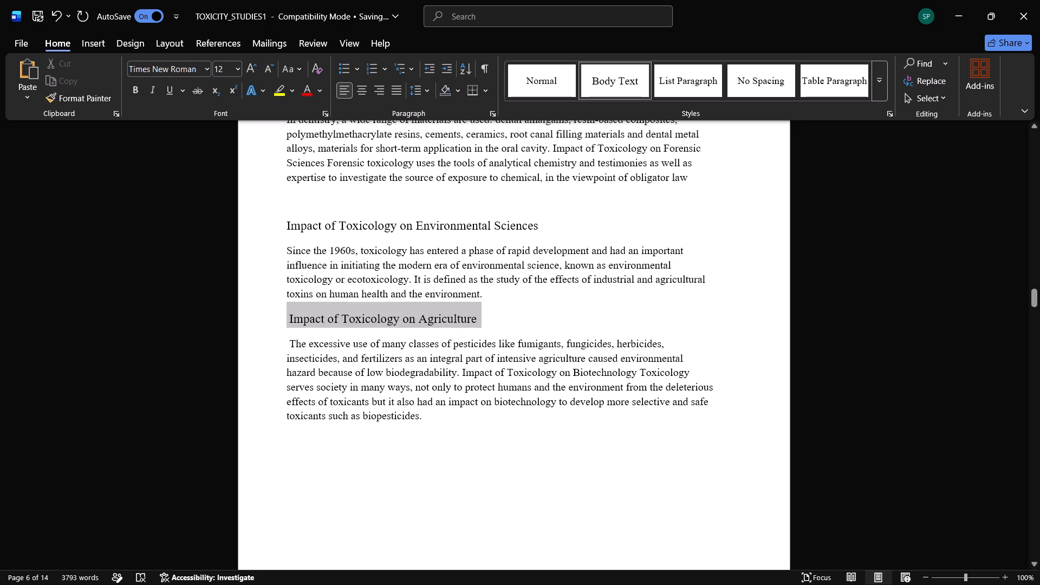
{"action": "left_click_drag", "start_coordinate": [433, 312], "coordinate": [500, 314]}
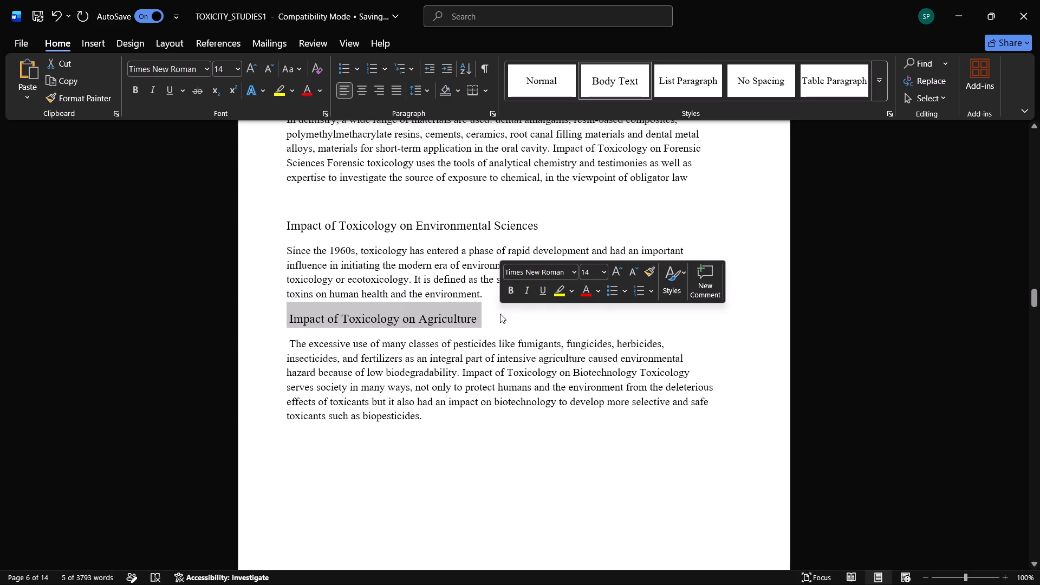
{"action": "left_click_drag", "start_coordinate": [500, 315], "coordinate": [365, 428]}
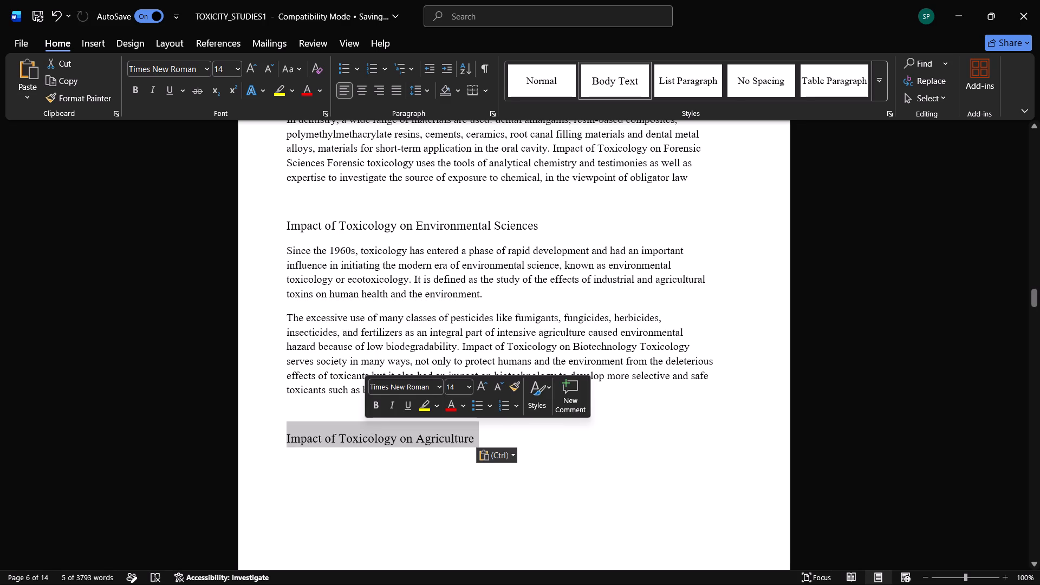
{"action": "left_click", "coordinate": [329, 302]}
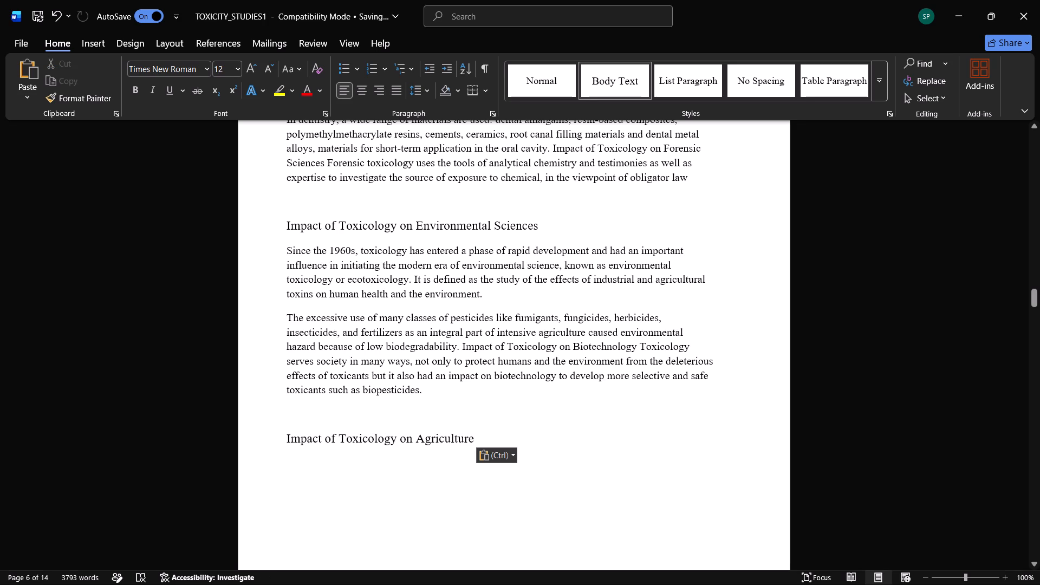
Insert an empty paragraph after "human health and the environment." in the Environmental Sciences section.
{"action": "left_click_drag", "start_coordinate": [284, 438], "coordinate": [459, 440]}
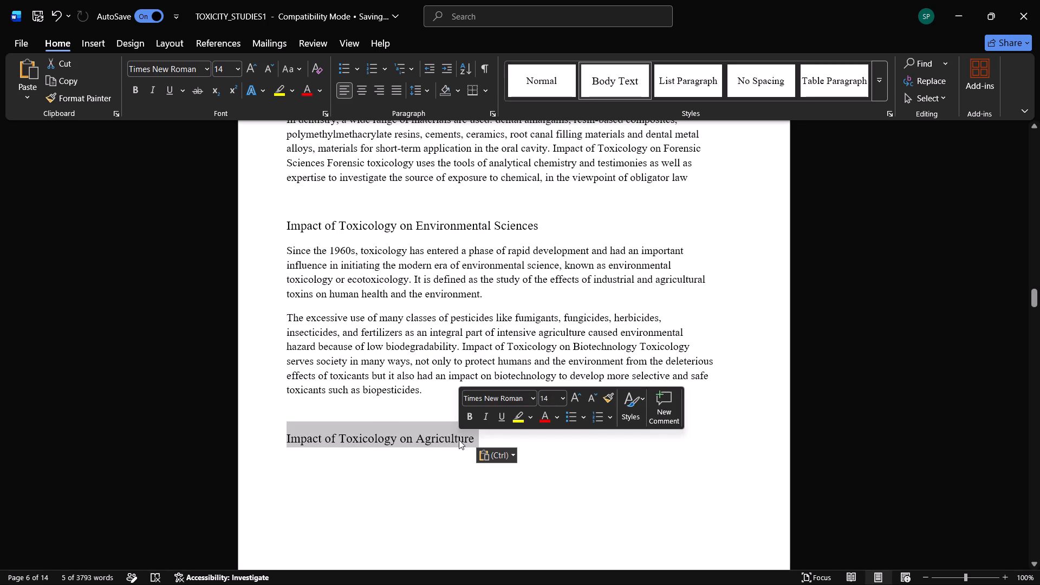
{"action": "left_click", "coordinate": [483, 294]}
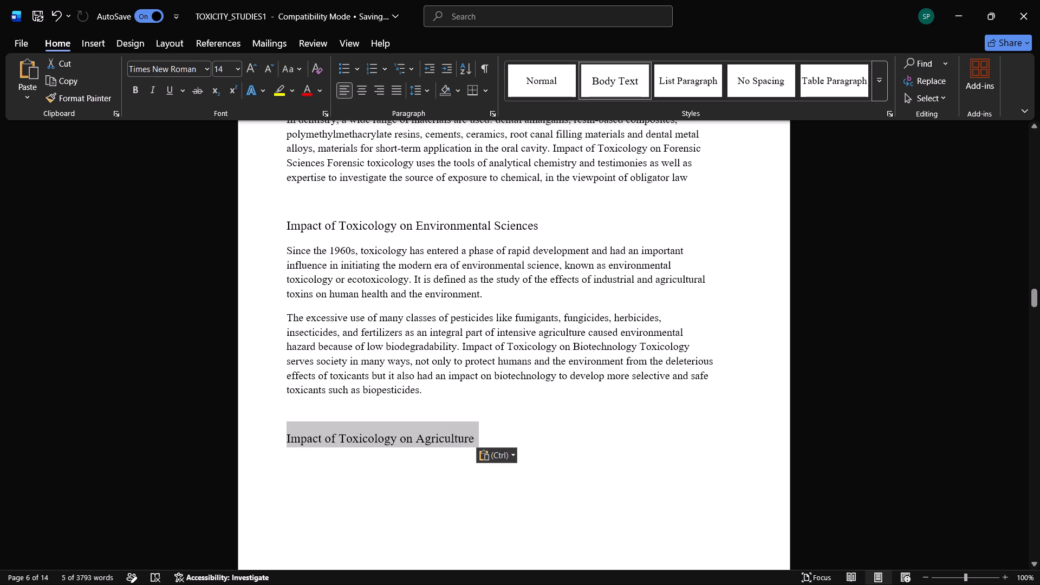
{"action": "key", "text": "Return"}
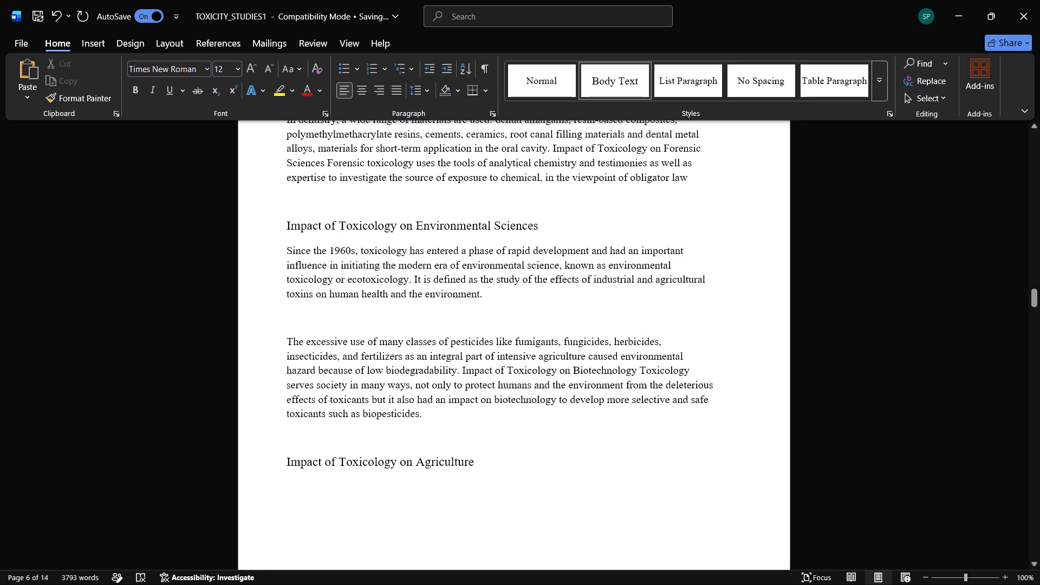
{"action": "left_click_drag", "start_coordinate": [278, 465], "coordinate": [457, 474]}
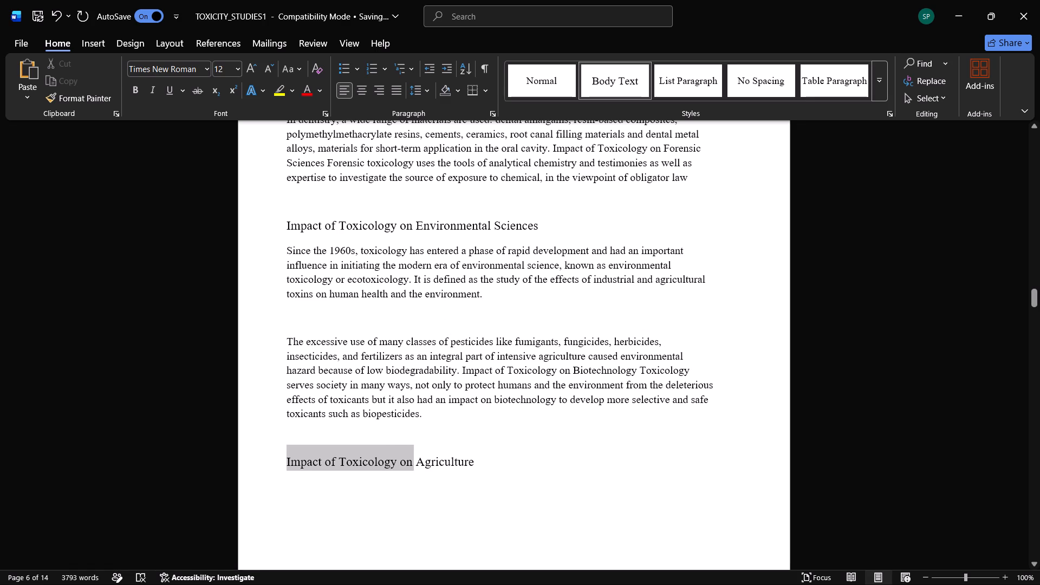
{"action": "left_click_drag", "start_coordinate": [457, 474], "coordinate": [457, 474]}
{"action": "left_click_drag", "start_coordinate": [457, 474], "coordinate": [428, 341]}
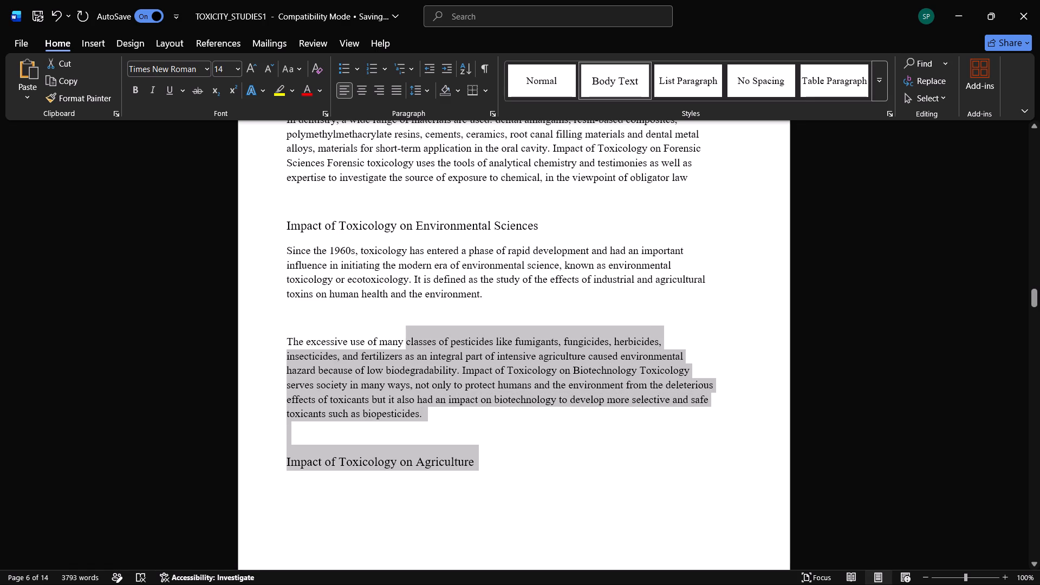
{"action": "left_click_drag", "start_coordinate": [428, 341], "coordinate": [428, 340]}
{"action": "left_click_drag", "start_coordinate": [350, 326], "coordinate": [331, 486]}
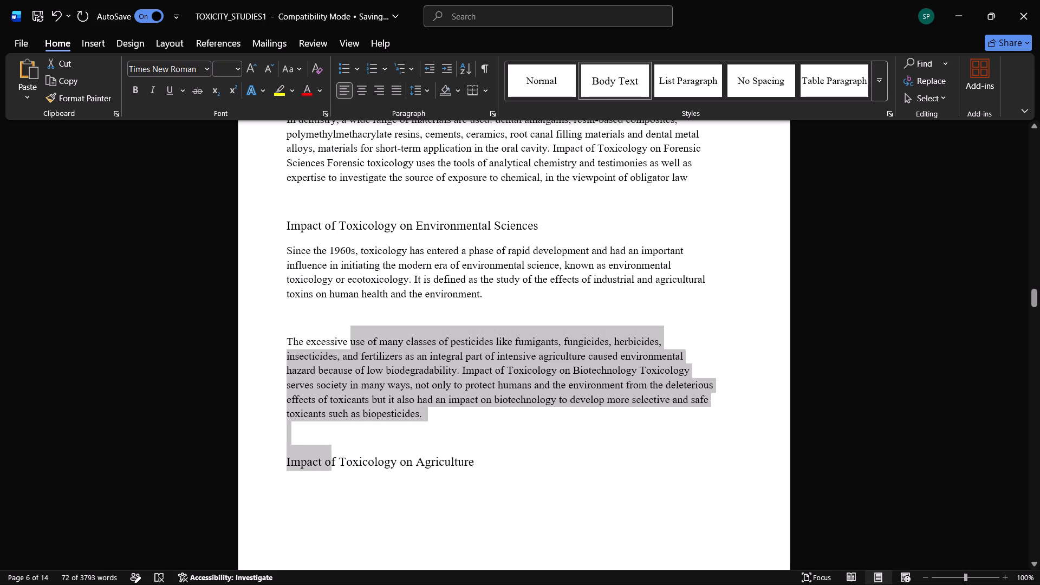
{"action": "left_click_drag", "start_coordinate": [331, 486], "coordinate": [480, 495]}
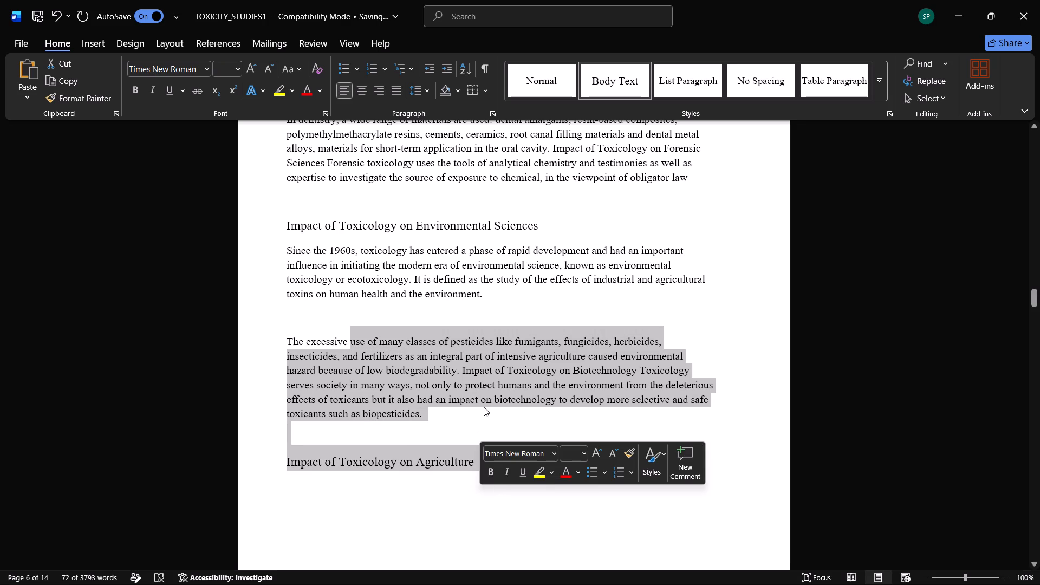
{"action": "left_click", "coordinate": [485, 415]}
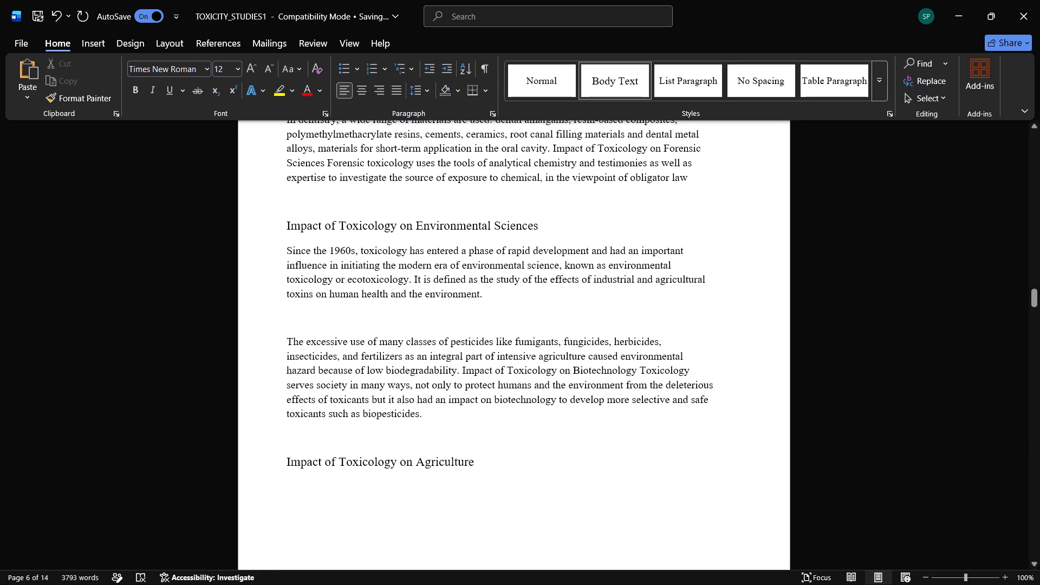
Copy the Impact of Toxicology on Agriculture heading into the empty paragraph above "The excessive use of many classes of pesticides".
{"action": "left_click_drag", "start_coordinate": [285, 464], "coordinate": [474, 490]}
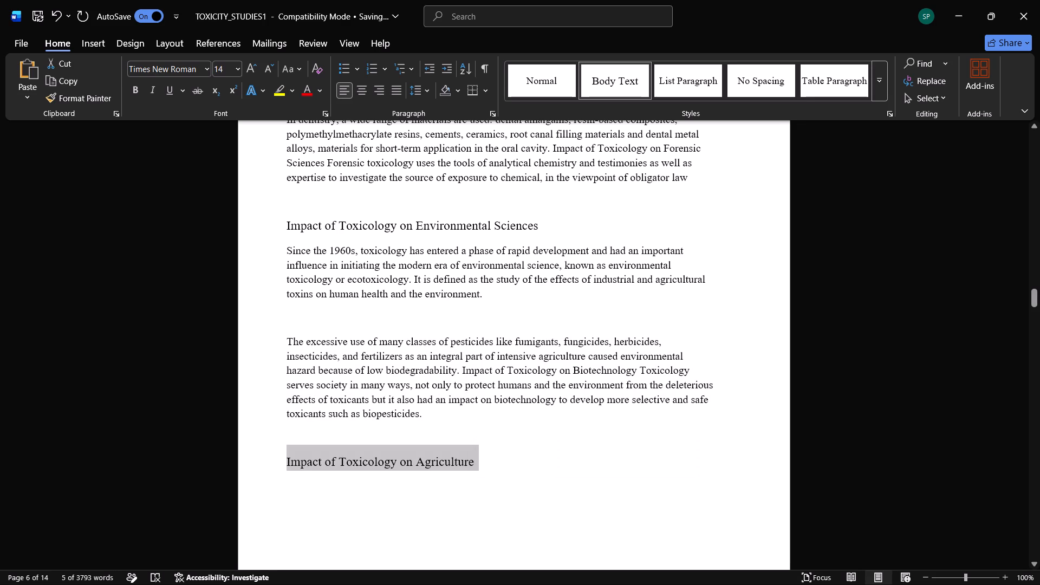
{"action": "key", "text": "ctrl+c"}
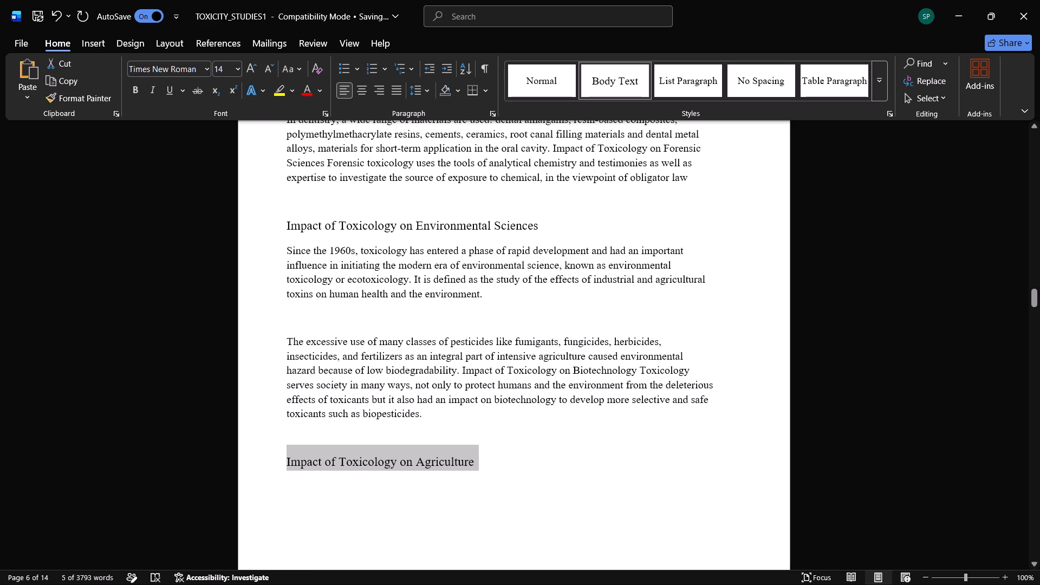
{"action": "left_click", "coordinate": [292, 318]}
{"action": "key", "text": "ctrl+v"}
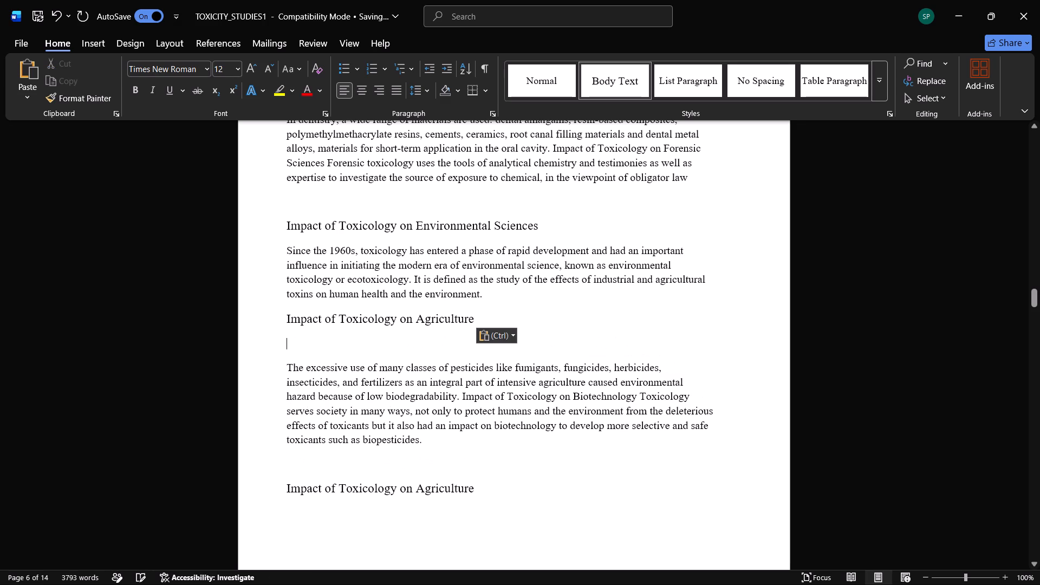
Add an empty paragraph between "human health and the environment." and the Impact of Toxicology on Agriculture heading.
{"action": "left_click", "coordinate": [497, 292]}
{"action": "key", "text": "Return"}
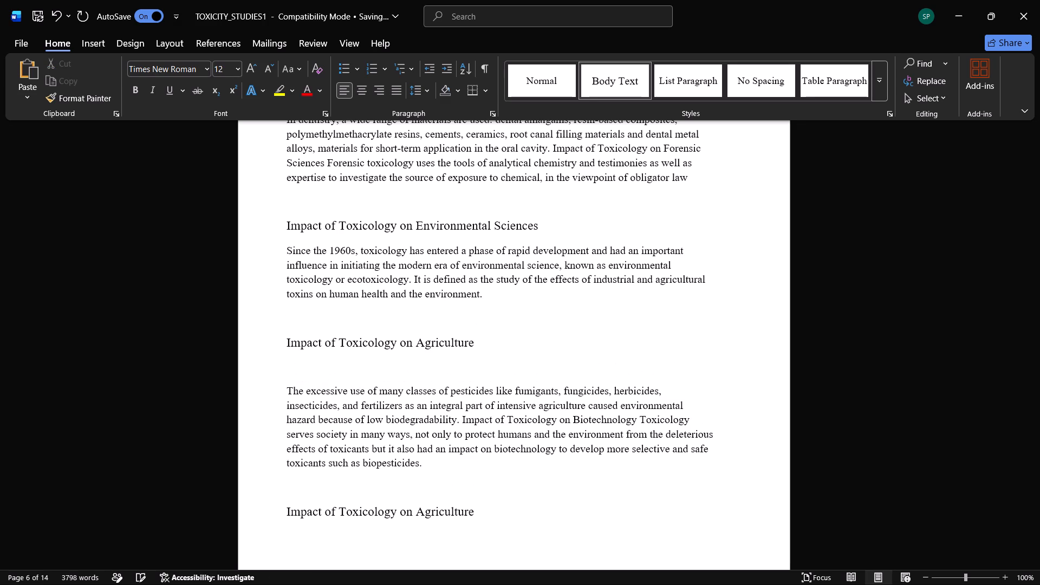
Delete the duplicate Impact of Toxicology on Agriculture heading below the paragraph ending in "biopesticides.".
{"action": "left_click_drag", "start_coordinate": [481, 515], "coordinate": [258, 519]}
{"action": "key", "text": "BackSpace"}
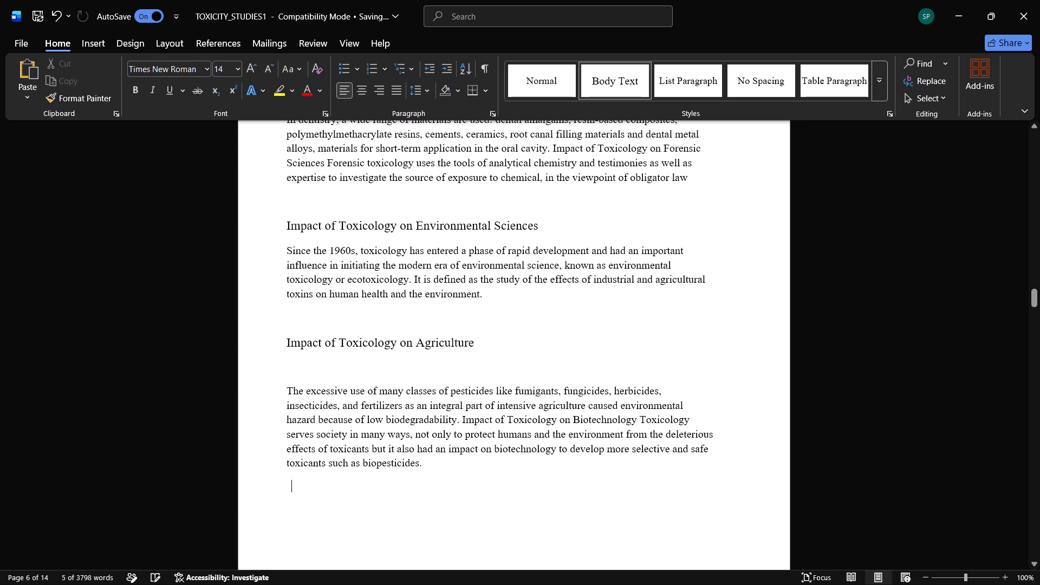
Remove the empty paragraph between the Agriculture heading and its body text, keeping the body text on its own line.
{"action": "left_click", "coordinate": [280, 392]}
{"action": "key", "text": "backslash"}
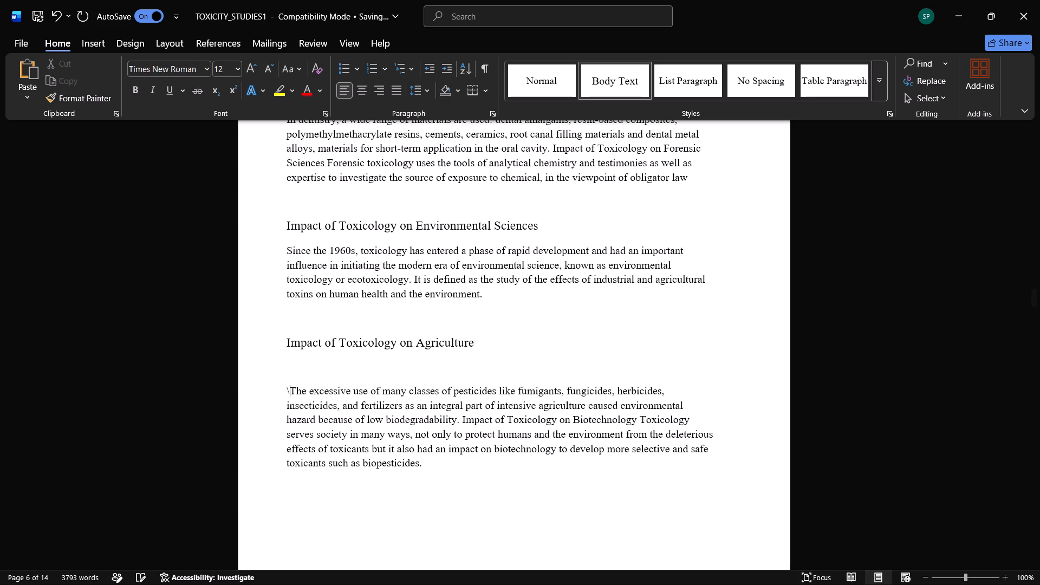
{"action": "key", "text": "BackSpace"}
{"action": "key", "text": "BackSpace"}
{"action": "key", "text": "BackSpace"}
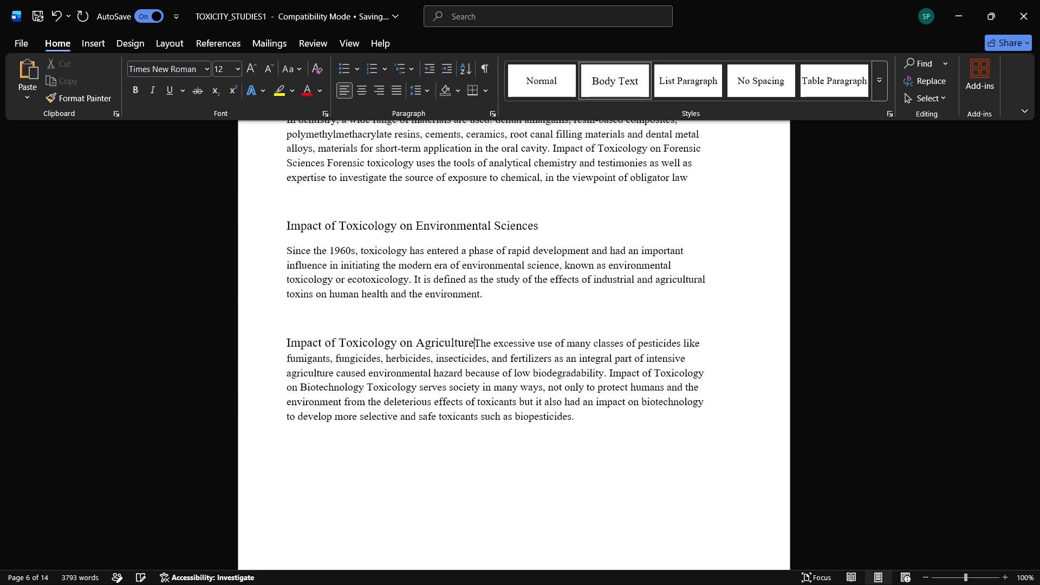
{"action": "key", "text": "space"}
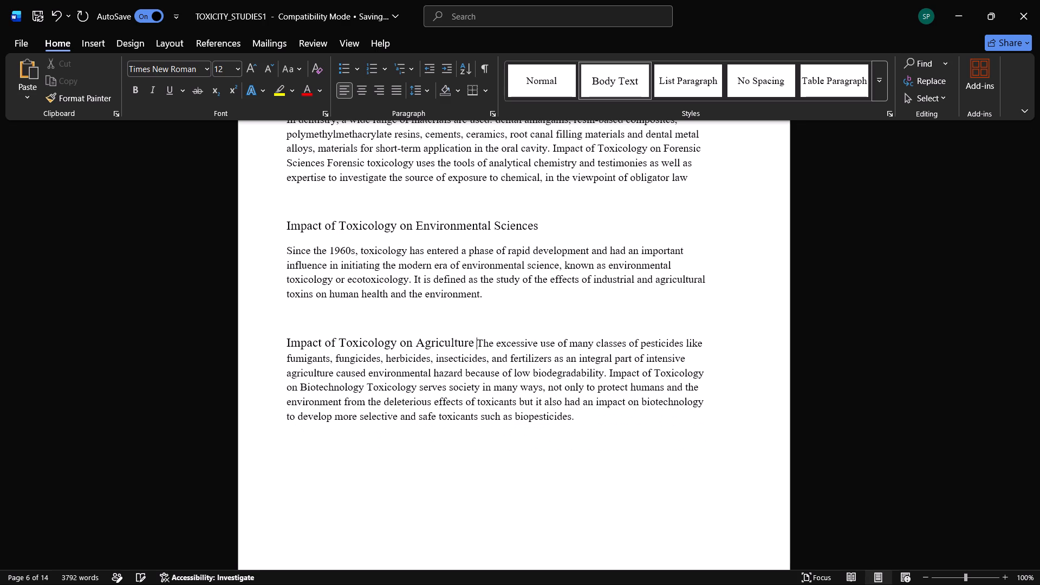
{"action": "key", "text": "Return"}
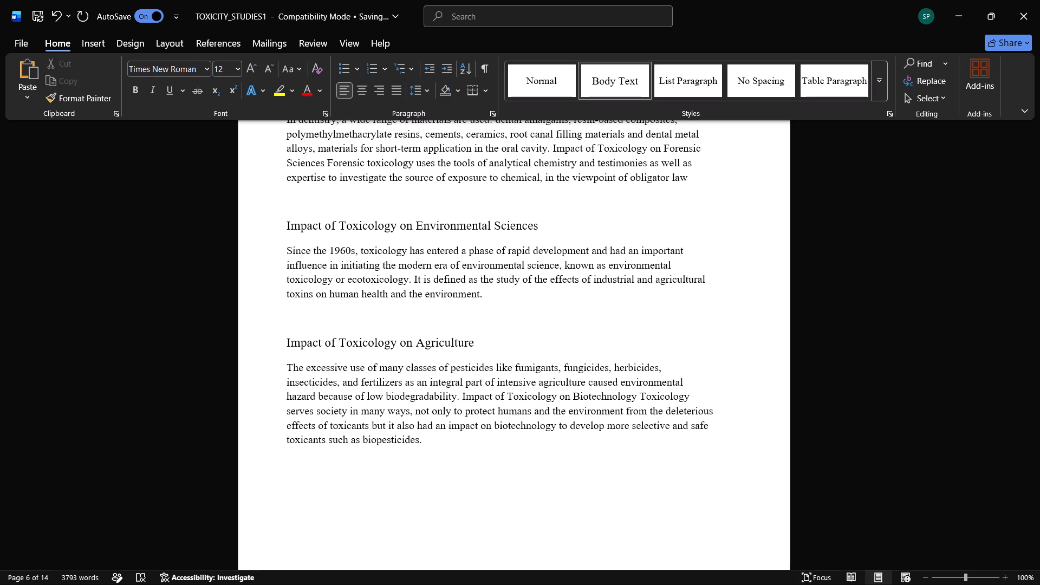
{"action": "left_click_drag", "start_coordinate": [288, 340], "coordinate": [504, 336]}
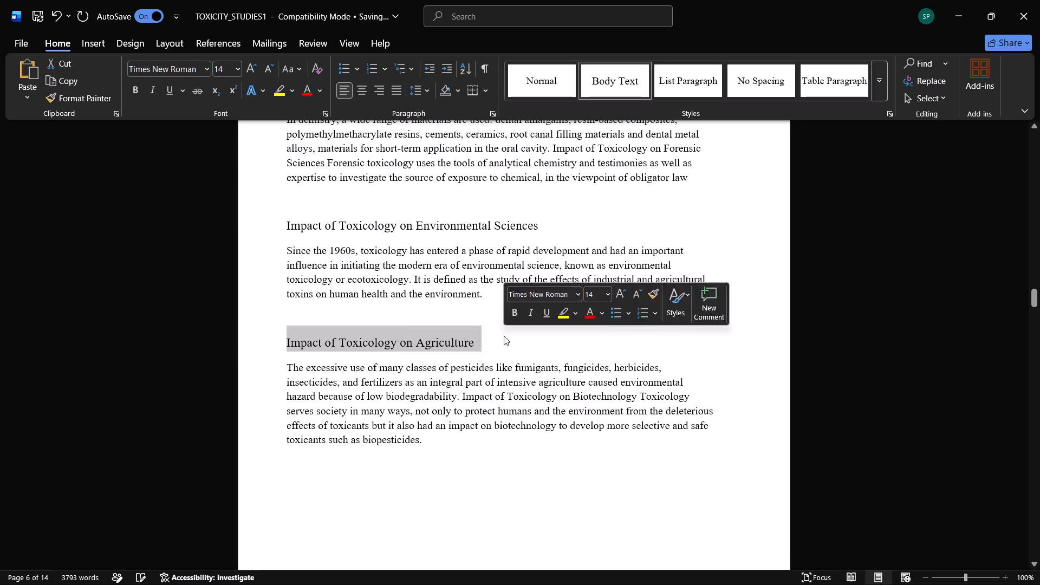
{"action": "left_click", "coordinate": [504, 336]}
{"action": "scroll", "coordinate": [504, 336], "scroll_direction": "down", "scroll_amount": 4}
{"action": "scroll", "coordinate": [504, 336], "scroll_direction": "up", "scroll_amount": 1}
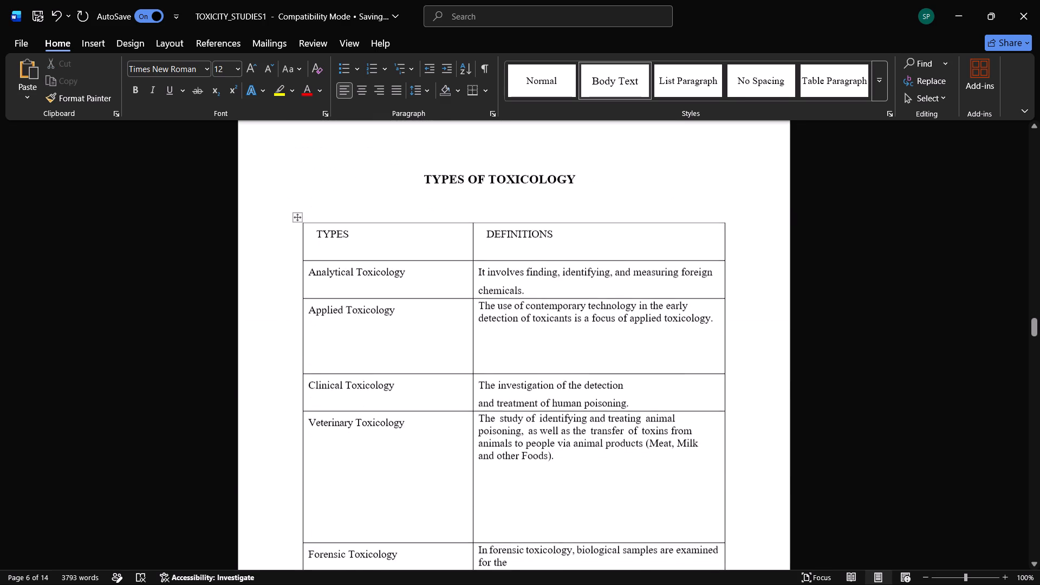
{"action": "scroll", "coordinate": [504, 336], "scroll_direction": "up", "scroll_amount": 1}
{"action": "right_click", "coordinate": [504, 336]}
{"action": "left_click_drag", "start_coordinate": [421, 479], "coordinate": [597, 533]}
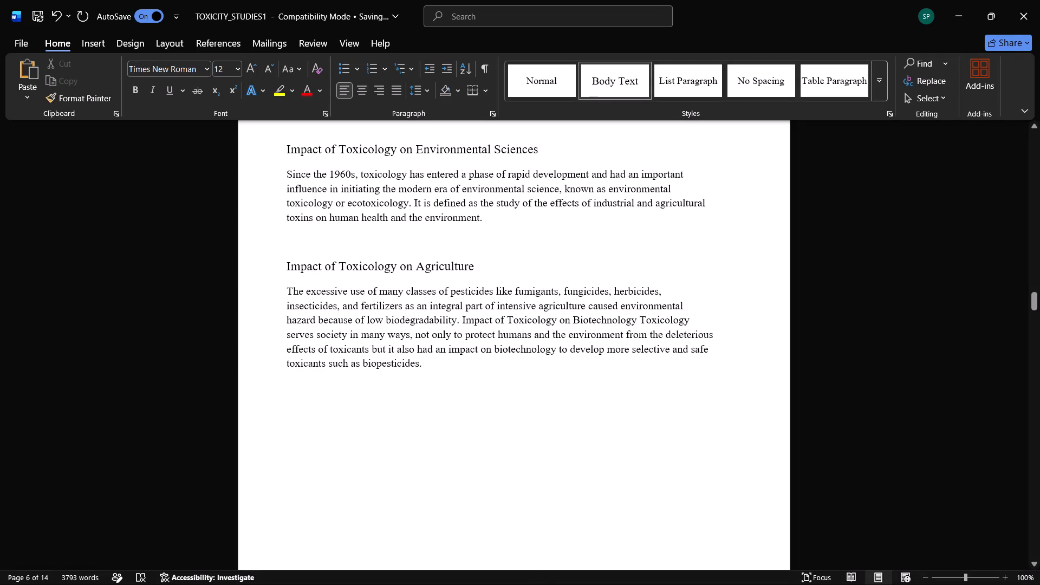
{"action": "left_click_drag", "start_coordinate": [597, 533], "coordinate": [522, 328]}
Split the text from "Impact of Toxicology on Biotechnology" onward into its own paragraph after "low biodegradability.".
{"action": "left_click", "coordinate": [461, 320]}
{"action": "key", "text": "Return"}
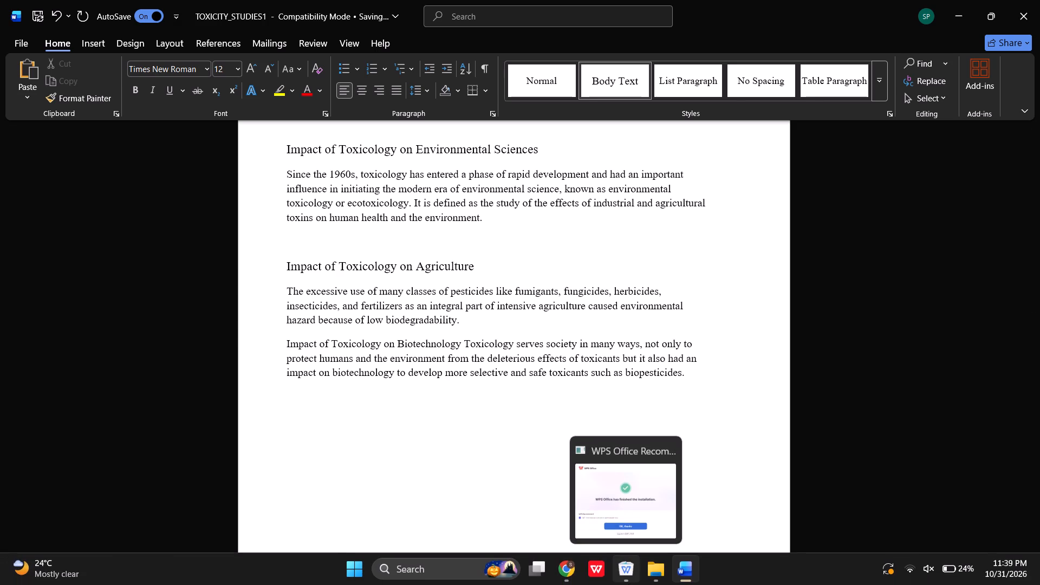
Check the passage in the source article PDF and separate the Impact of Toxicology on Biotechnology heading from its body text.
{"action": "left_click", "coordinate": [568, 562]}
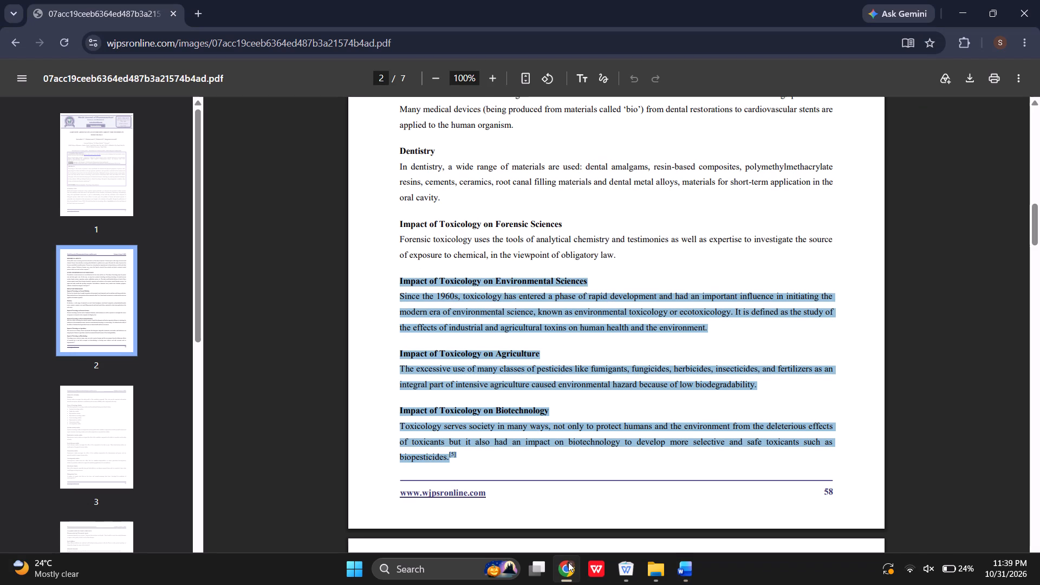
{"action": "left_click_drag", "start_coordinate": [568, 562], "coordinate": [671, 564]}
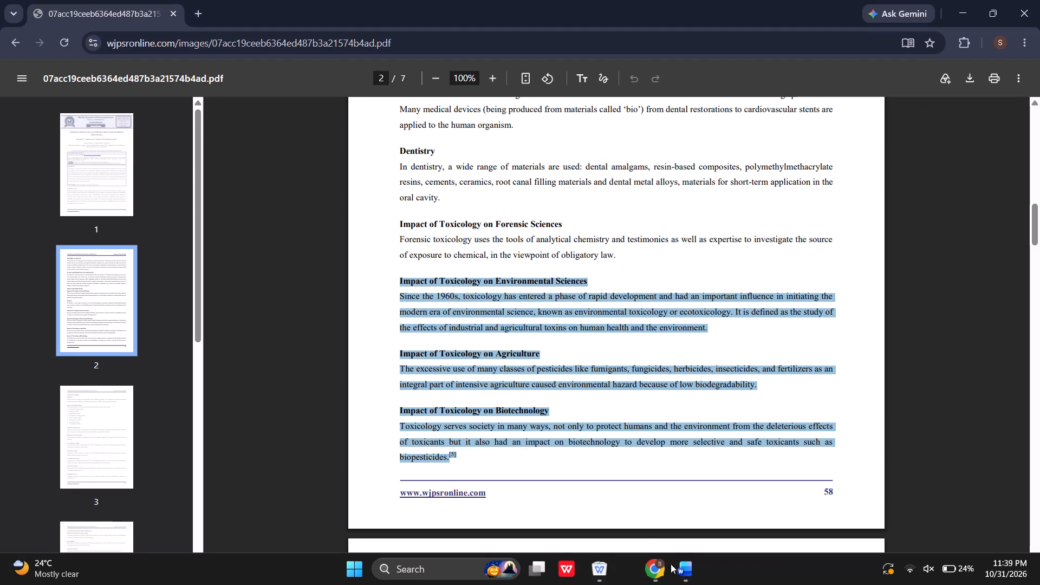
{"action": "left_click_drag", "start_coordinate": [671, 564], "coordinate": [684, 565]}
{"action": "left_click", "coordinate": [658, 571]}
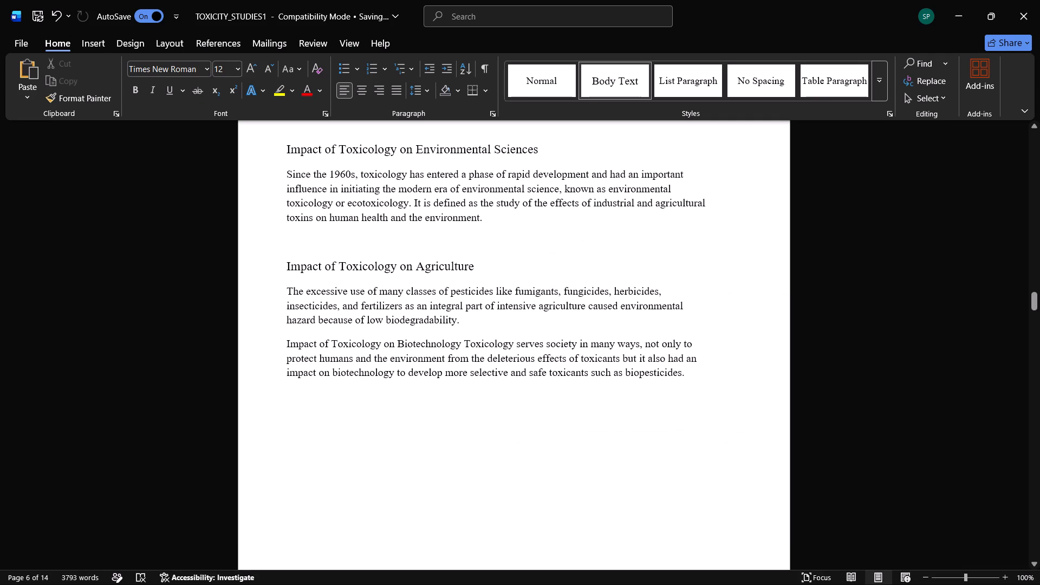
{"action": "left_click", "coordinate": [515, 343]}
{"action": "left_click", "coordinate": [461, 344]}
{"action": "key", "text": "Return"}
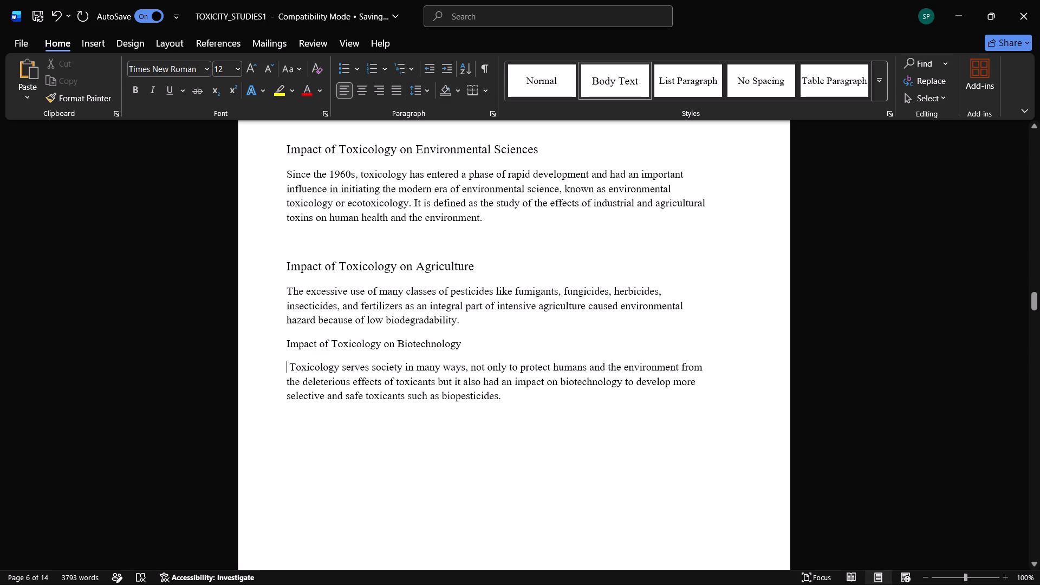
Increase the font size of the Impact of Toxicology on Biotechnology heading to 14.
{"action": "left_click_drag", "start_coordinate": [281, 347], "coordinate": [457, 340]}
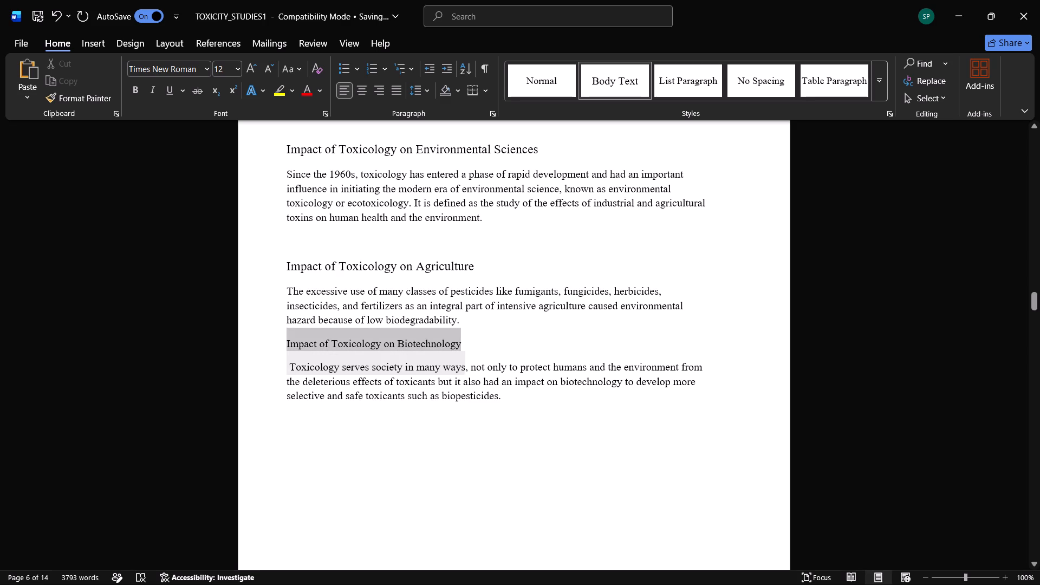
{"action": "left_click_drag", "start_coordinate": [457, 340], "coordinate": [463, 346]}
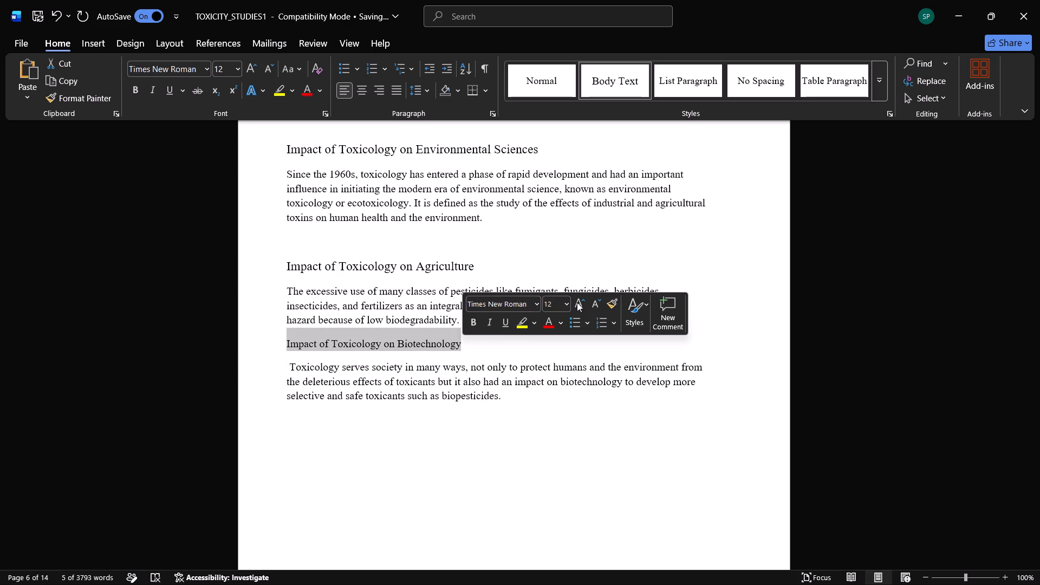
{"action": "left_click", "coordinate": [577, 302]}
{"action": "left_click", "coordinate": [514, 350]}
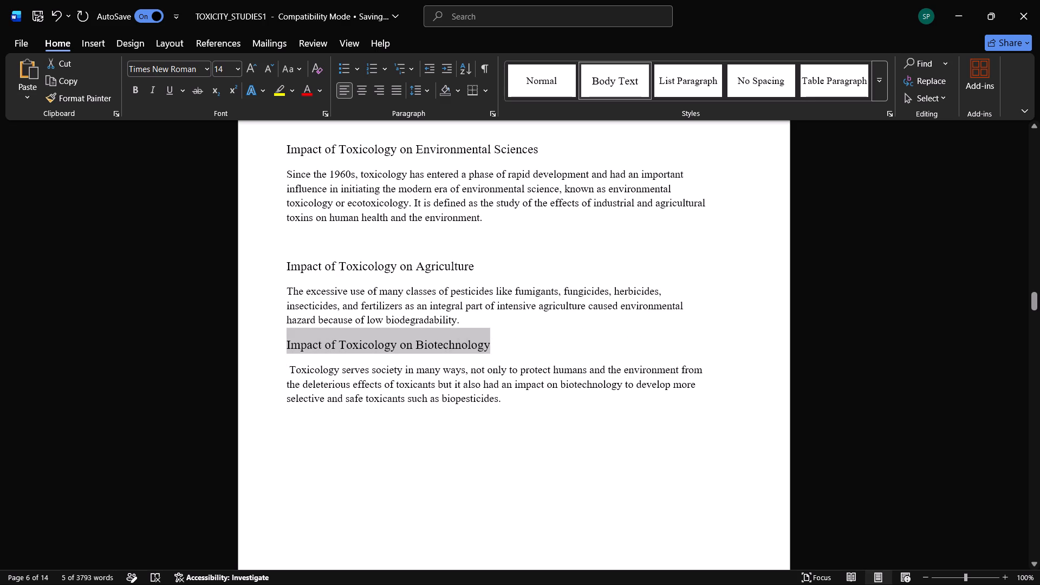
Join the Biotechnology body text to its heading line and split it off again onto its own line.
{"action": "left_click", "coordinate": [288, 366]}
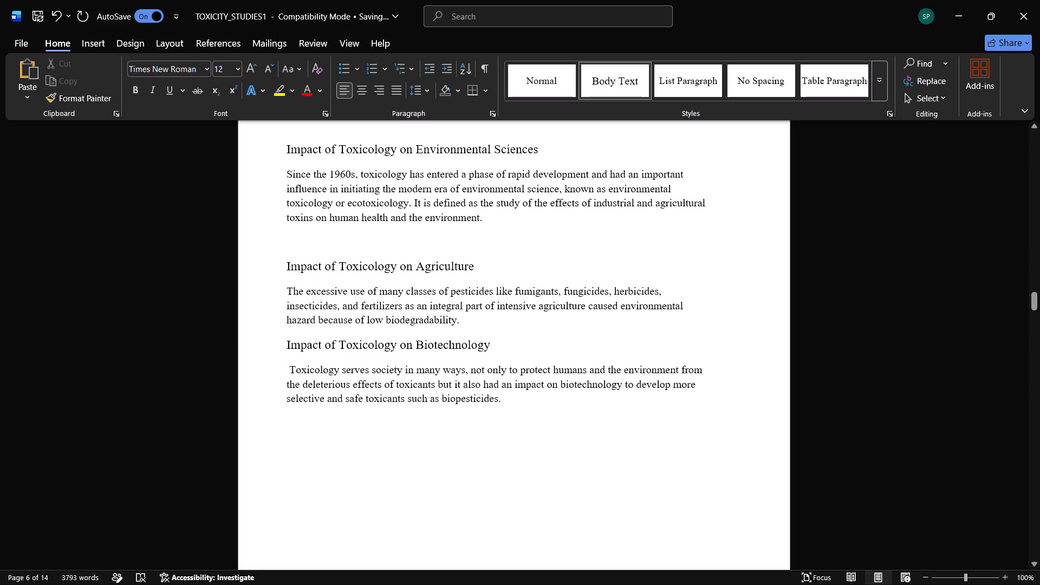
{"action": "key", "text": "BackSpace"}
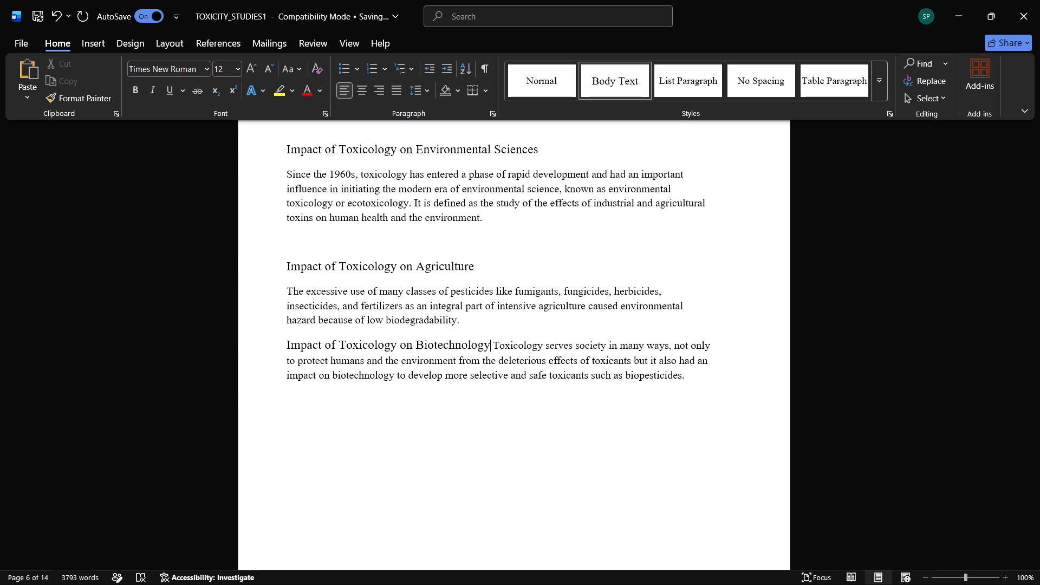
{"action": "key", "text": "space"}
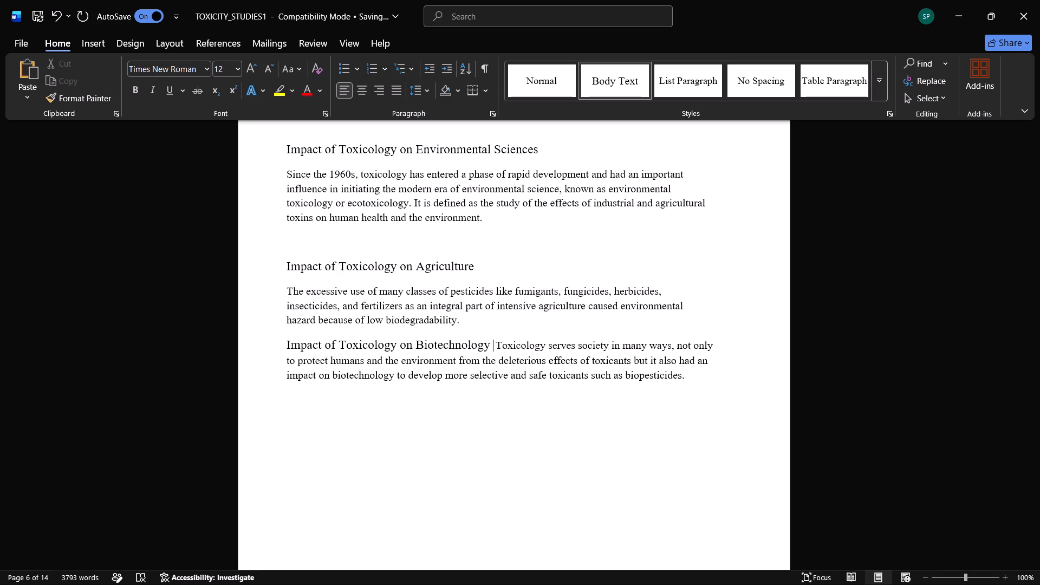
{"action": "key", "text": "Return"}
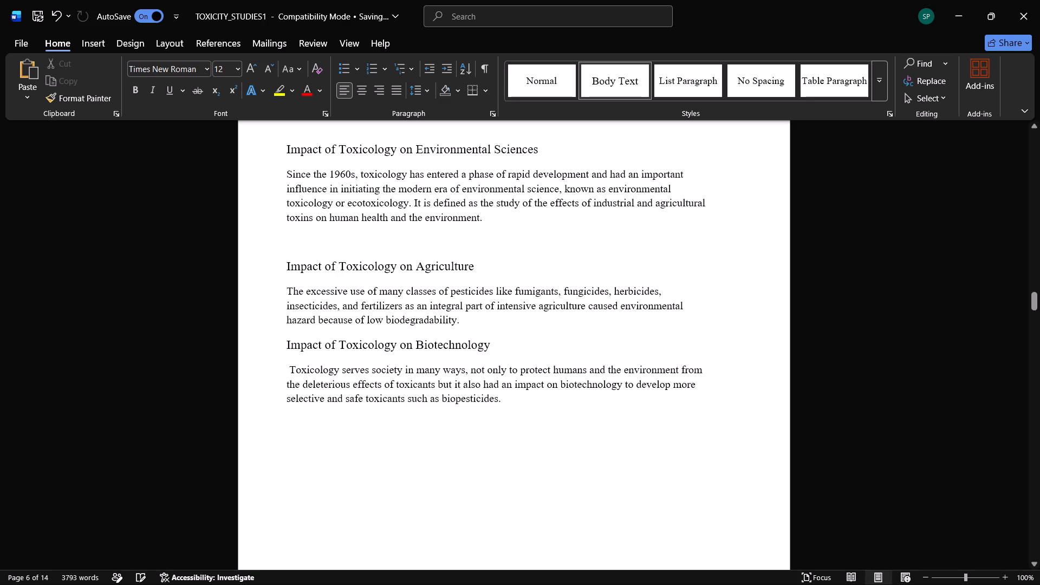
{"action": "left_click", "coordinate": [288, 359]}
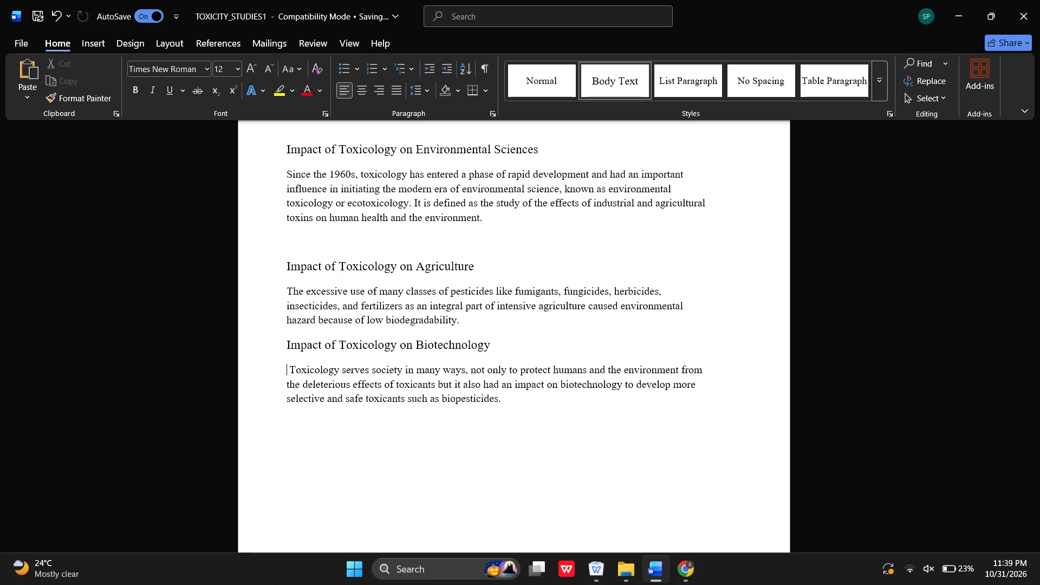
Switch to the source article PDF in Chrome and read onward from the Impact of Toxicology on Biotechnology passage to the references.
{"action": "left_click", "coordinate": [679, 567]}
{"action": "scroll", "coordinate": [679, 567], "scroll_direction": "down", "scroll_amount": 2}
{"action": "left_click", "coordinate": [638, 445]}
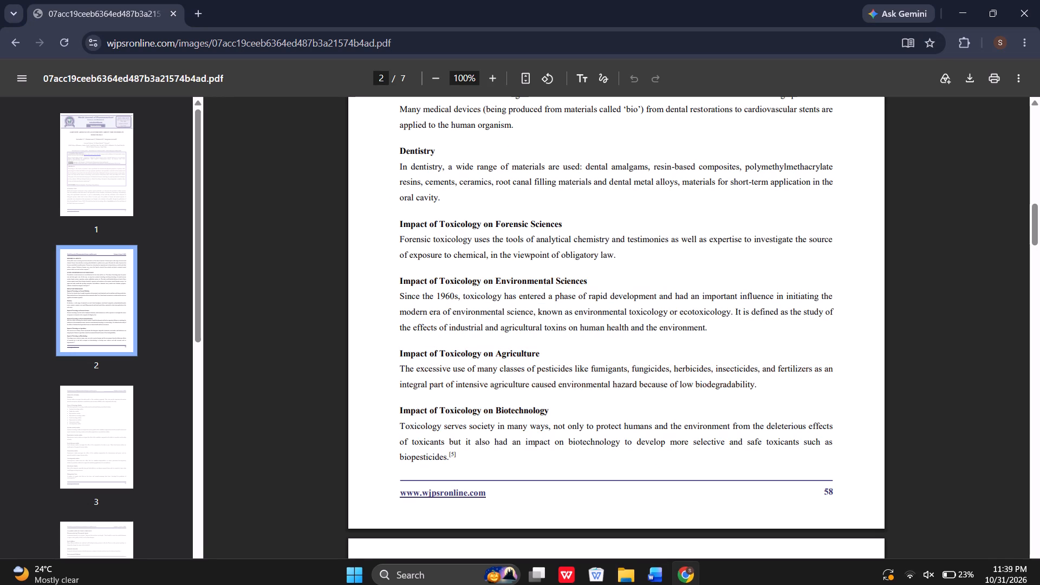
{"action": "scroll", "coordinate": [726, 112], "scroll_direction": "up", "scroll_amount": 2}
{"action": "scroll", "coordinate": [726, 112], "scroll_direction": "down", "scroll_amount": 4}
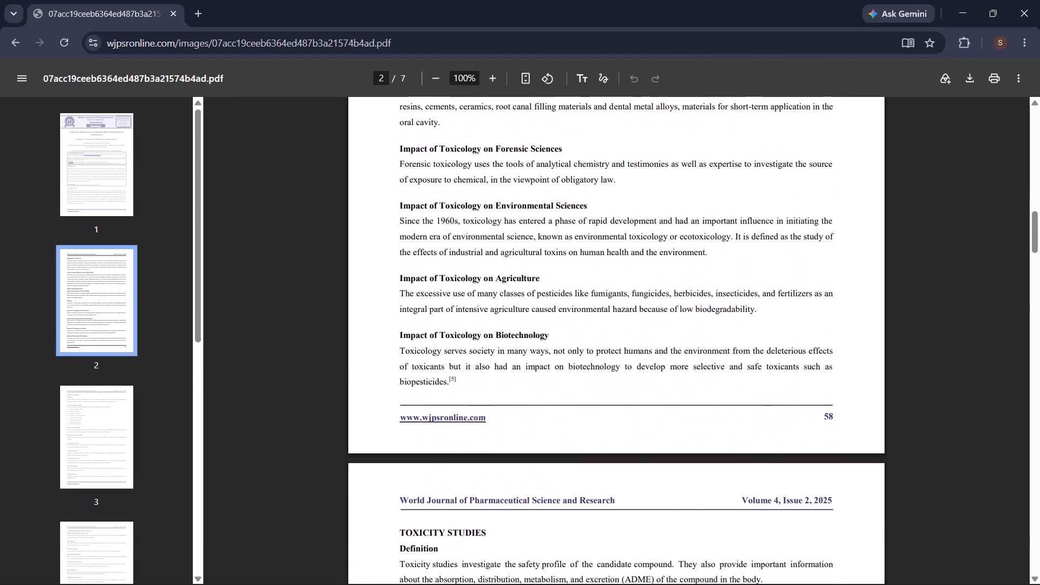
{"action": "scroll", "coordinate": [726, 112], "scroll_direction": "down", "scroll_amount": 3}
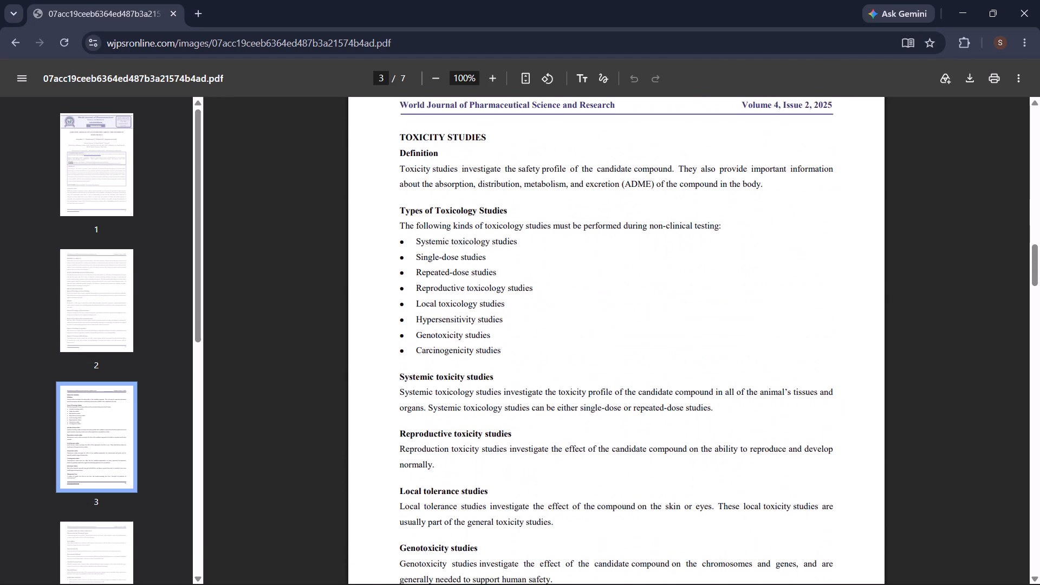
{"action": "scroll", "coordinate": [726, 112], "scroll_direction": "down", "scroll_amount": 2}
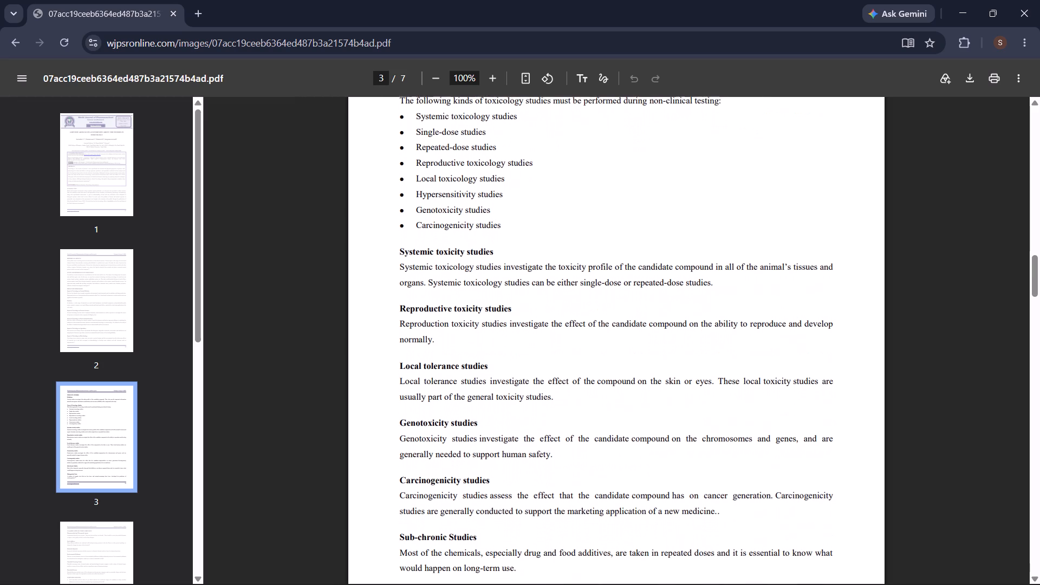
{"action": "scroll", "coordinate": [726, 112], "scroll_direction": "down", "scroll_amount": 3}
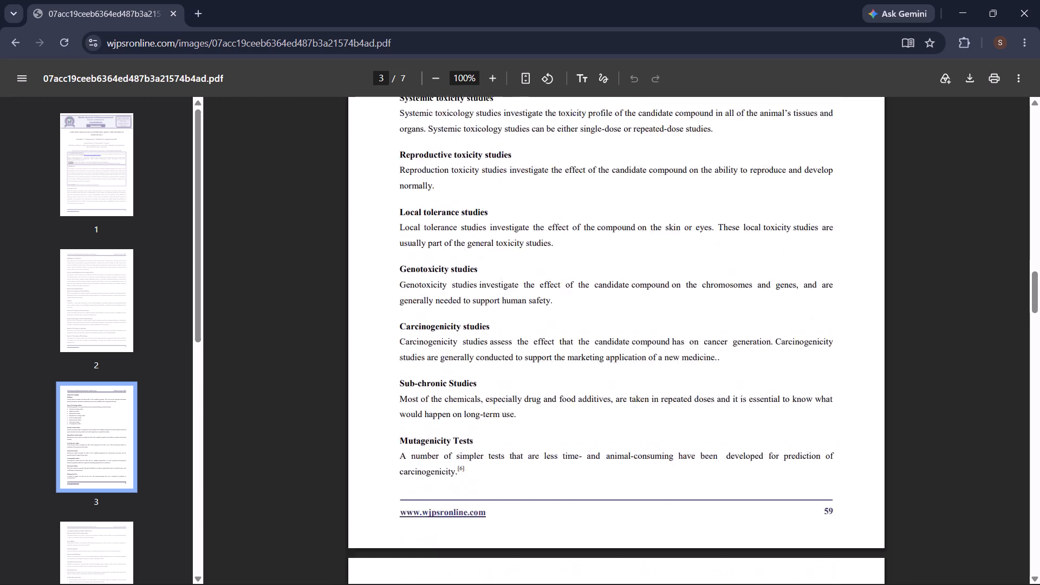
{"action": "scroll", "coordinate": [726, 112], "scroll_direction": "down", "scroll_amount": 3}
{"action": "scroll", "coordinate": [726, 112], "scroll_direction": "up", "scroll_amount": 1}
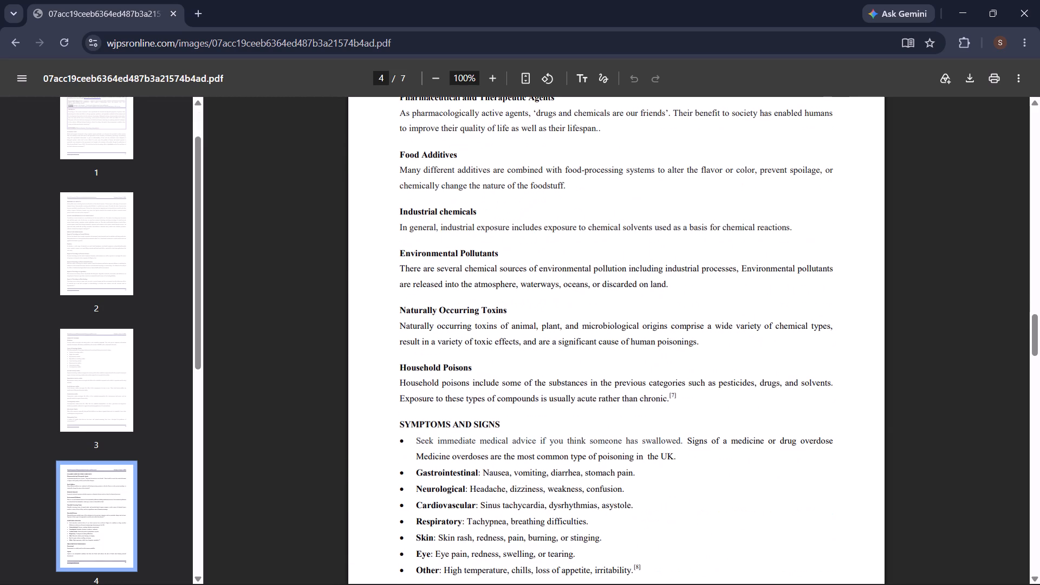
{"action": "scroll", "coordinate": [726, 112], "scroll_direction": "up", "scroll_amount": 1}
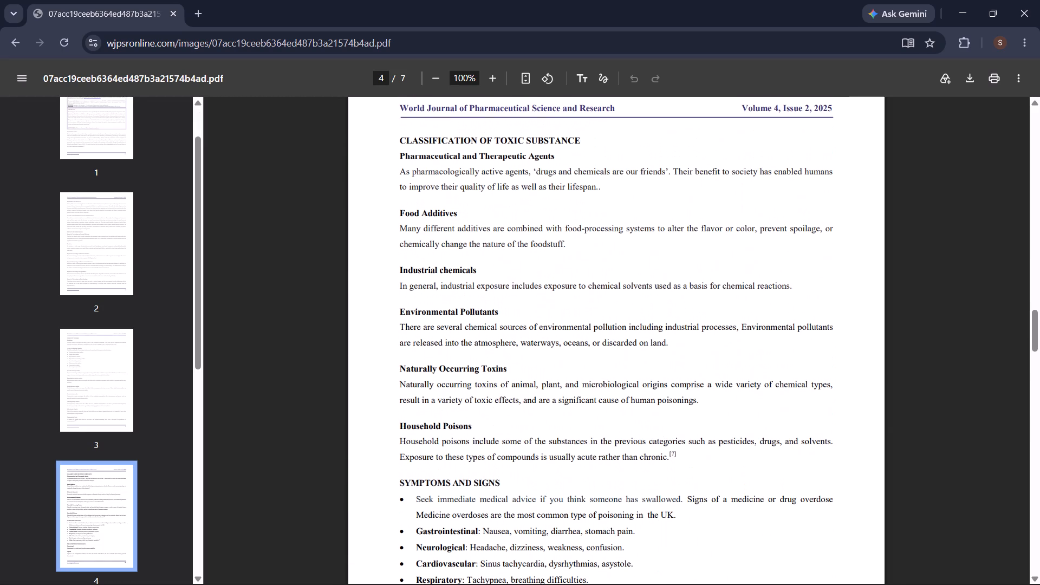
{"action": "scroll", "coordinate": [726, 112], "scroll_direction": "down", "scroll_amount": 4}
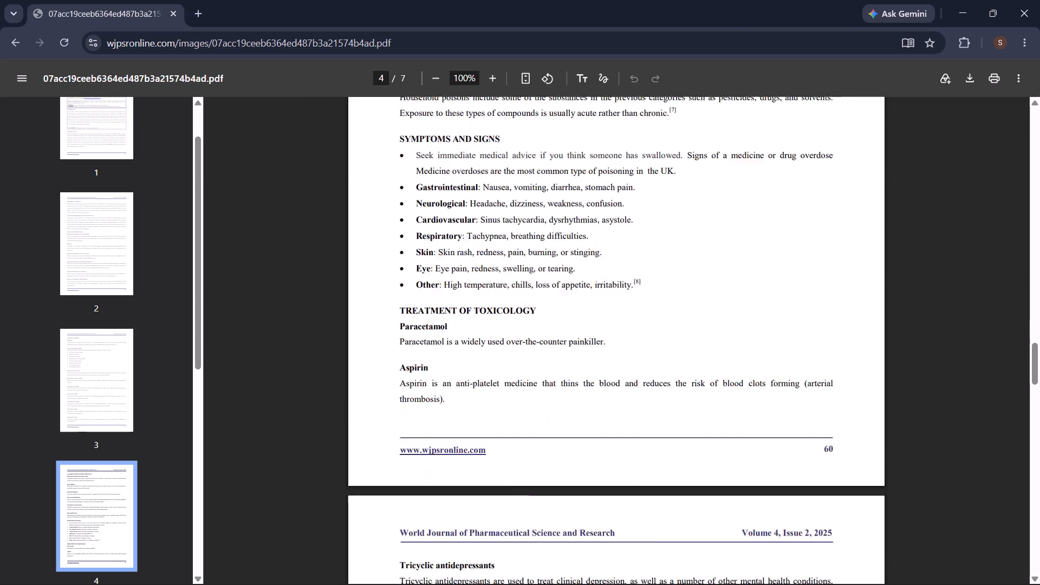
{"action": "scroll", "coordinate": [726, 112], "scroll_direction": "down", "scroll_amount": 3}
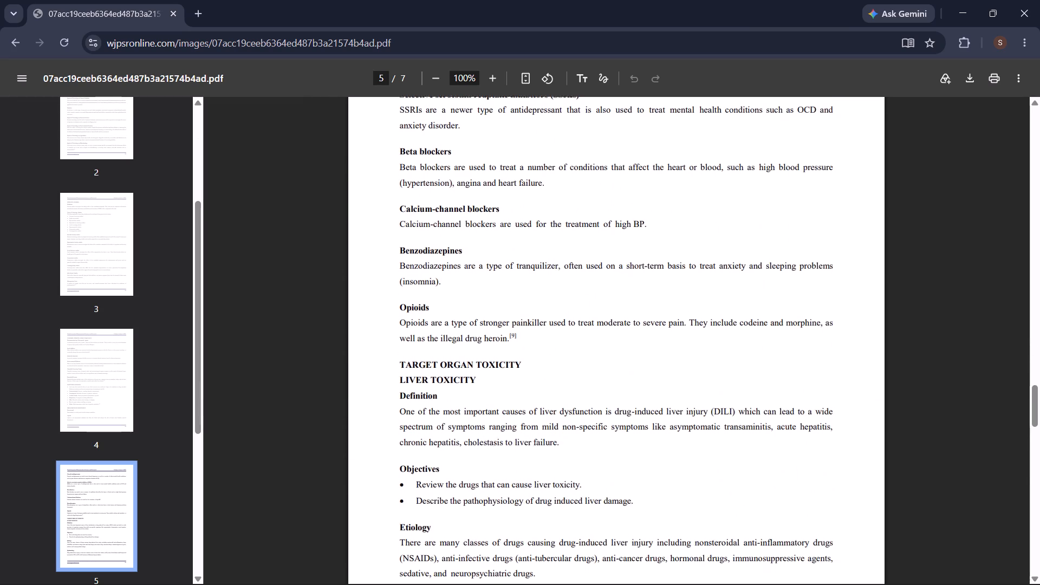
{"action": "scroll", "coordinate": [726, 112], "scroll_direction": "down", "scroll_amount": 2}
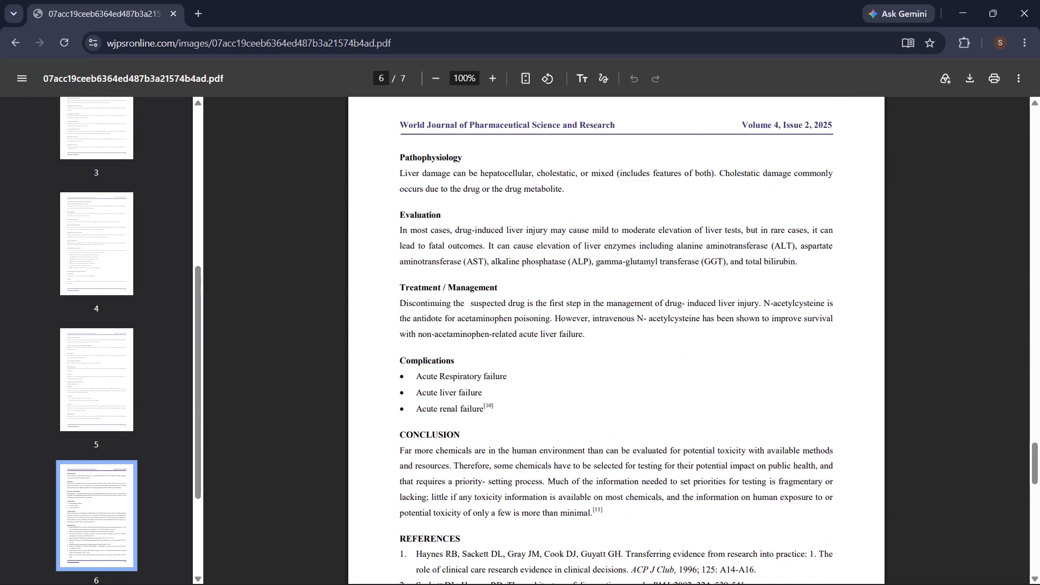
{"action": "scroll", "coordinate": [726, 112], "scroll_direction": "down", "scroll_amount": 2}
Go back through the article to page 4 and examine its Classification of Toxic Substance section.
{"action": "scroll", "coordinate": [726, 112], "scroll_direction": "up", "scroll_amount": 1}
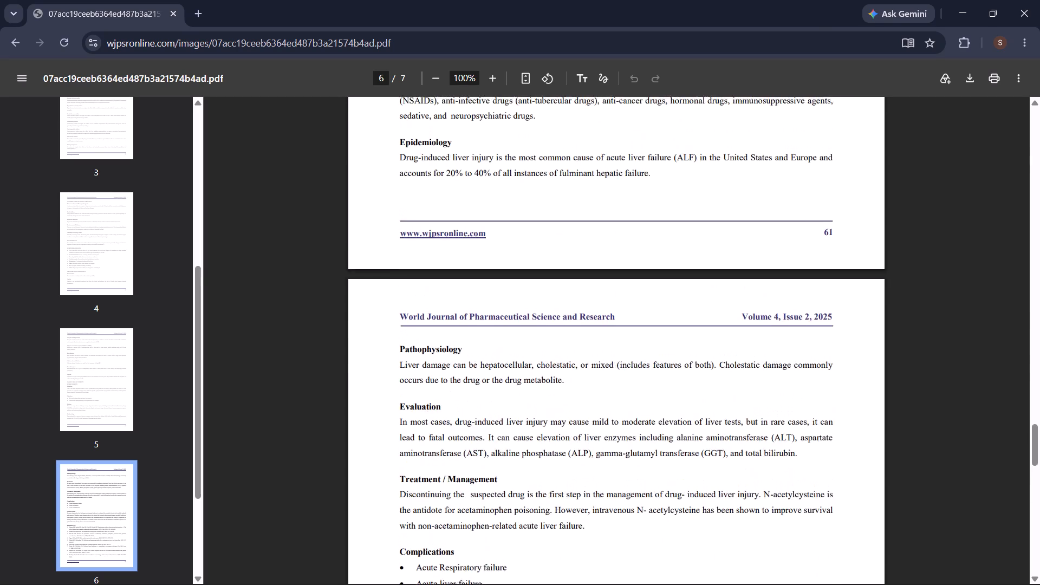
{"action": "scroll", "coordinate": [726, 112], "scroll_direction": "up", "scroll_amount": 3}
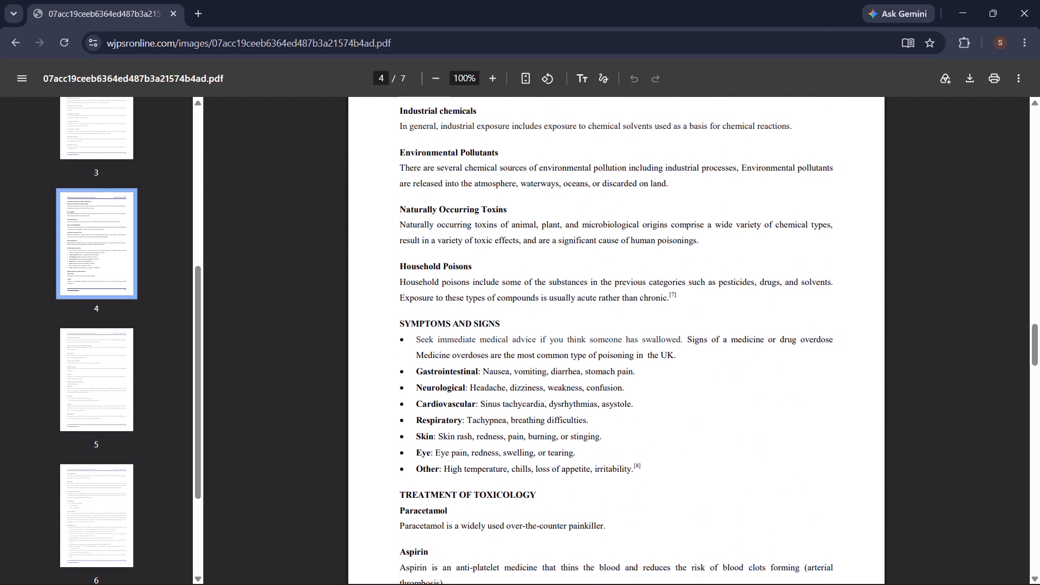
{"action": "scroll", "coordinate": [726, 112], "scroll_direction": "up", "scroll_amount": 1}
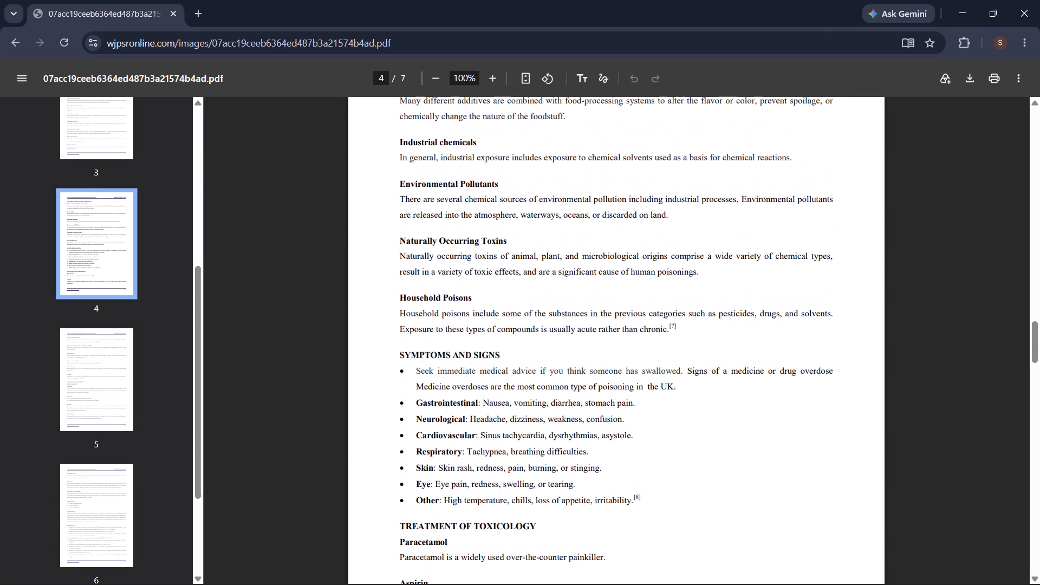
{"action": "scroll", "coordinate": [726, 112], "scroll_direction": "up", "scroll_amount": 1}
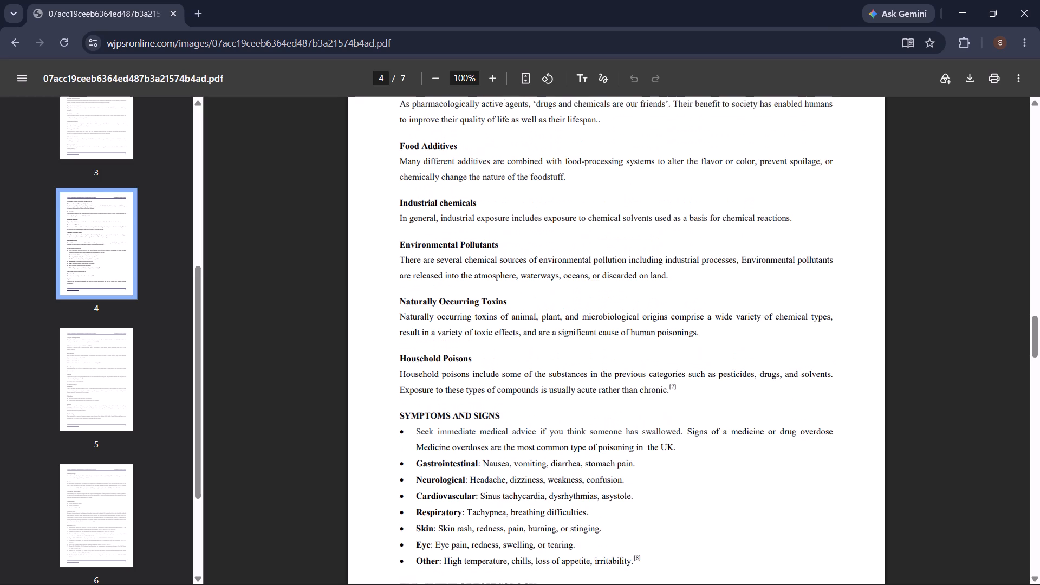
{"action": "scroll", "coordinate": [726, 112], "scroll_direction": "up", "scroll_amount": 2}
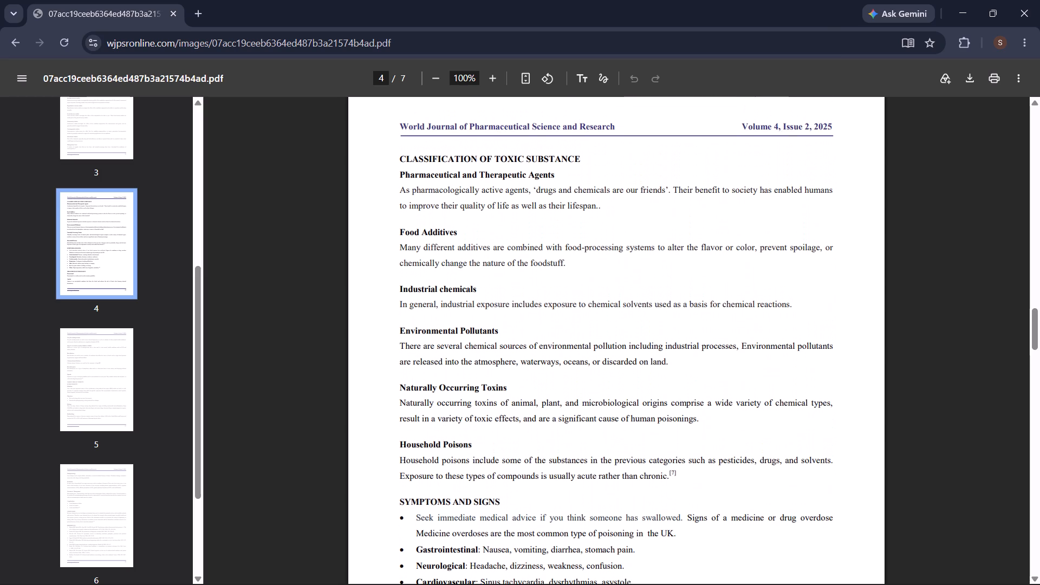
{"action": "scroll", "coordinate": [726, 112], "scroll_direction": "up", "scroll_amount": 3}
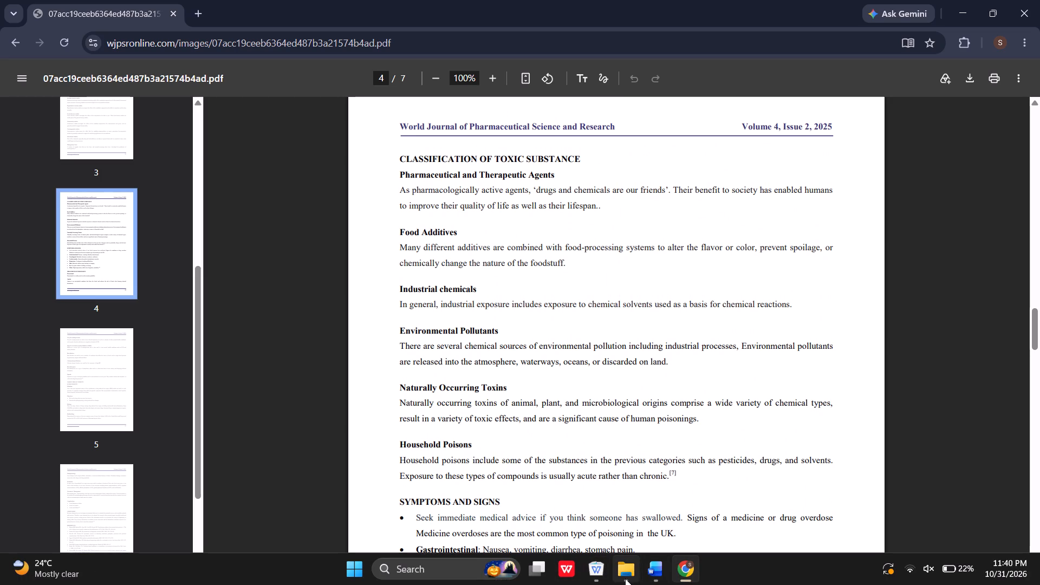
Return to the Word document and review the toxicology types table and the impact-of-toxicology sections.
{"action": "left_click", "coordinate": [657, 569]}
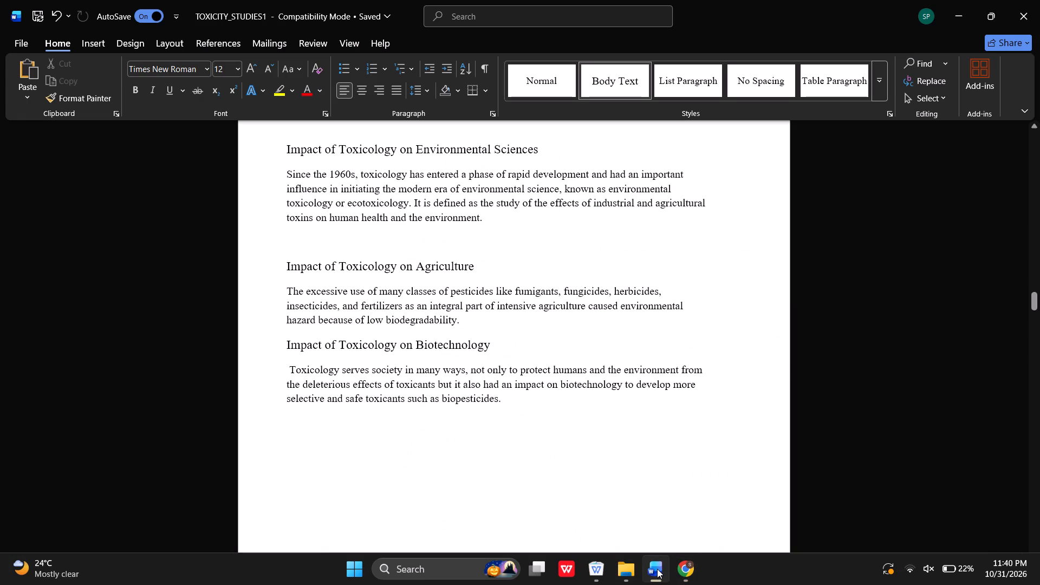
{"action": "scroll", "coordinate": [620, 439], "scroll_direction": "down", "scroll_amount": 6}
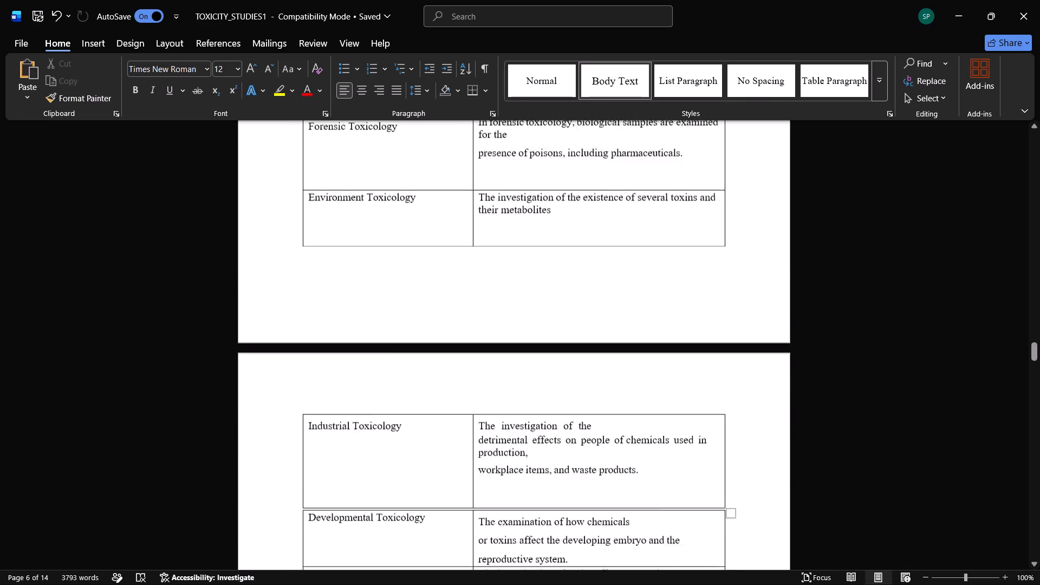
{"action": "scroll", "coordinate": [620, 439], "scroll_direction": "down", "scroll_amount": 1}
{"action": "scroll", "coordinate": [620, 439], "scroll_direction": "up", "scroll_amount": 8}
{"action": "scroll", "coordinate": [620, 439], "scroll_direction": "down", "scroll_amount": 1}
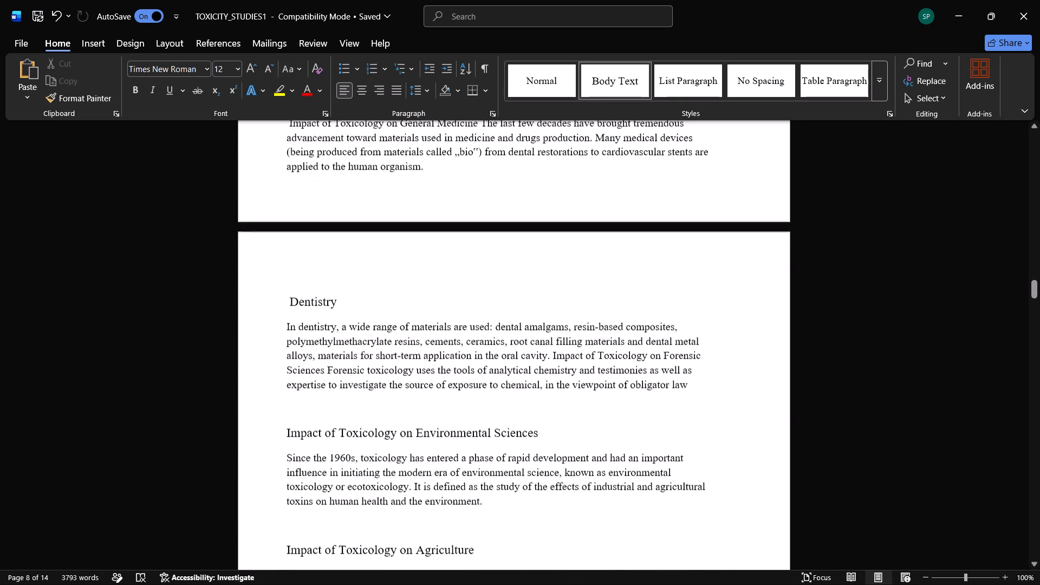
{"action": "scroll", "coordinate": [620, 439], "scroll_direction": "down", "scroll_amount": 1}
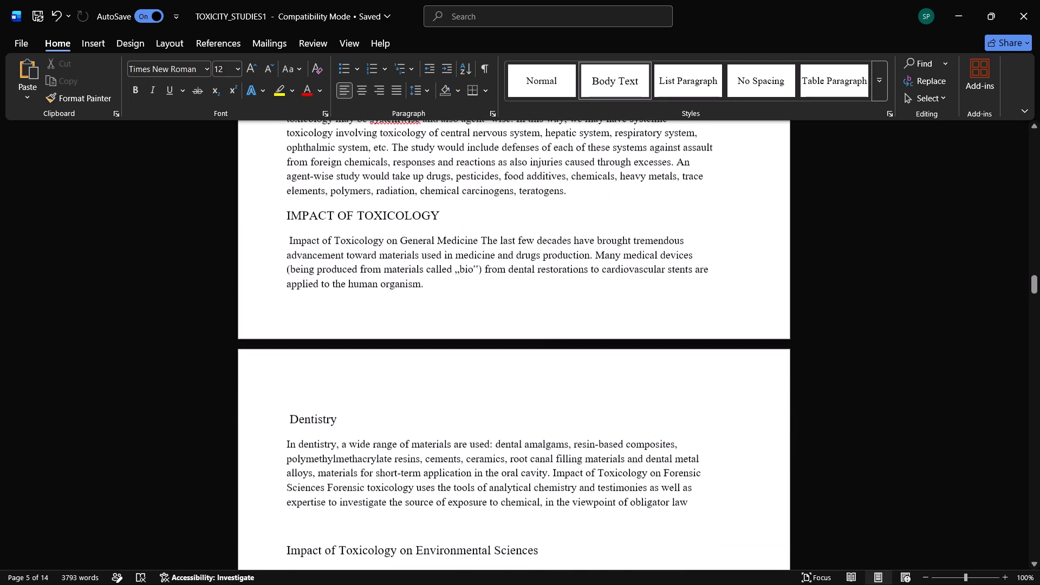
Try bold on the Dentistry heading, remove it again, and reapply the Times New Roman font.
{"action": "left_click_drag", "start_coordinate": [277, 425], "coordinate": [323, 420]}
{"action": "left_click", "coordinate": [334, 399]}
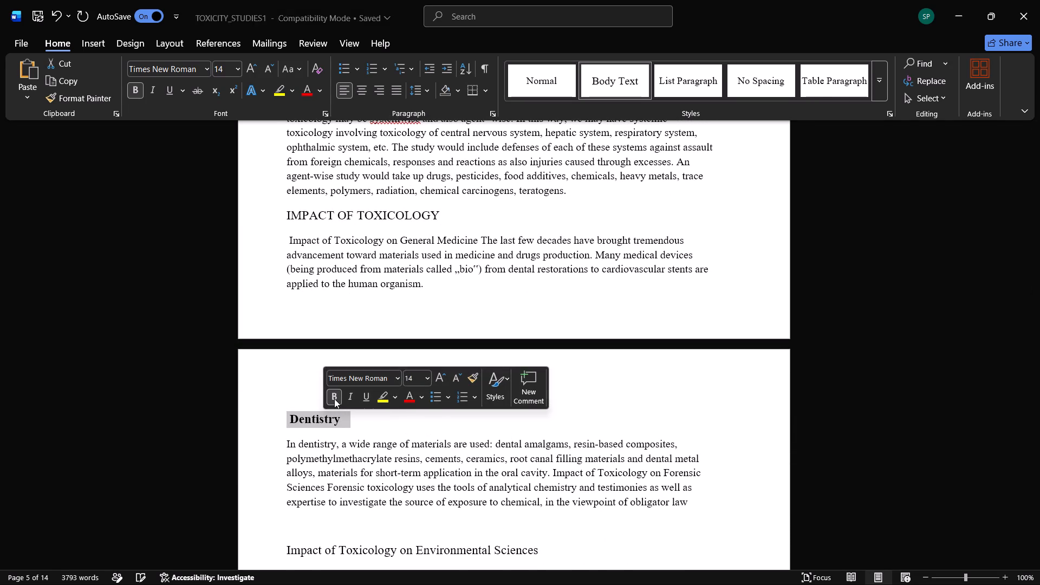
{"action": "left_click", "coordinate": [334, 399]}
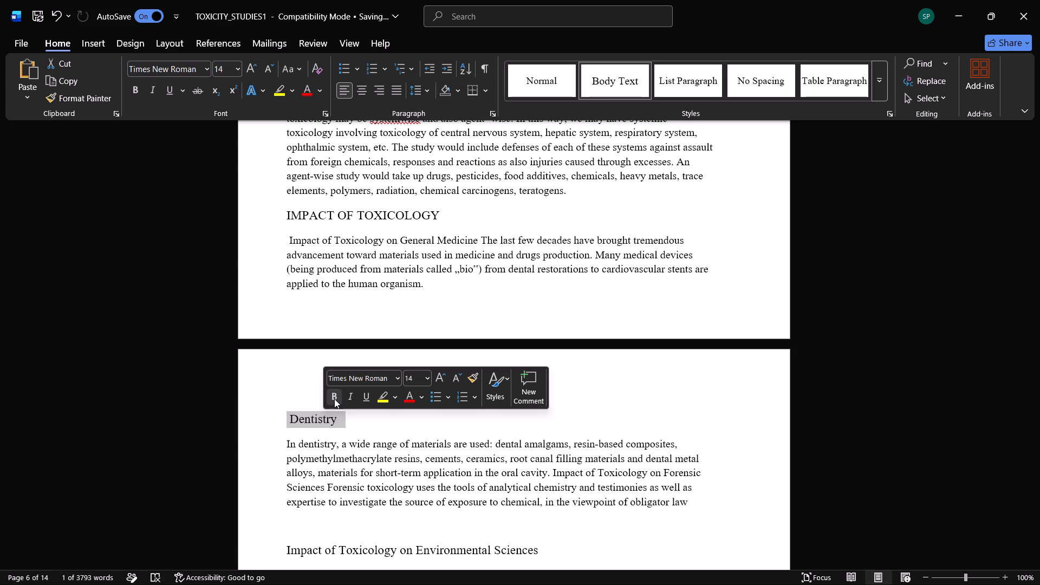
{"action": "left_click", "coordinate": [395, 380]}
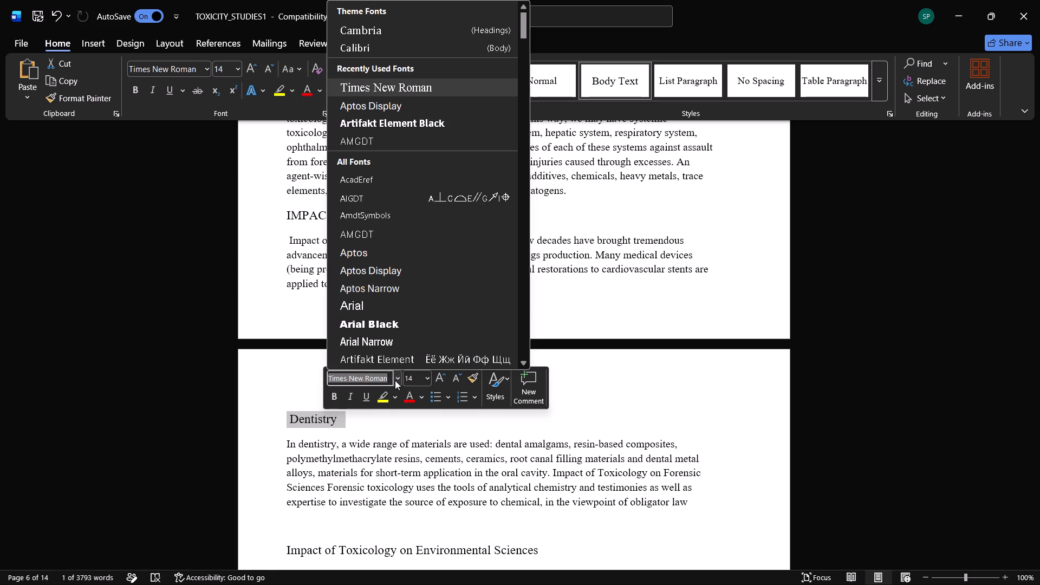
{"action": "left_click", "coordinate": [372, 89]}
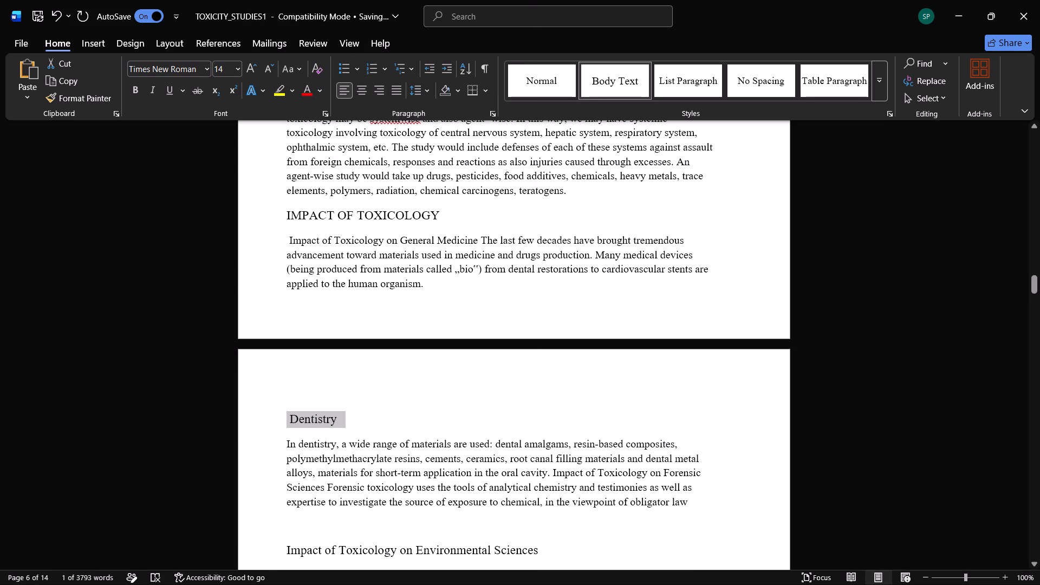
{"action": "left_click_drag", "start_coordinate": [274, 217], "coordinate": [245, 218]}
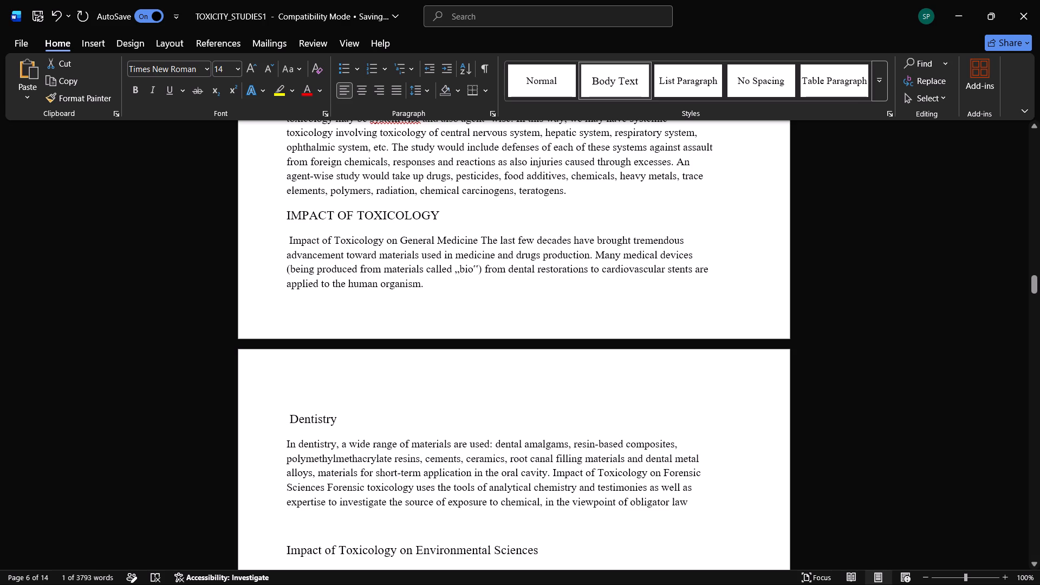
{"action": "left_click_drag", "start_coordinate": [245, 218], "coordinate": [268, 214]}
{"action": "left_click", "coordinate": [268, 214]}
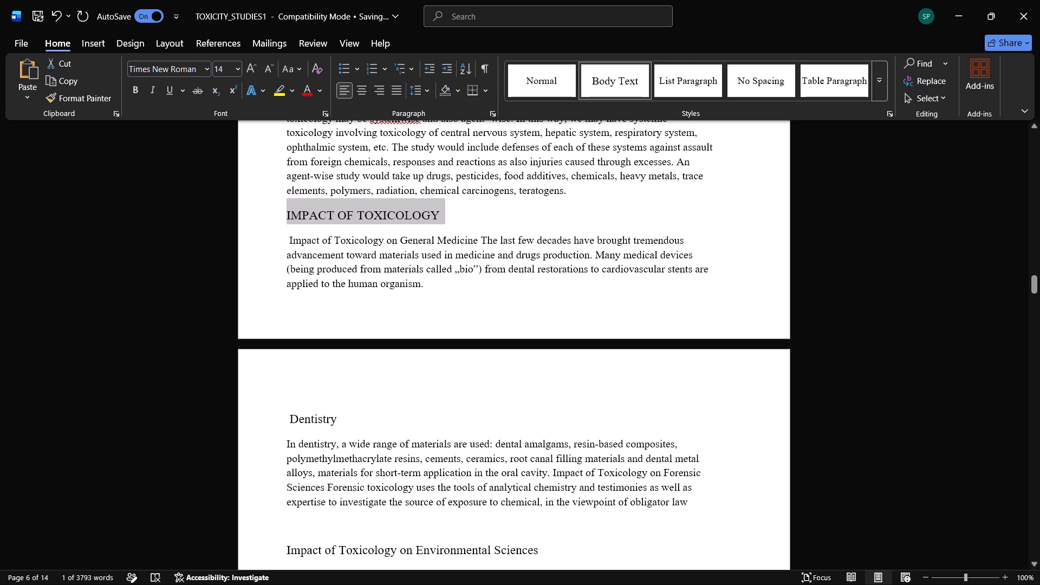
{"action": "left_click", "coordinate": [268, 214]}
Insert a blank line between the Agriculture paragraph and the Impact of Toxicology on Biotechnology heading.
{"action": "scroll", "coordinate": [268, 214], "scroll_direction": "down", "scroll_amount": 3}
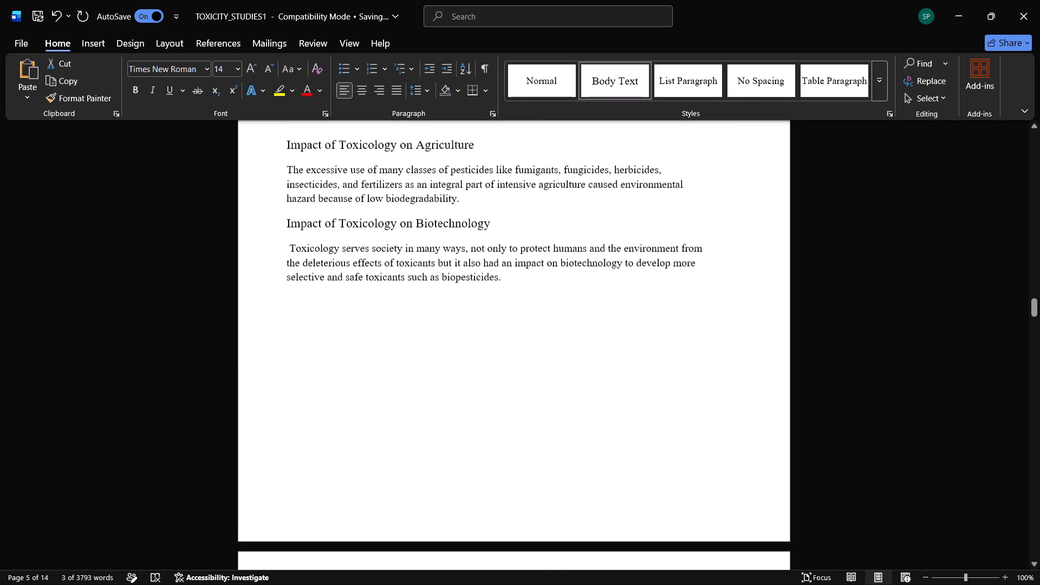
{"action": "scroll", "coordinate": [268, 214], "scroll_direction": "up", "scroll_amount": 1}
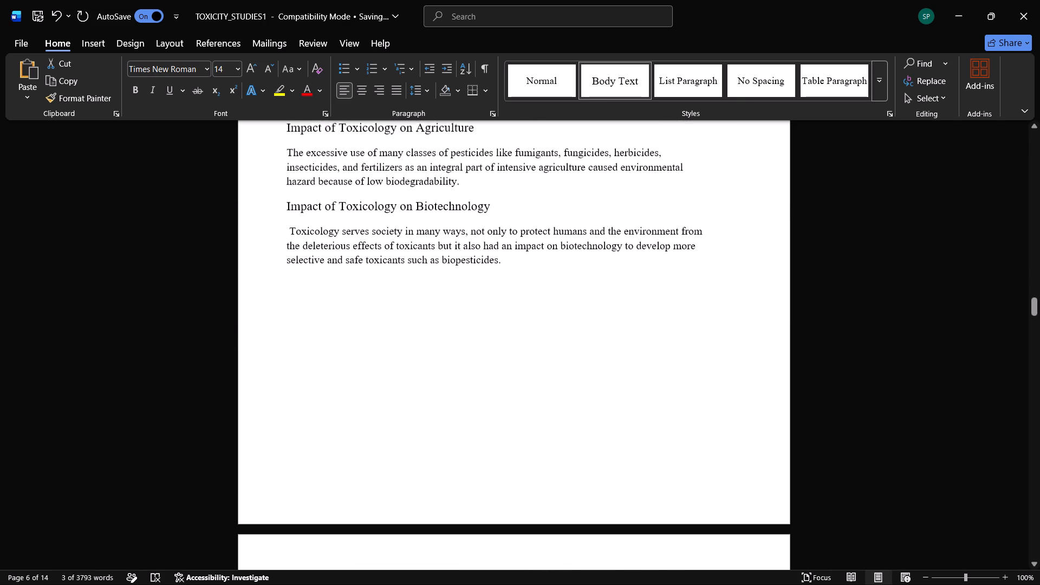
{"action": "scroll", "coordinate": [268, 214], "scroll_direction": "up", "scroll_amount": 2}
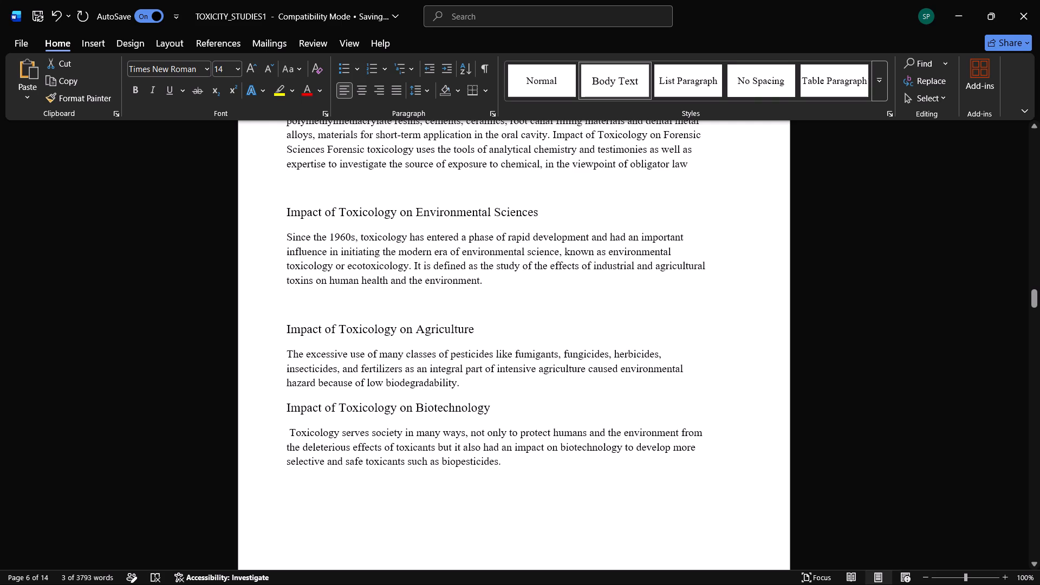
{"action": "double_click", "coordinate": [463, 381]}
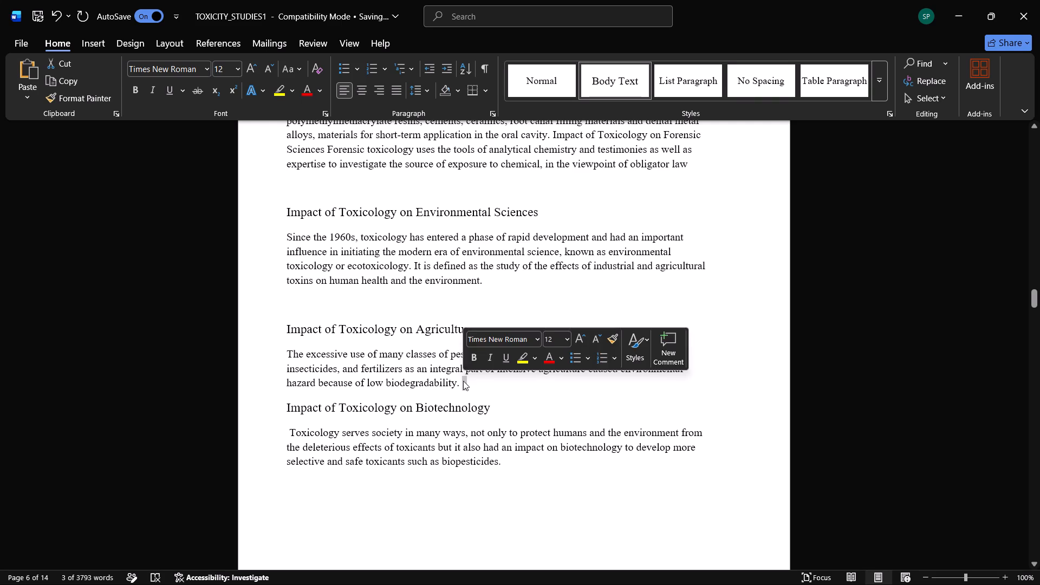
{"action": "key", "text": "Return"}
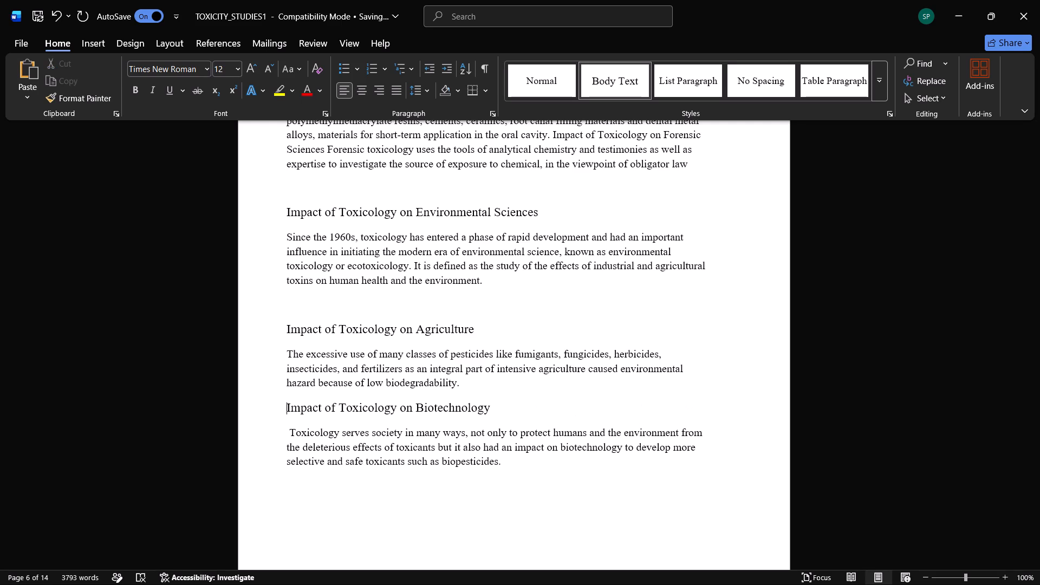
{"action": "key", "text": "Return"}
Review the document around the Biotechnology section, the Types of Toxicology table and the Branches of Toxicology section.
{"action": "scroll", "coordinate": [463, 381], "scroll_direction": "down", "scroll_amount": 2}
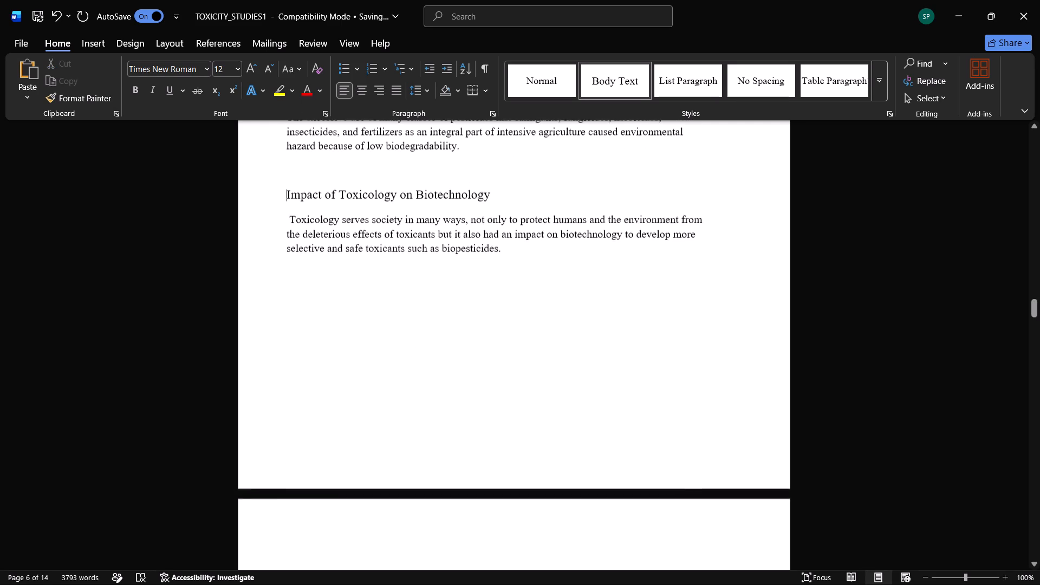
{"action": "scroll", "coordinate": [463, 381], "scroll_direction": "down", "scroll_amount": 1}
{"action": "scroll", "coordinate": [385, 575], "scroll_direction": "down", "scroll_amount": 2}
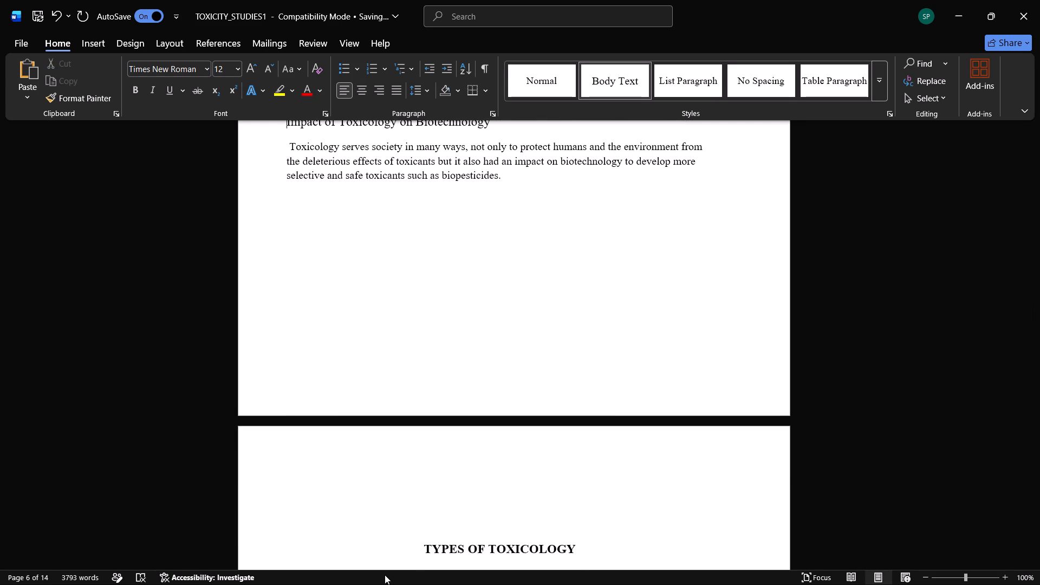
{"action": "scroll", "coordinate": [385, 575], "scroll_direction": "down", "scroll_amount": 3}
{"action": "scroll", "coordinate": [500, 559], "scroll_direction": "down", "scroll_amount": 7}
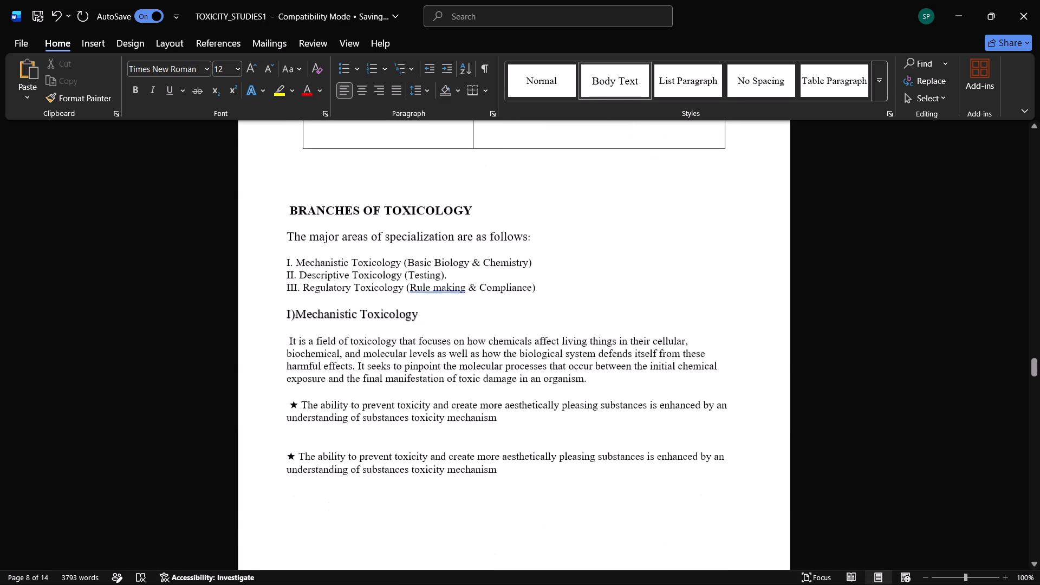
{"action": "scroll", "coordinate": [500, 559], "scroll_direction": "down", "scroll_amount": 1}
{"action": "scroll", "coordinate": [500, 559], "scroll_direction": "up", "scroll_amount": 6}
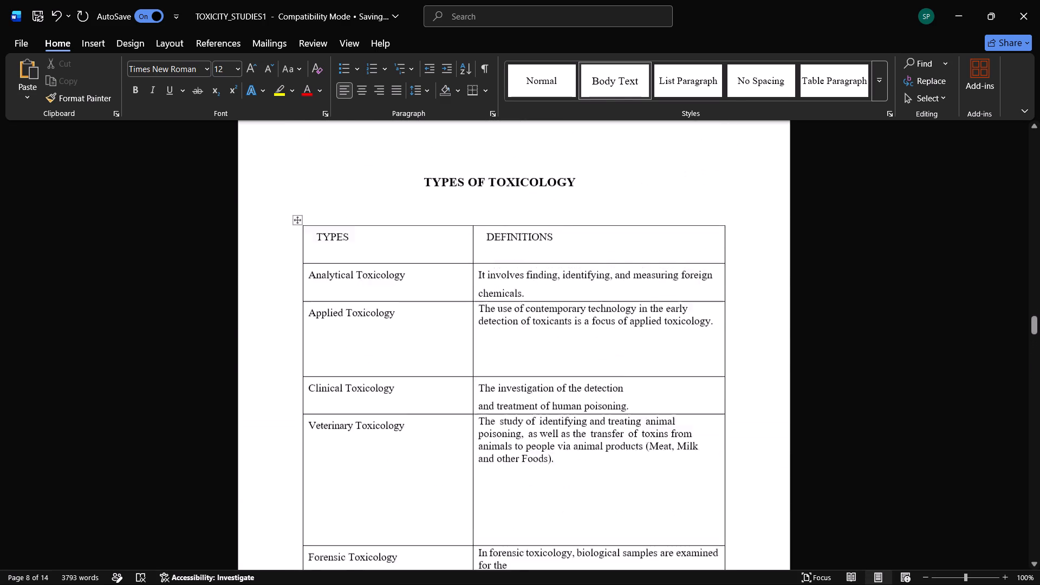
{"action": "scroll", "coordinate": [500, 559], "scroll_direction": "up", "scroll_amount": 5}
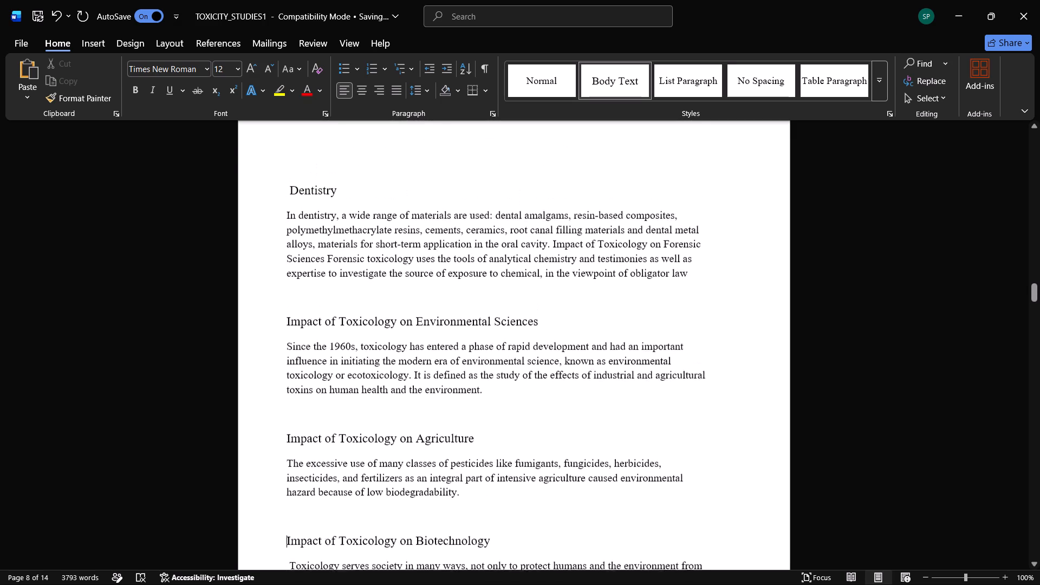
{"action": "scroll", "coordinate": [500, 559], "scroll_direction": "up", "scroll_amount": 2}
{"action": "scroll", "coordinate": [500, 559], "scroll_direction": "down", "scroll_amount": 6}
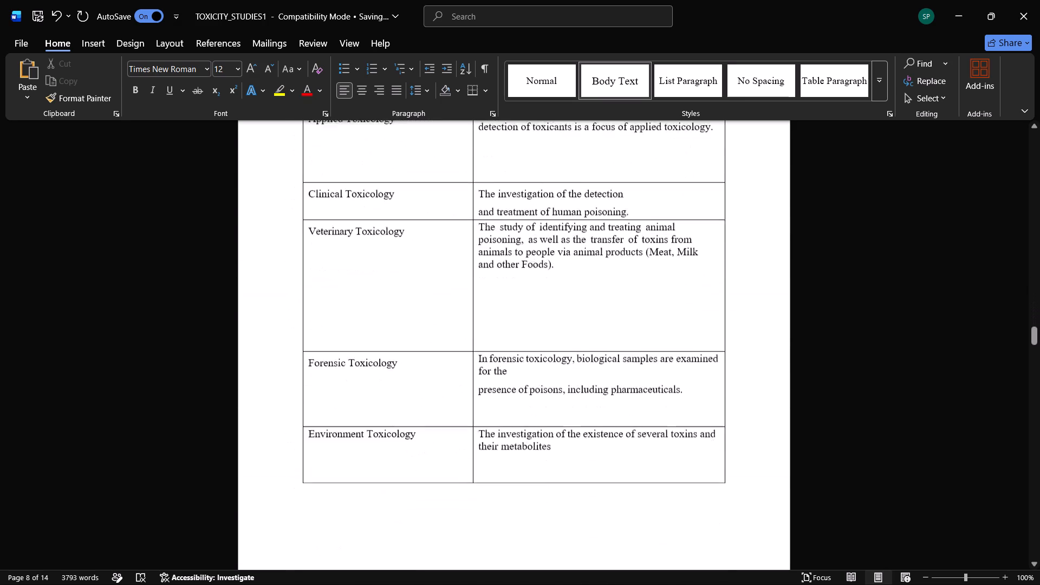
{"action": "scroll", "coordinate": [500, 559], "scroll_direction": "down", "scroll_amount": 4}
{"action": "scroll", "coordinate": [500, 559], "scroll_direction": "up", "scroll_amount": 1}
Look through the toxicity studies, in-vitro and in-silico sections up to the Conclusion for a place to add new content.
{"action": "scroll", "coordinate": [500, 559], "scroll_direction": "right", "scroll_amount": 1}
{"action": "scroll", "coordinate": [500, 559], "scroll_direction": "up", "scroll_amount": 1}
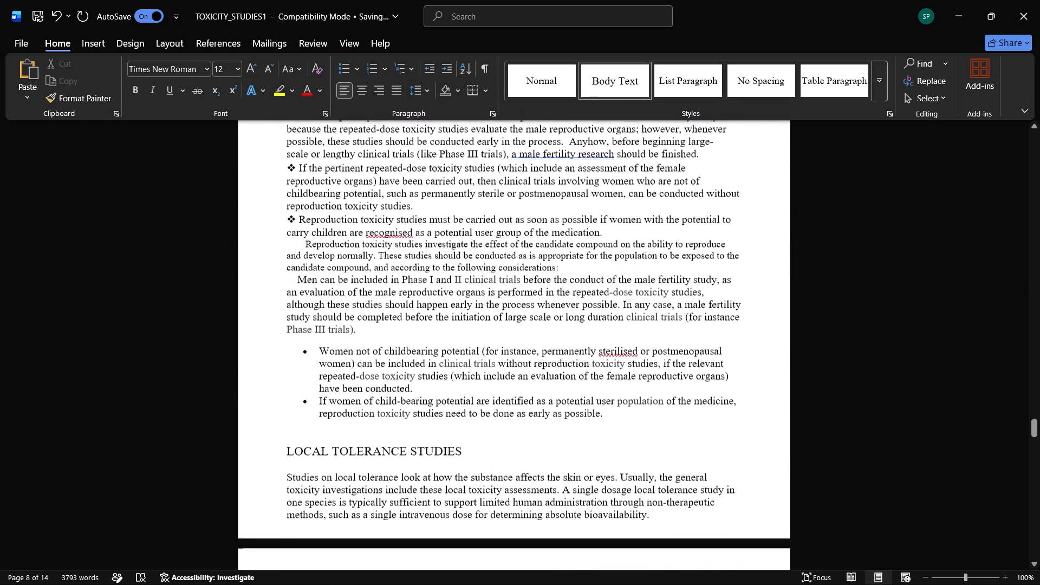
{"action": "scroll", "coordinate": [500, 559], "scroll_direction": "up", "scroll_amount": 3}
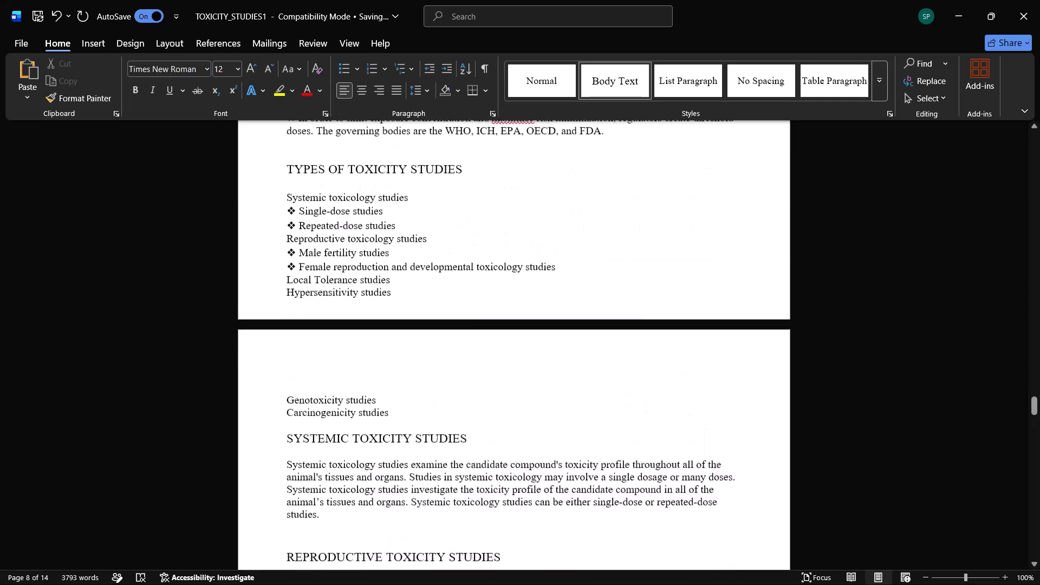
{"action": "scroll", "coordinate": [500, 559], "scroll_direction": "down", "scroll_amount": 2}
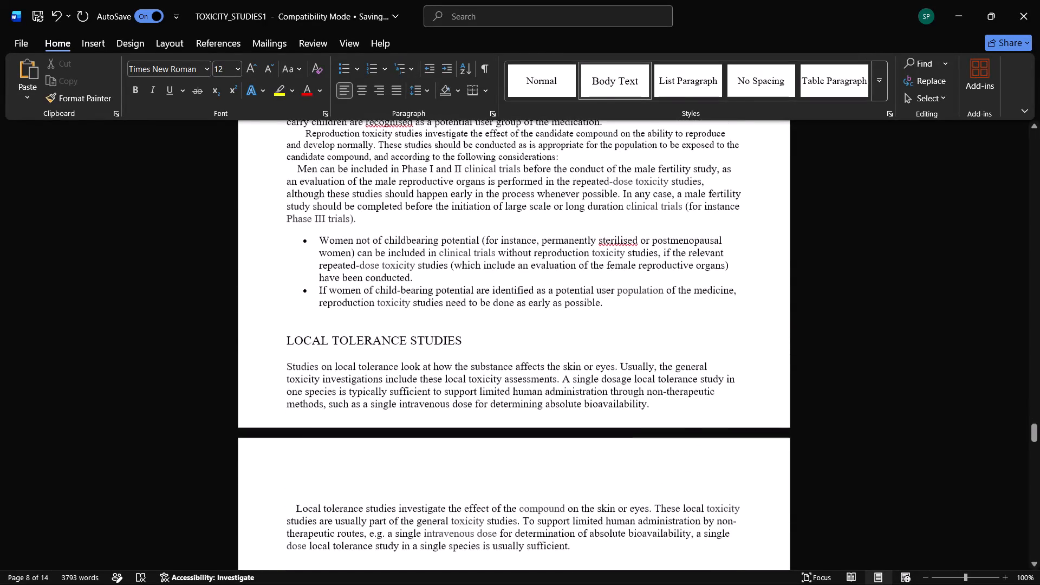
{"action": "scroll", "coordinate": [399, 584], "scroll_direction": "up", "scroll_amount": 1}
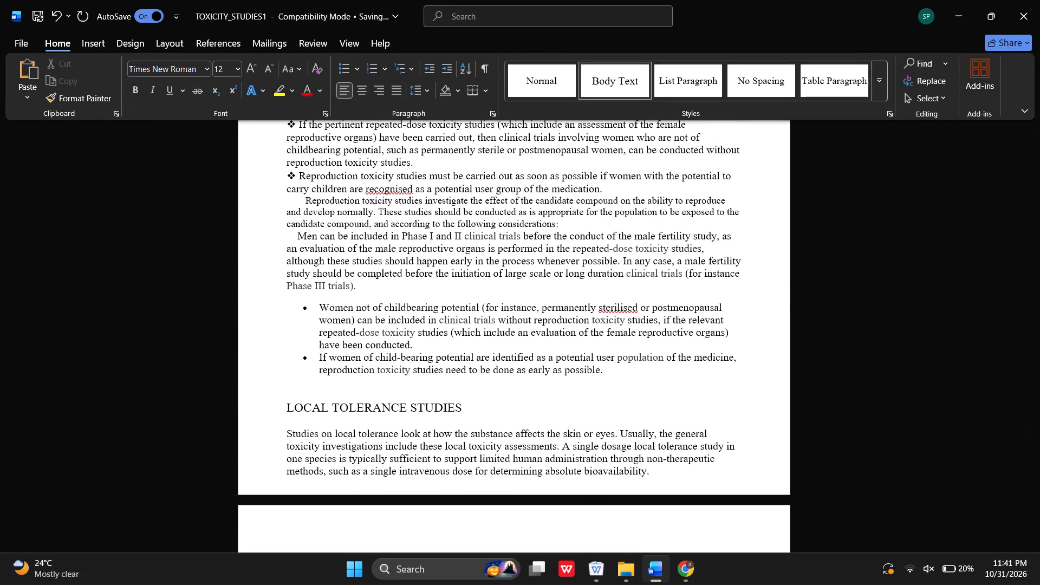
{"action": "scroll", "coordinate": [399, 584], "scroll_direction": "up", "scroll_amount": 1}
{"action": "scroll", "coordinate": [431, 462], "scroll_direction": "down", "scroll_amount": 2}
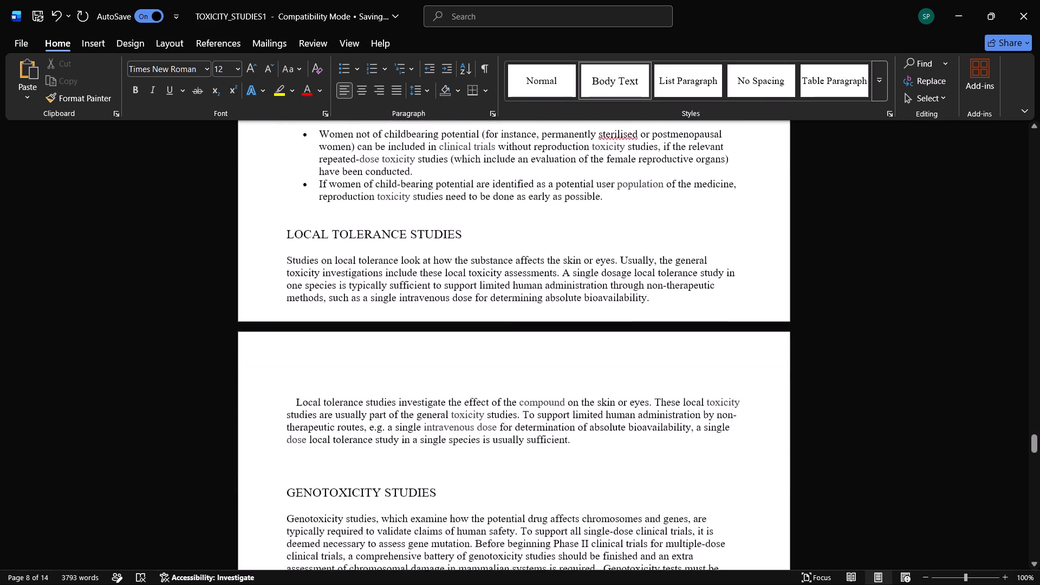
{"action": "scroll", "coordinate": [431, 462], "scroll_direction": "down", "scroll_amount": 4}
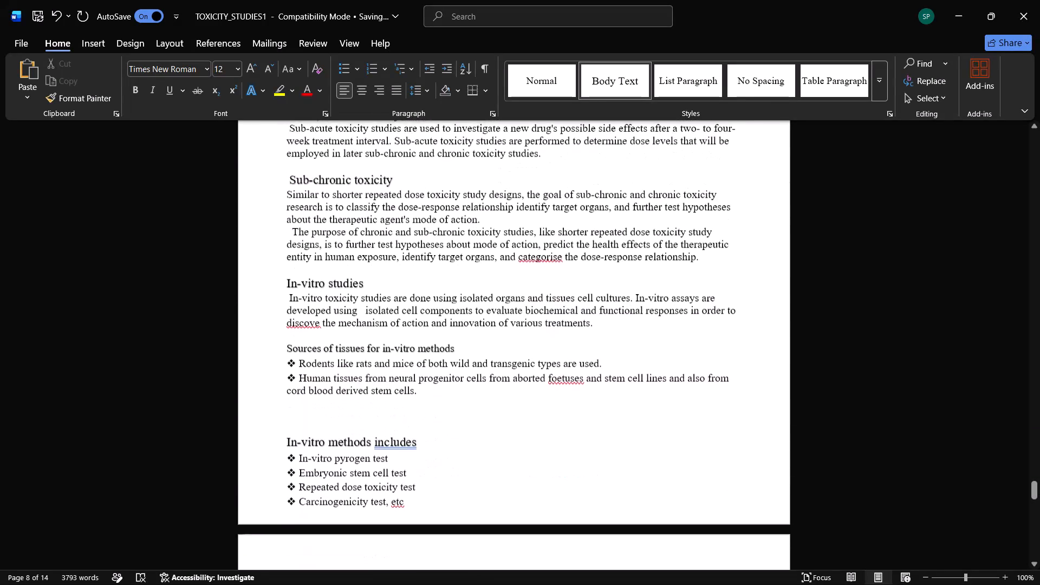
{"action": "scroll", "coordinate": [431, 462], "scroll_direction": "down", "scroll_amount": 3}
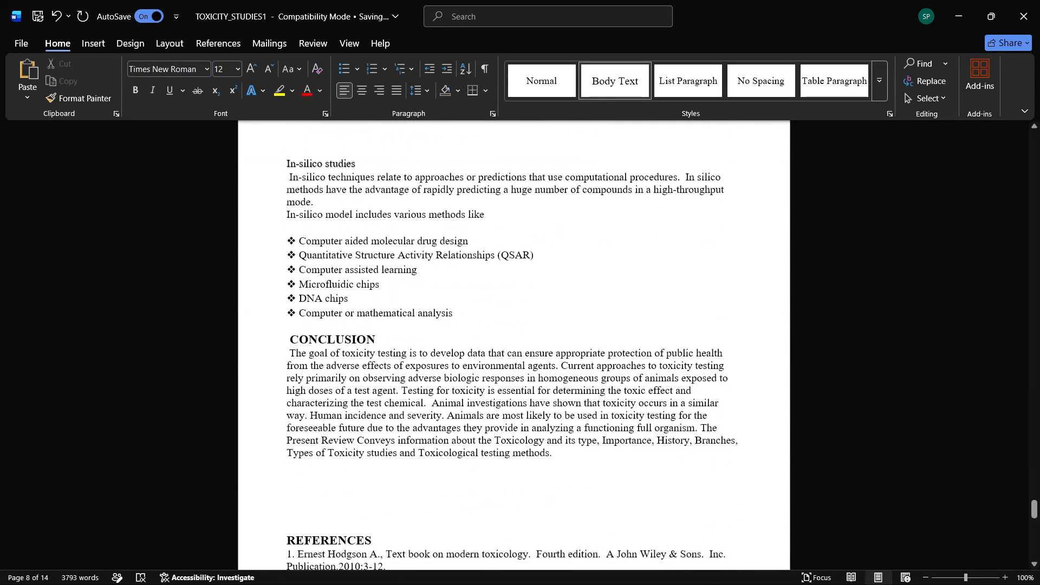
{"action": "scroll", "coordinate": [431, 462], "scroll_direction": "up", "scroll_amount": 1}
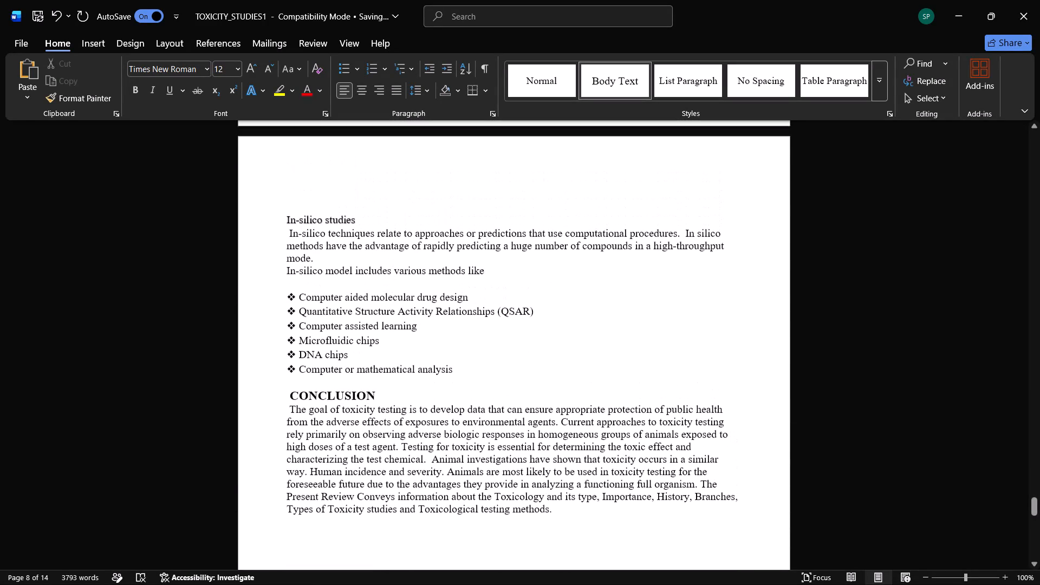
{"action": "scroll", "coordinate": [431, 462], "scroll_direction": "up", "scroll_amount": 1}
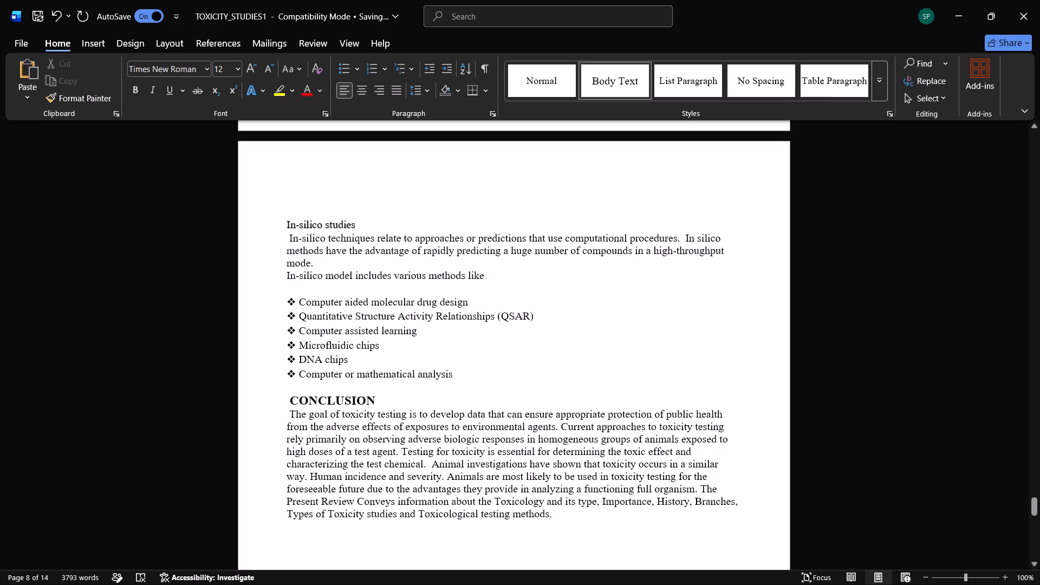
Insert four new lines after the "Computer or mathematical analysis" item, above the CONCLUSION heading.
{"action": "left_click", "coordinate": [471, 374]}
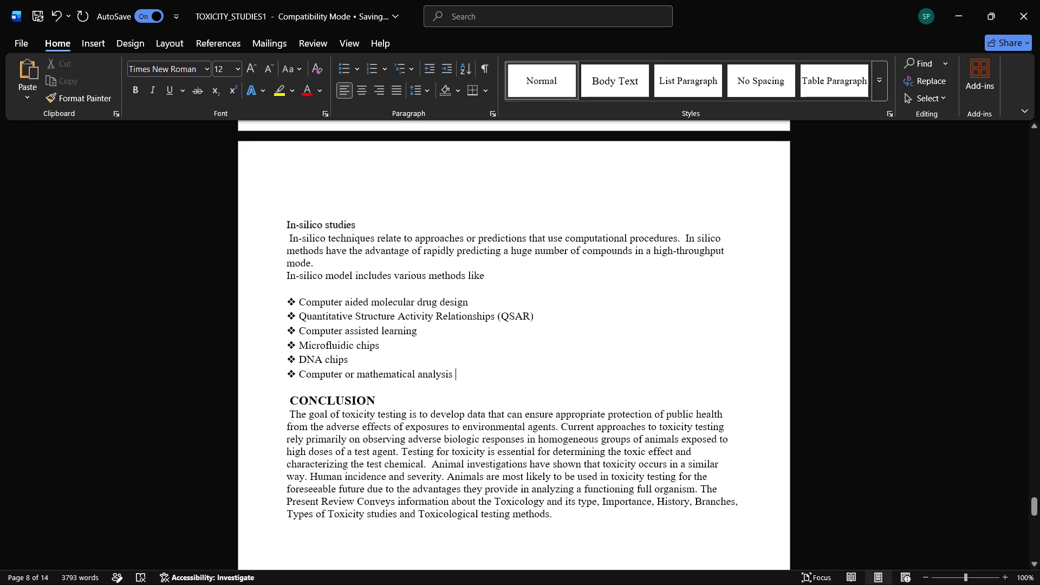
{"action": "key", "text": "Return"}
{"action": "key", "text": "Return"}
{"action": "key", "text": "Return"}
{"action": "key", "text": "Return"}
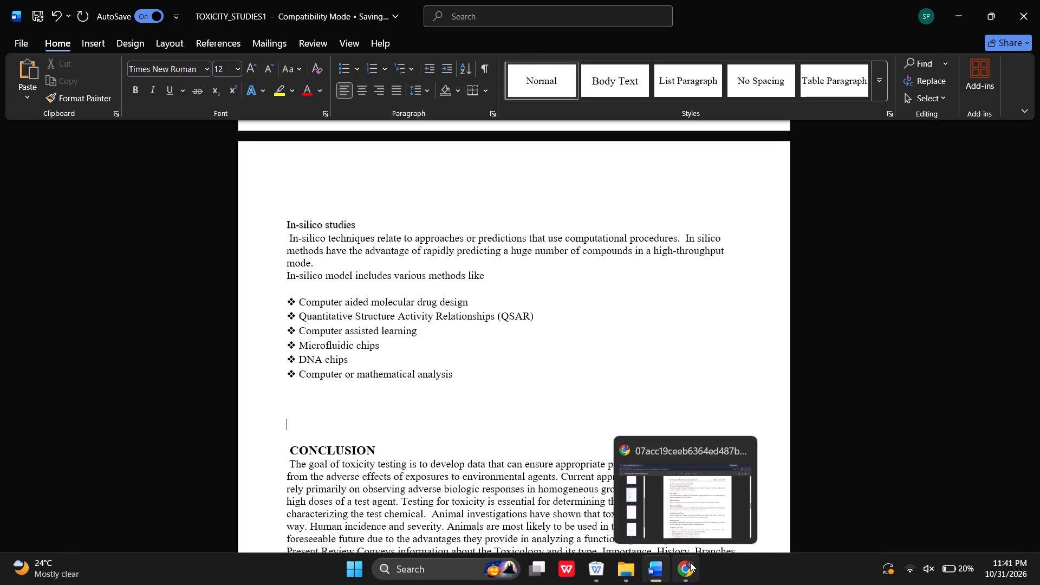
Copy the article's Classification of Toxic Substance heading with its Pharmaceutical and Therapeutic Agents passage into the Word document above CONCLUSION.
{"action": "left_click", "coordinate": [690, 562]}
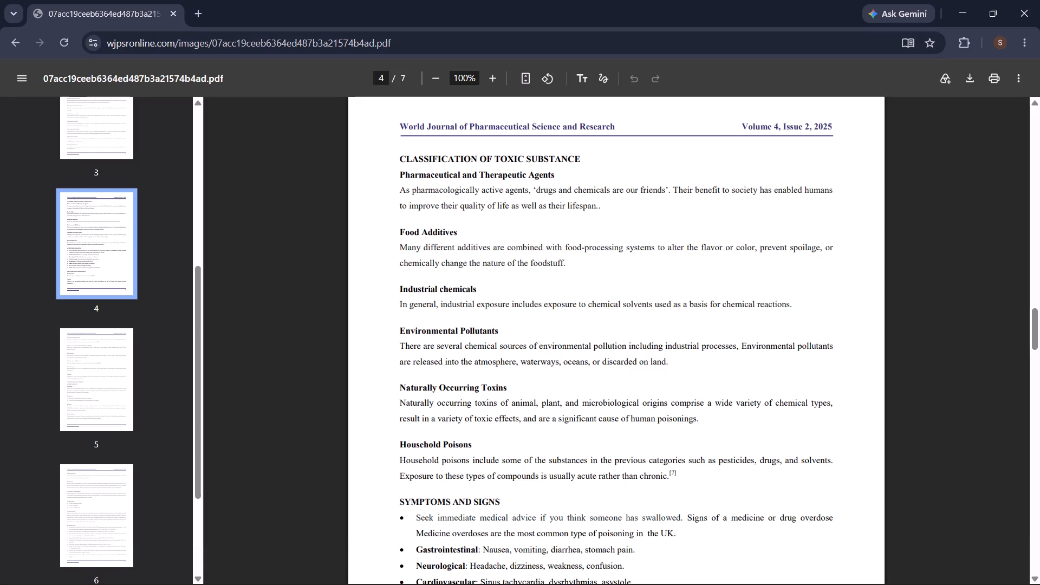
{"action": "left_click_drag", "start_coordinate": [393, 160], "coordinate": [576, 140]}
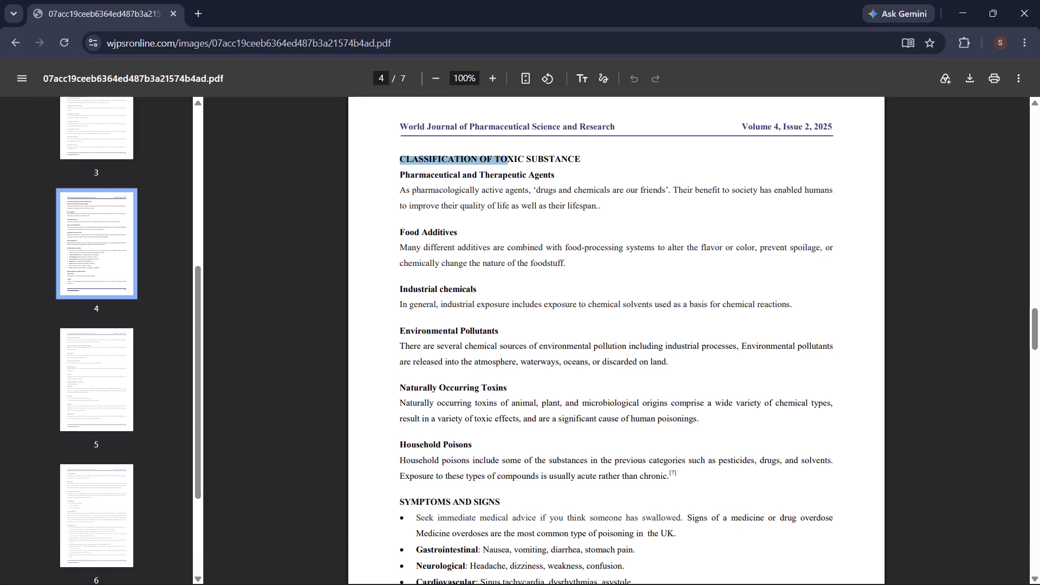
{"action": "left_click_drag", "start_coordinate": [576, 140], "coordinate": [612, 212]}
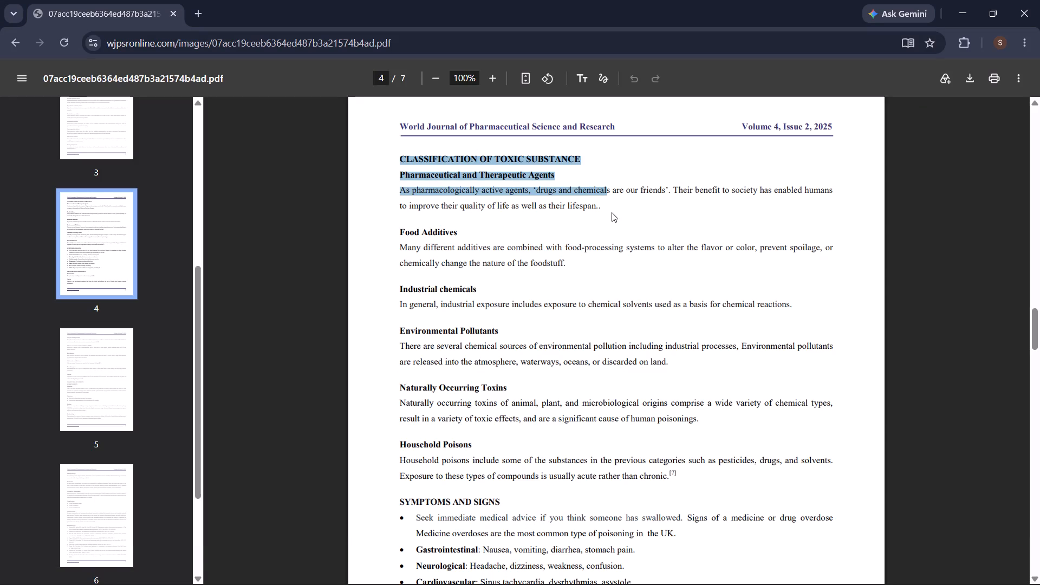
{"action": "key", "text": "ctrl+c"}
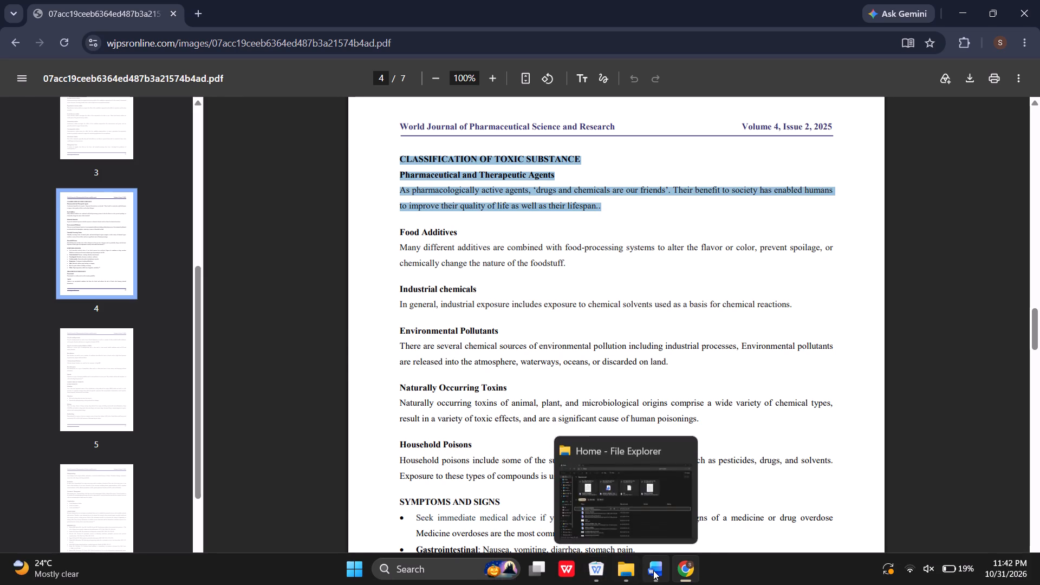
{"action": "left_click", "coordinate": [653, 570]}
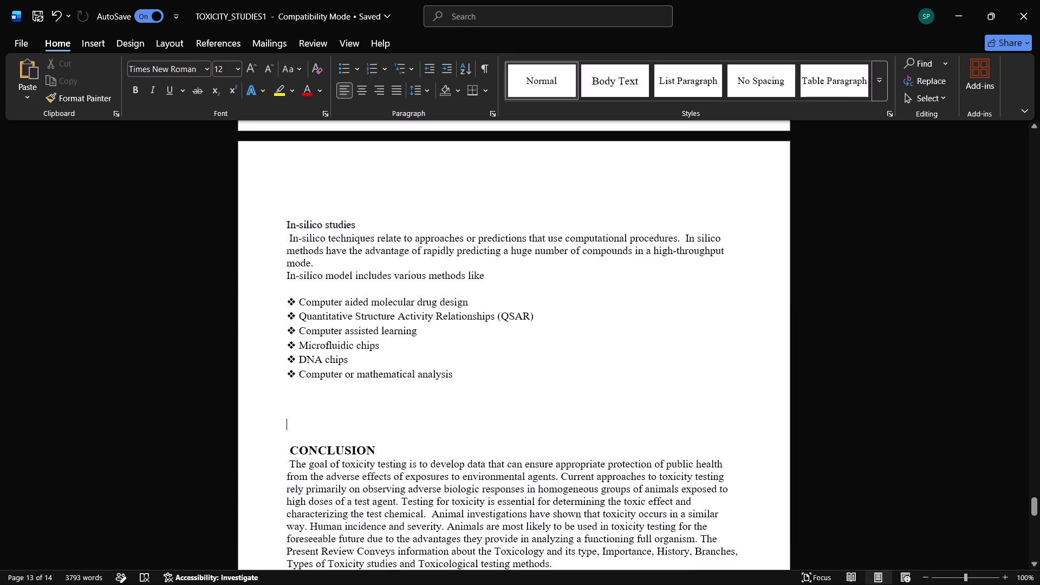
{"action": "left_click", "coordinate": [296, 404]}
{"action": "key", "text": "ctrl+v"}
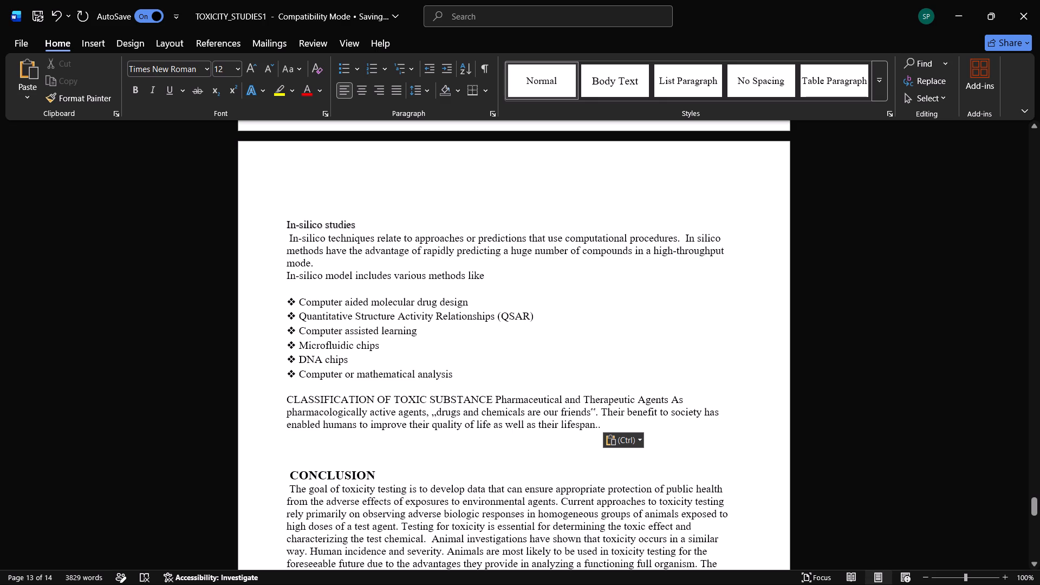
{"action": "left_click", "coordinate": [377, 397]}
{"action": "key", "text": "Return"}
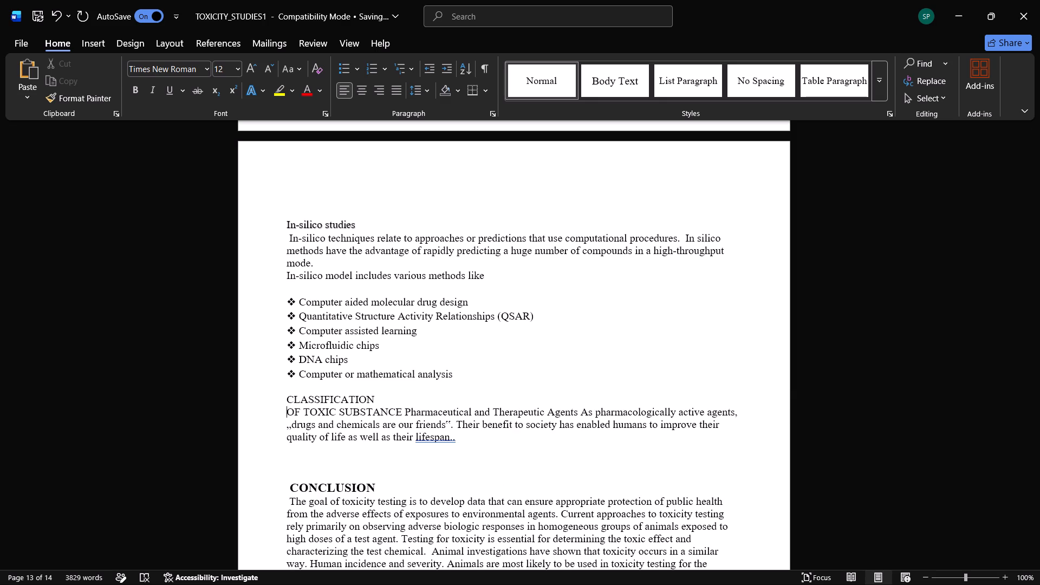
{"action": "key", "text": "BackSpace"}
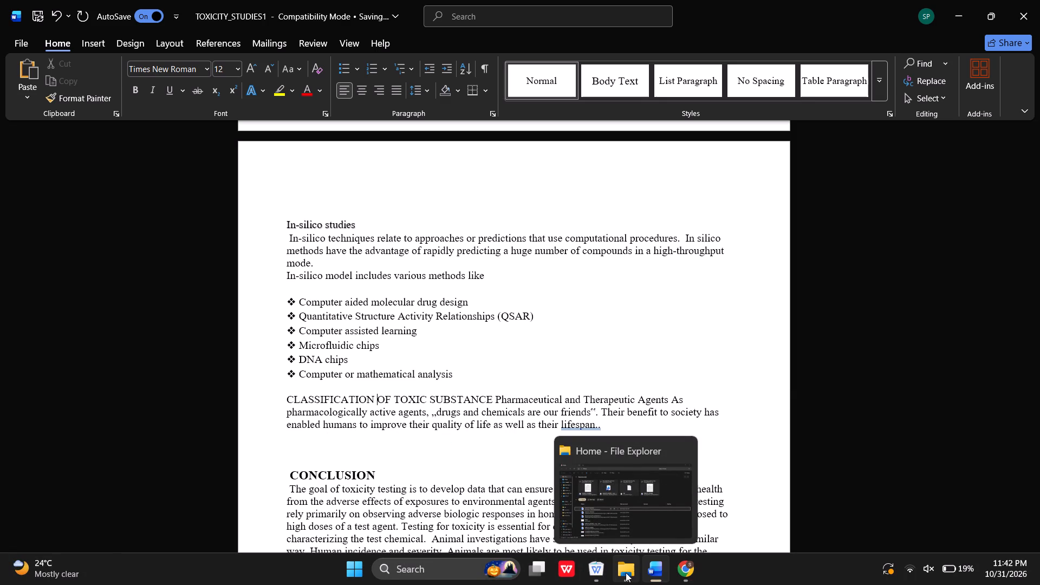
Following the article's layout, put CLASSIFICATION OF TOXIC SUBSTANCE, Pharmaceutical and Therapeutic Agents, and the paragraph text on separate lines.
{"action": "left_click", "coordinate": [686, 565]}
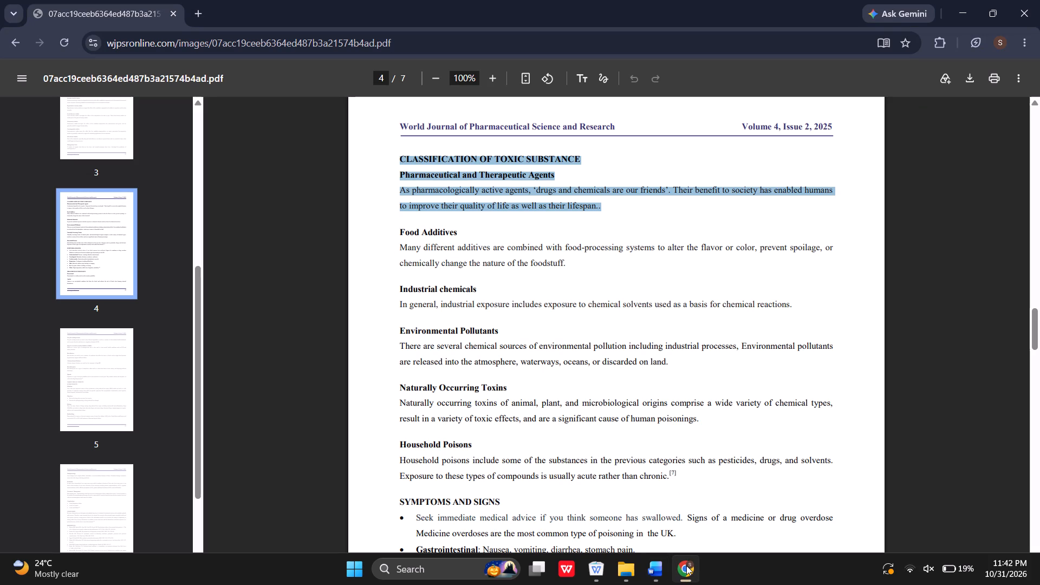
{"action": "left_click", "coordinate": [658, 561]}
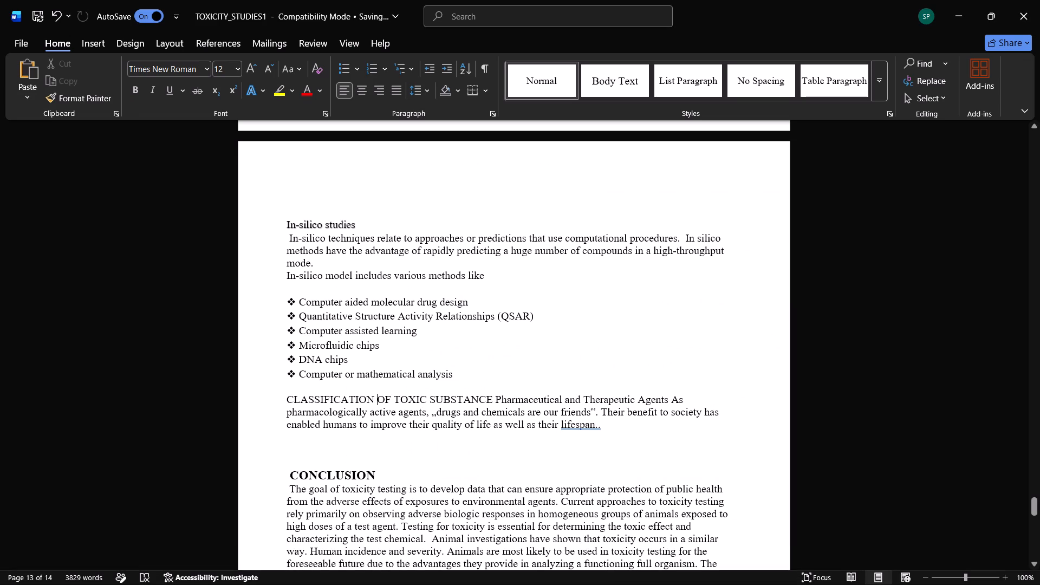
{"action": "left_click", "coordinate": [495, 399]}
{"action": "key", "text": "Return"}
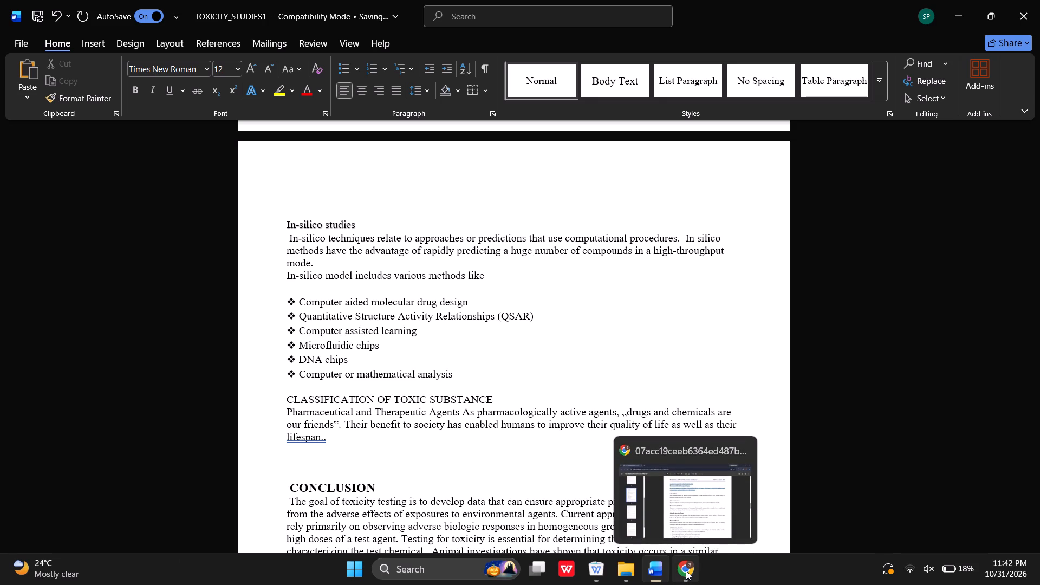
{"action": "left_click", "coordinate": [686, 570]}
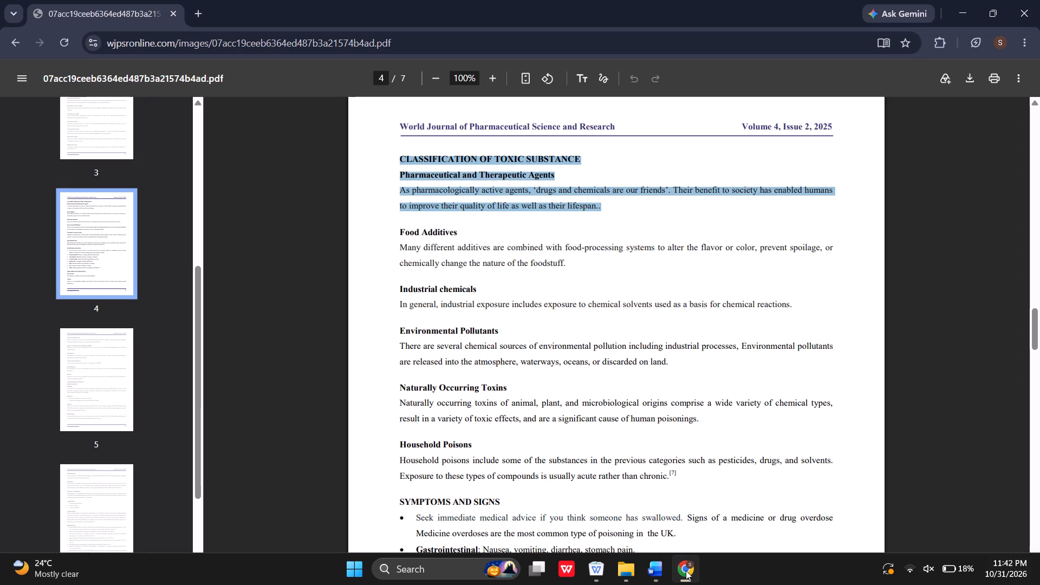
{"action": "left_click", "coordinate": [656, 571]}
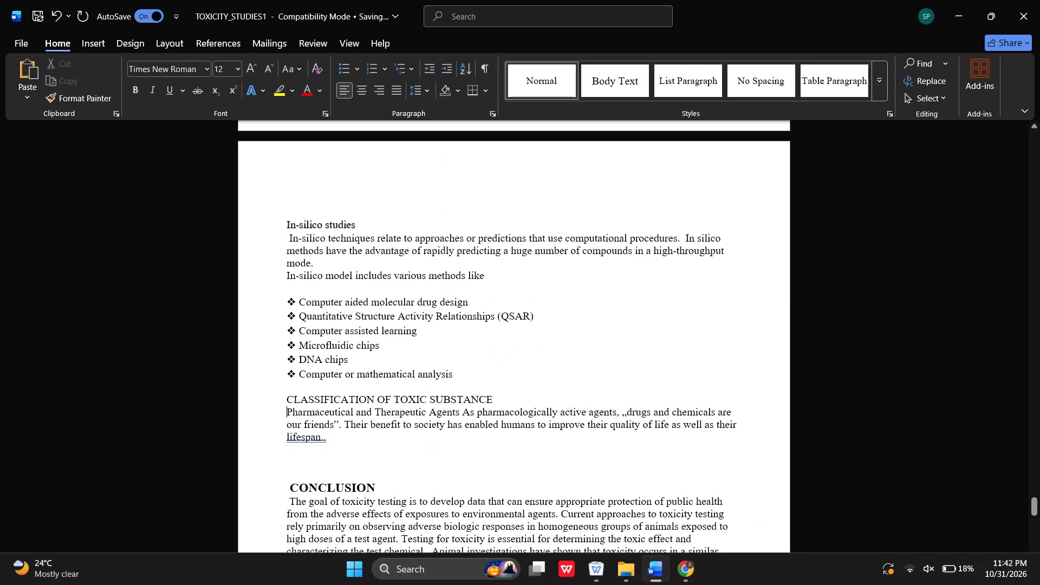
{"action": "left_click", "coordinate": [459, 413]}
{"action": "key", "text": "Return"}
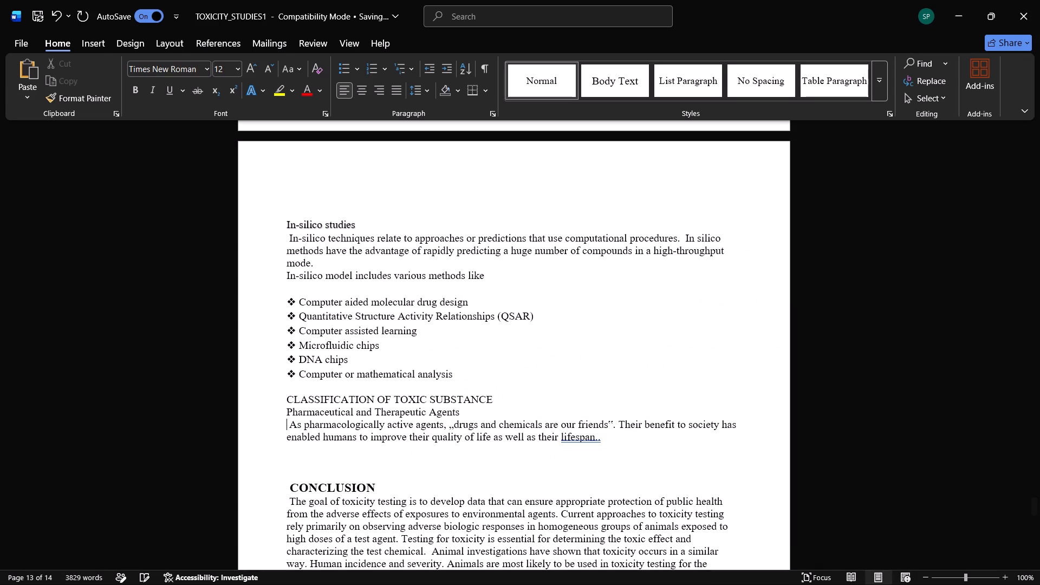
Increase the CLASSIFICATION OF TOXIC SUBSTANCE heading to 14 pt.
{"action": "double_click", "coordinate": [281, 398]}
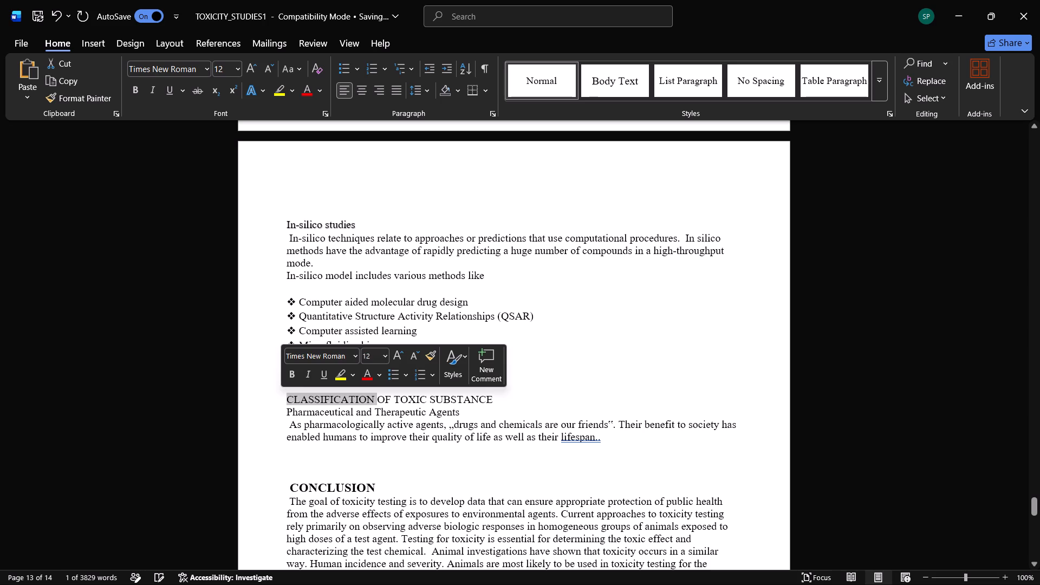
{"action": "left_click_drag", "start_coordinate": [500, 395], "coordinate": [455, 398]}
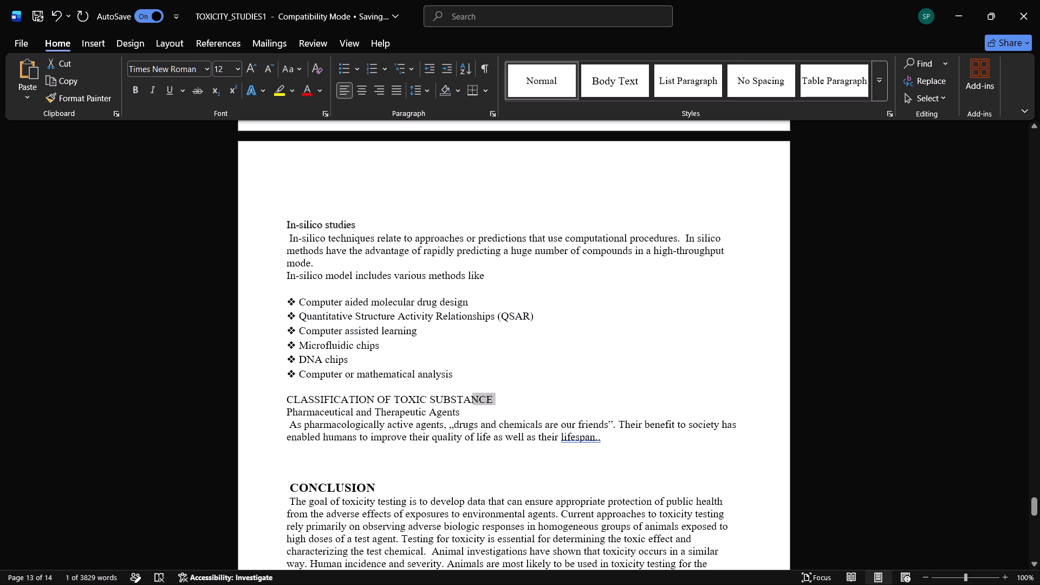
{"action": "left_click_drag", "start_coordinate": [455, 398], "coordinate": [304, 399]}
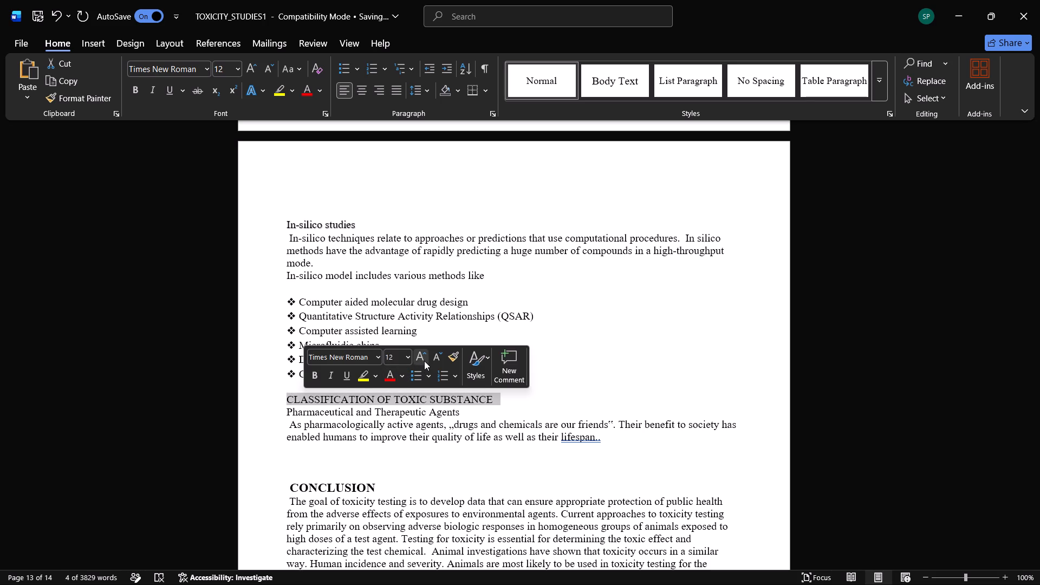
{"action": "left_click", "coordinate": [421, 357]}
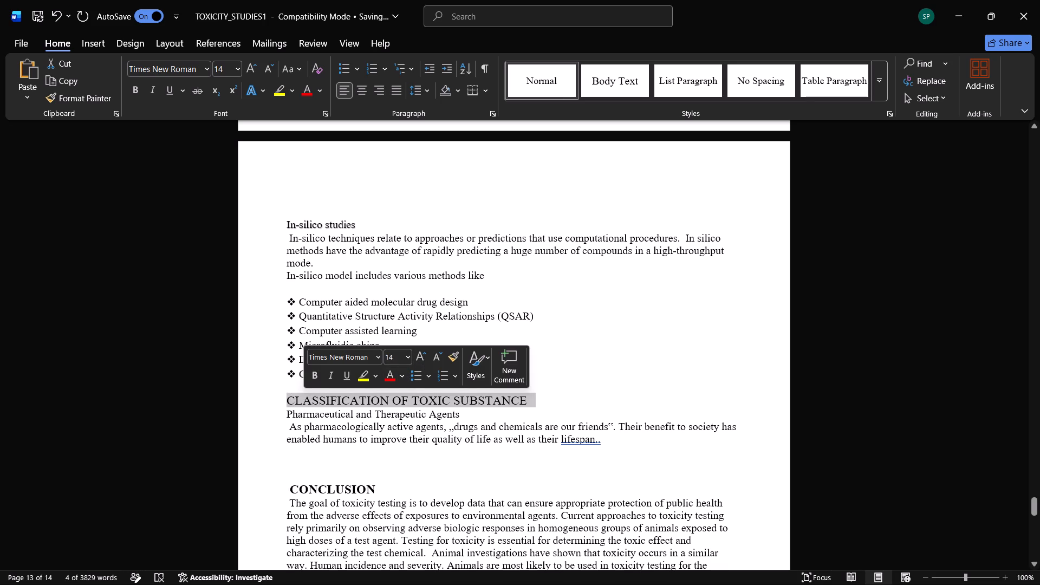
Delete the extra period after "lifespan" at the end of the Pharmaceutical and Therapeutic Agents paragraph.
{"action": "left_click", "coordinate": [278, 418]}
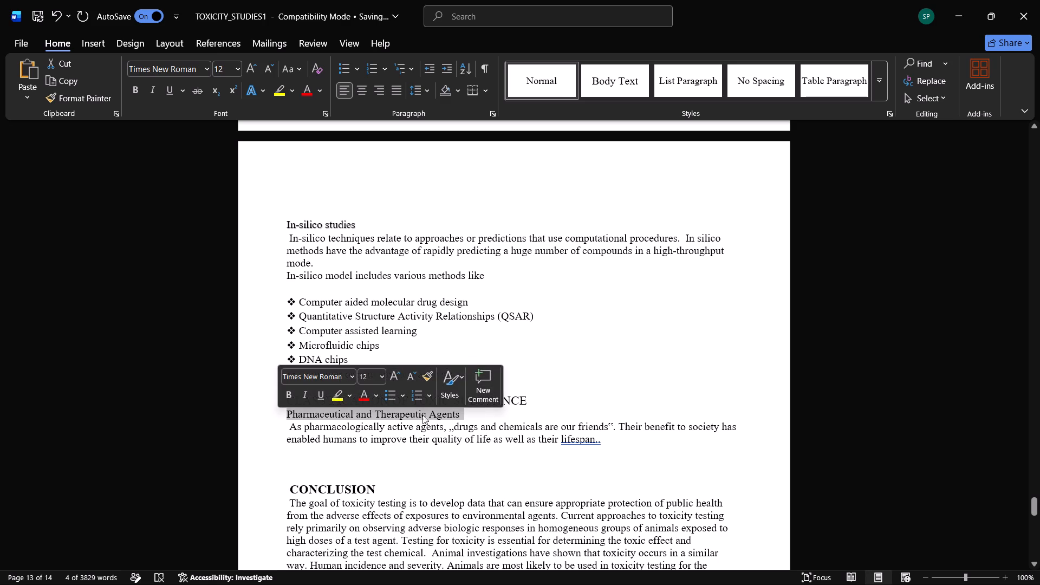
{"action": "scroll", "coordinate": [466, 414], "scroll_direction": "down", "scroll_amount": 1}
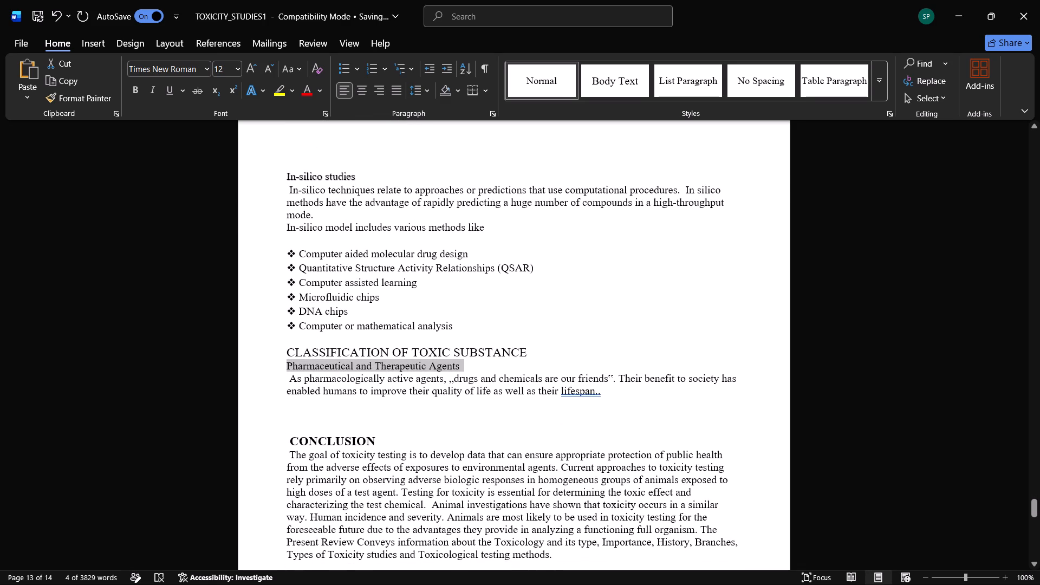
{"action": "left_click", "coordinate": [605, 392]}
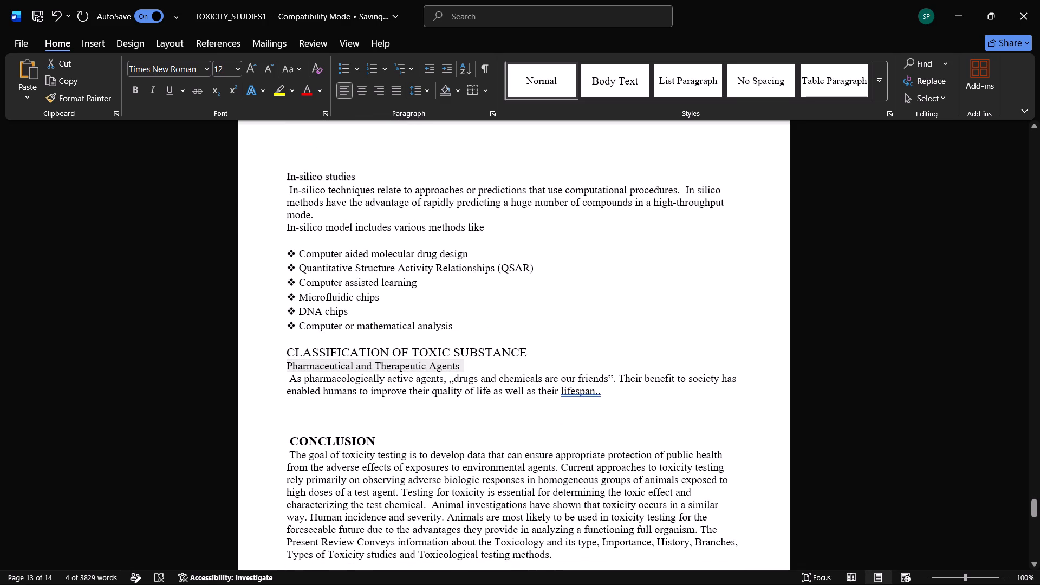
{"action": "key", "text": "BackSpace"}
Copy the article's Food Additives passage into the Word document below the Pharmaceutical and Therapeutic Agents paragraph, with its heading on a separate line.
{"action": "scroll", "coordinate": [605, 392], "scroll_direction": "down", "scroll_amount": 1}
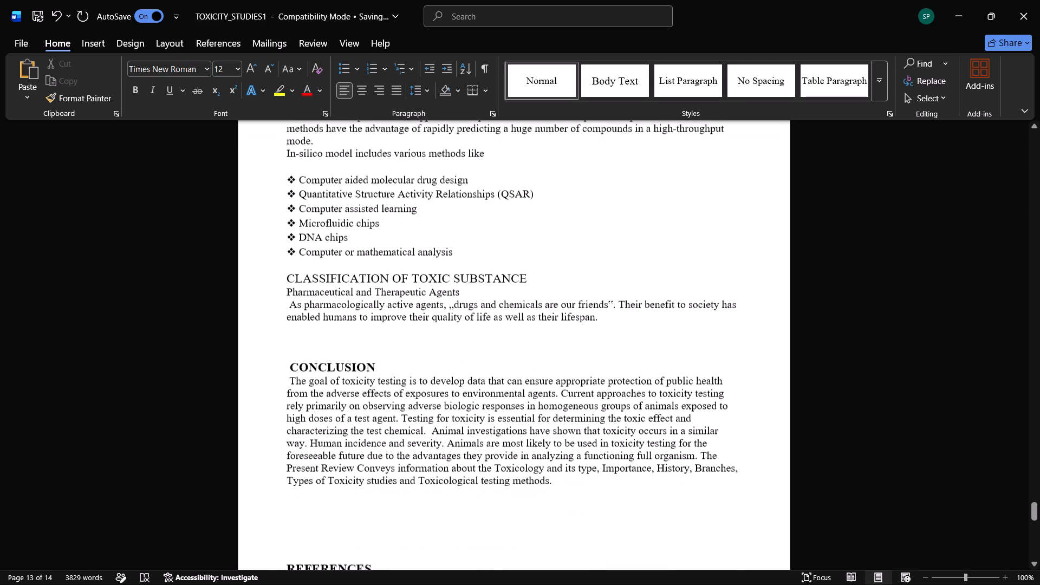
{"action": "scroll", "coordinate": [605, 392], "scroll_direction": "down", "scroll_amount": 1}
{"action": "key", "text": "Return"}
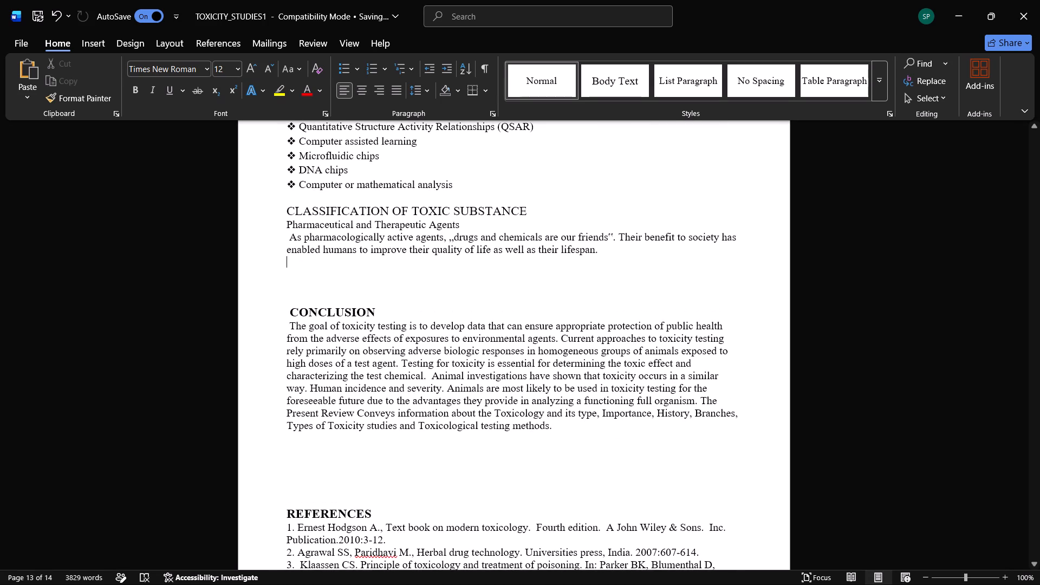
{"action": "left_click", "coordinate": [291, 270]}
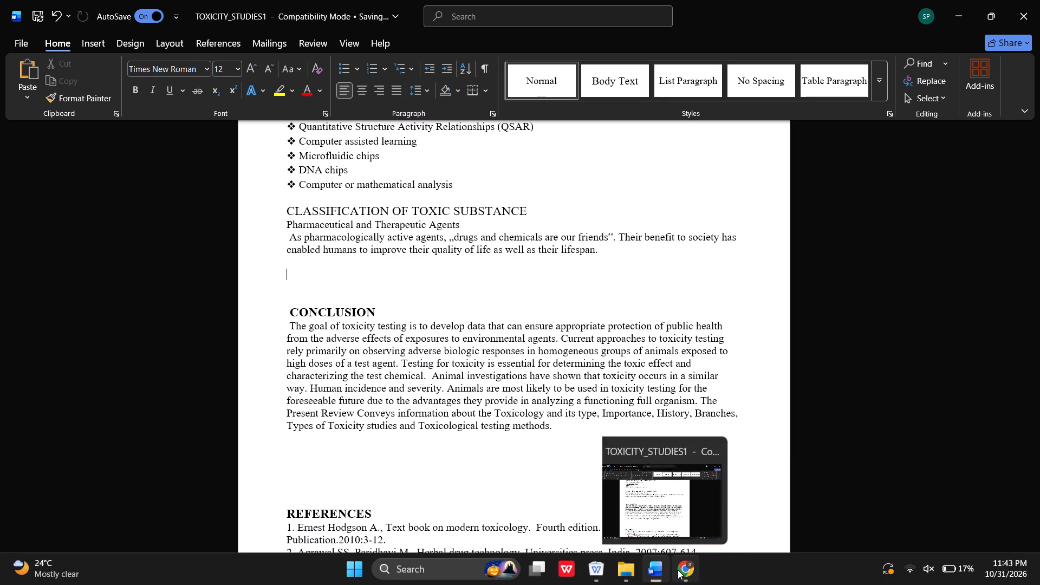
{"action": "left_click", "coordinate": [678, 570]}
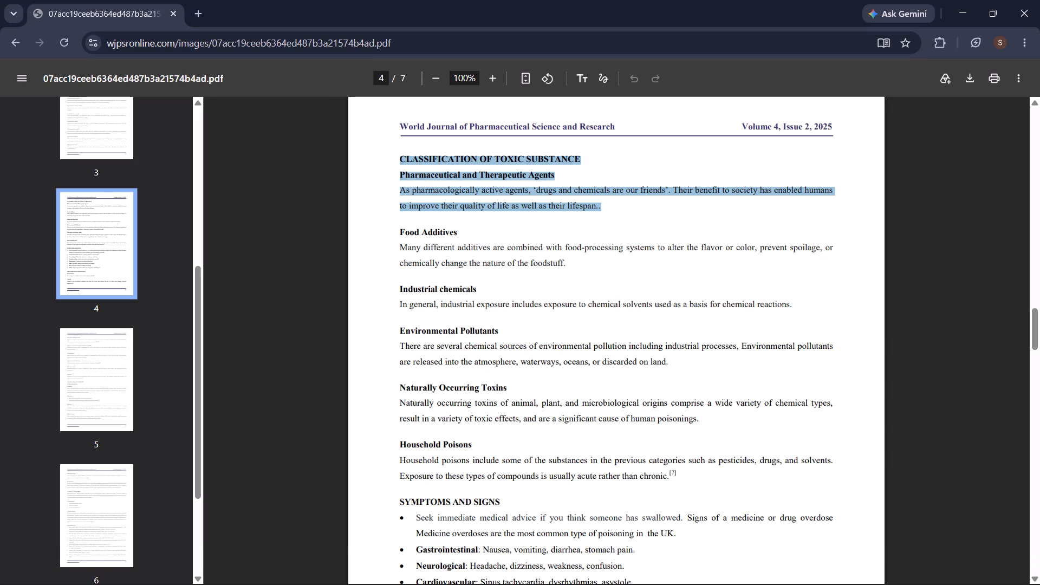
{"action": "left_click_drag", "start_coordinate": [396, 227], "coordinate": [544, 270]}
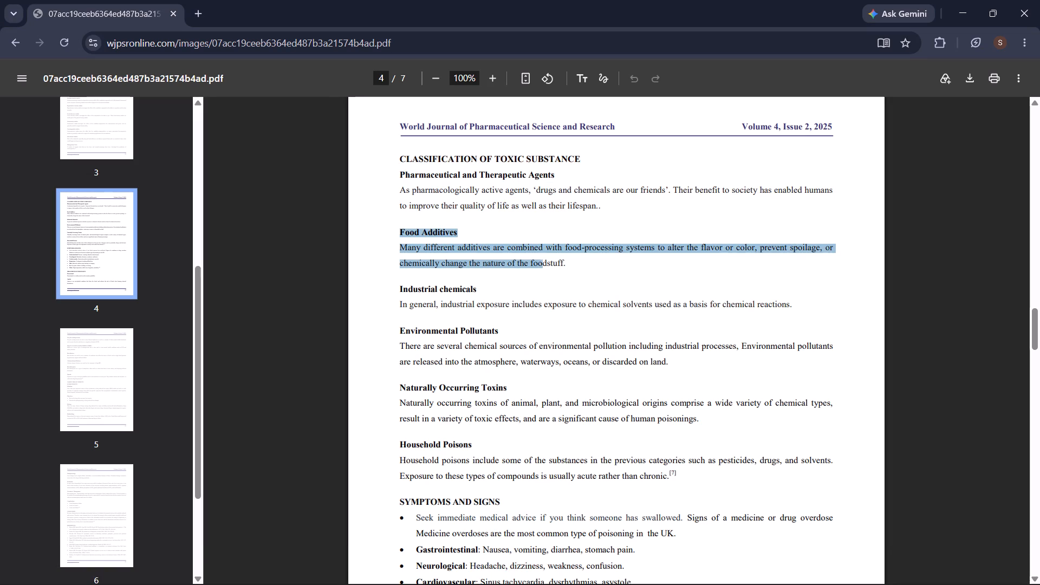
{"action": "left_click_drag", "start_coordinate": [544, 270], "coordinate": [571, 267]}
{"action": "key", "text": "ctrl+c"}
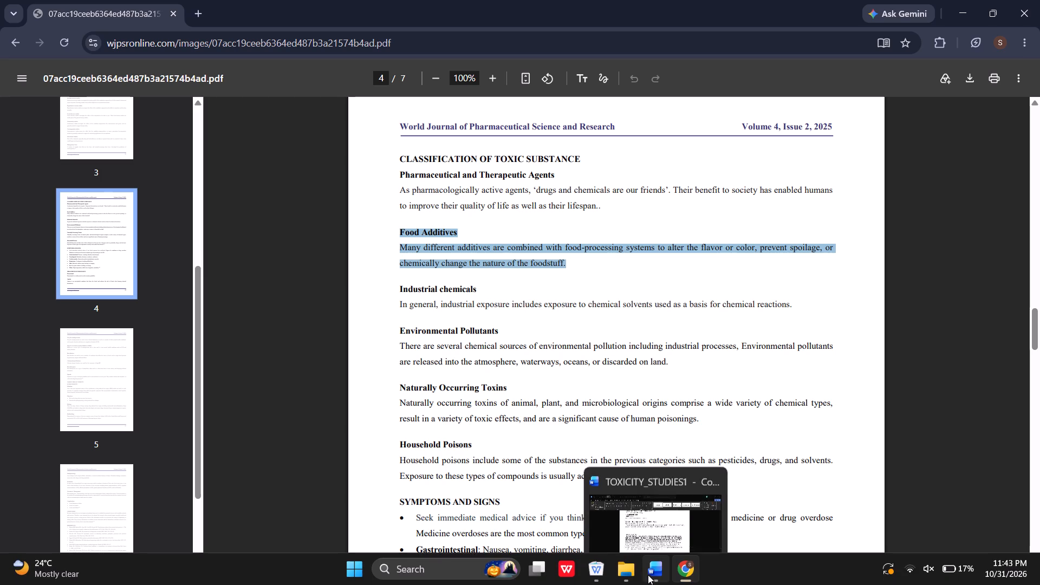
{"action": "left_click", "coordinate": [648, 575]}
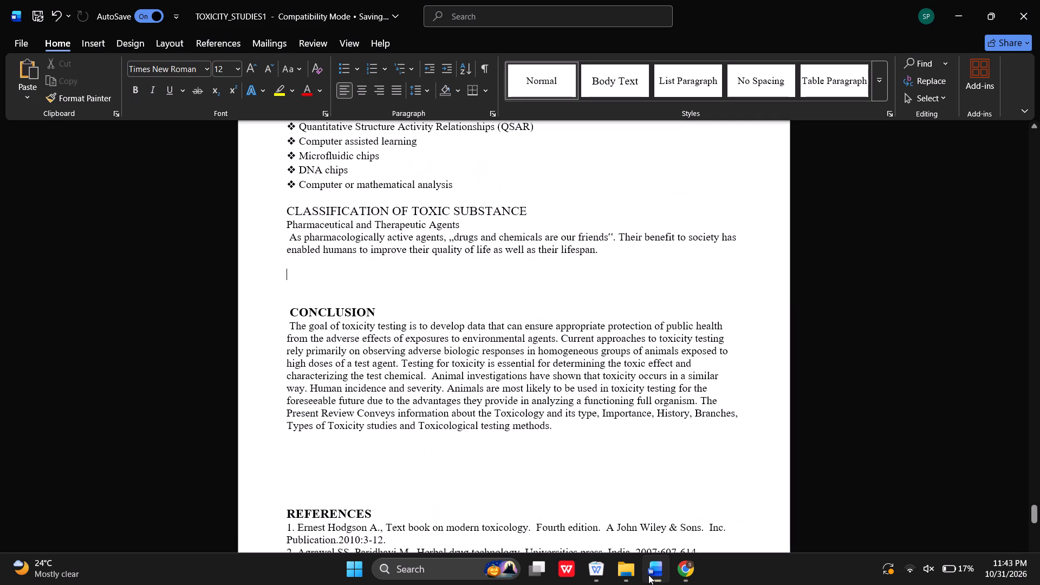
{"action": "key", "text": "ctrl+v"}
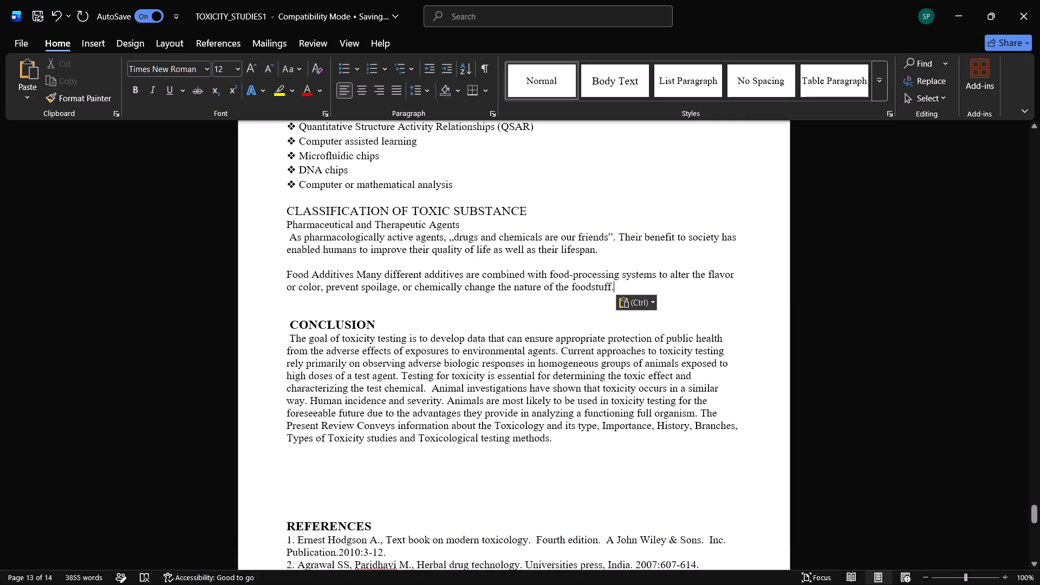
{"action": "left_click", "coordinate": [352, 276]}
{"action": "key", "text": "Return"}
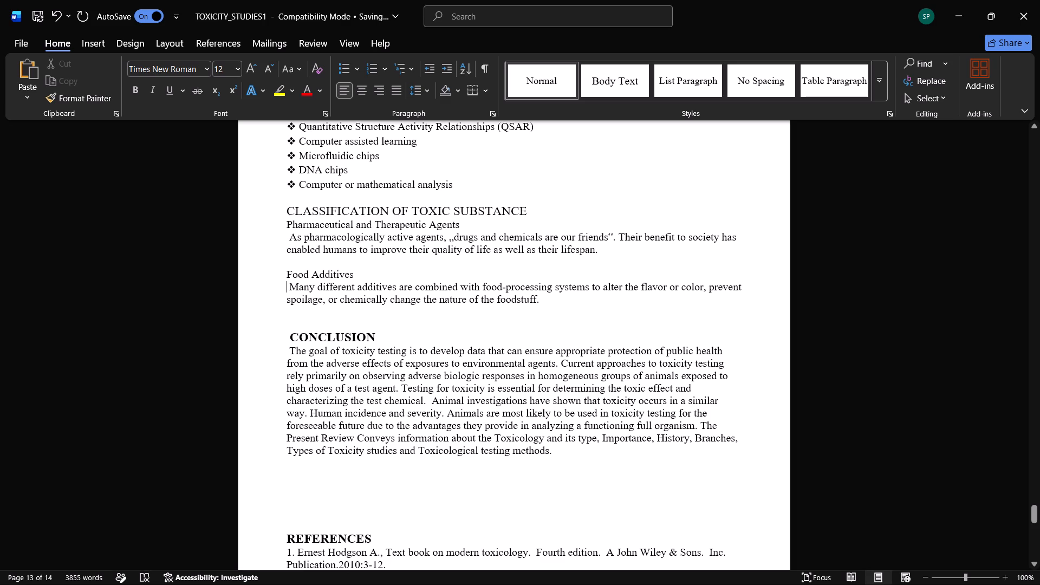
Increase the Food Additives heading to 14 pt.
{"action": "left_click_drag", "start_coordinate": [285, 273], "coordinate": [347, 281]}
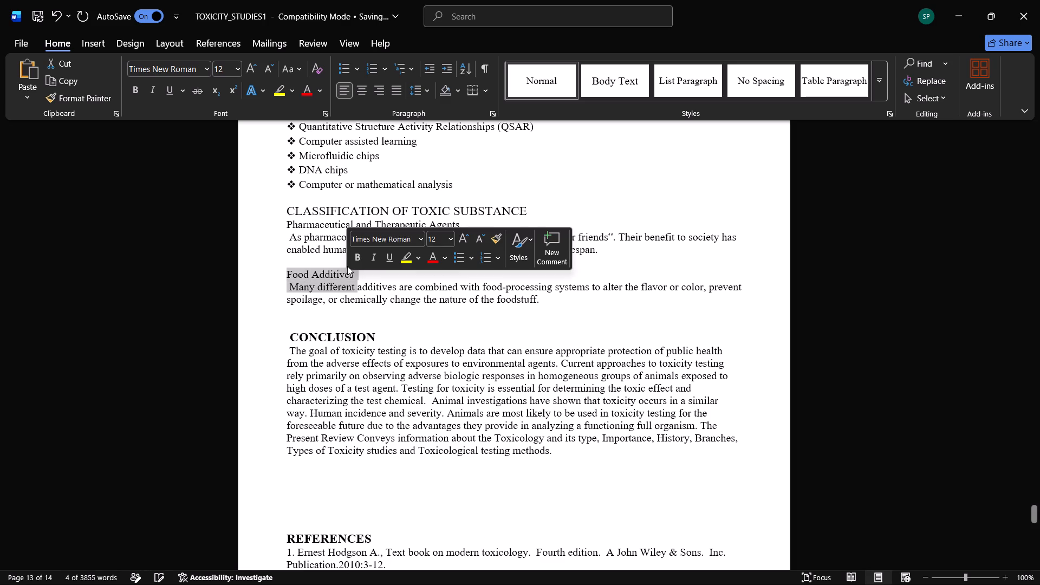
{"action": "left_click_drag", "start_coordinate": [288, 259], "coordinate": [285, 271]}
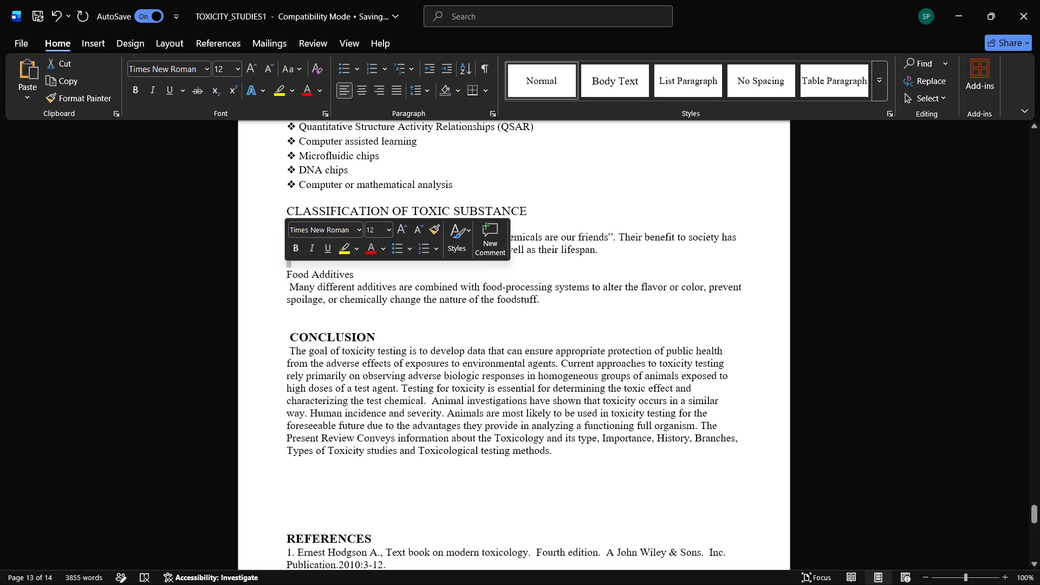
{"action": "left_click_drag", "start_coordinate": [273, 282], "coordinate": [285, 270]}
{"action": "left_click", "coordinate": [285, 270]}
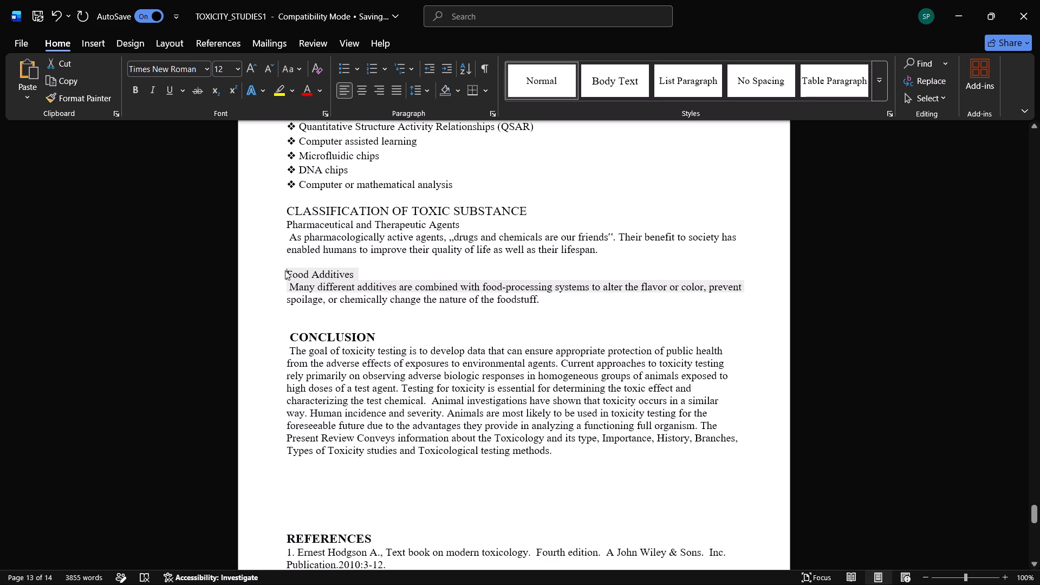
{"action": "left_click_drag", "start_coordinate": [285, 270], "coordinate": [350, 272]}
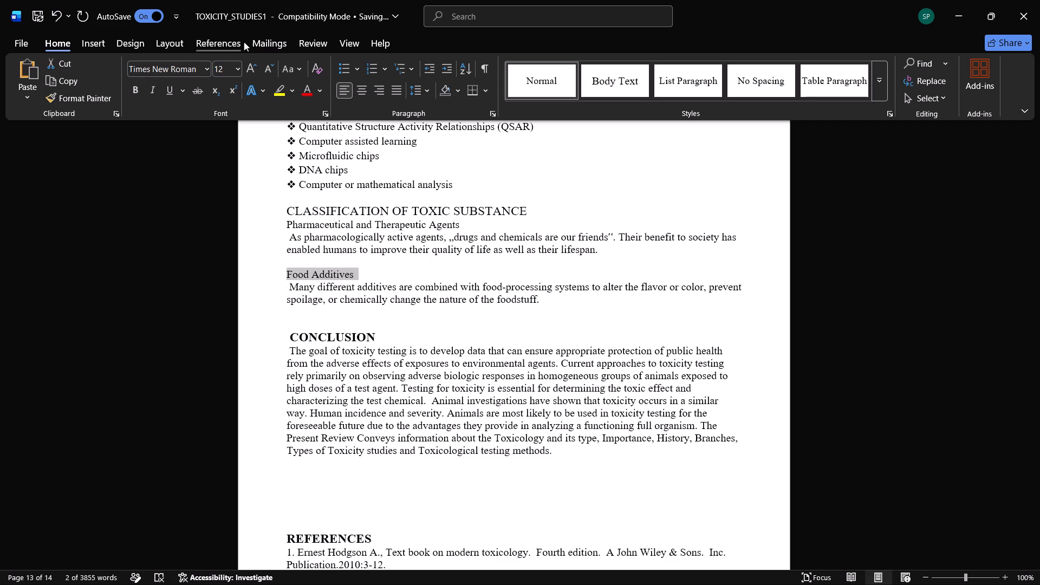
{"action": "left_click", "coordinate": [246, 66]}
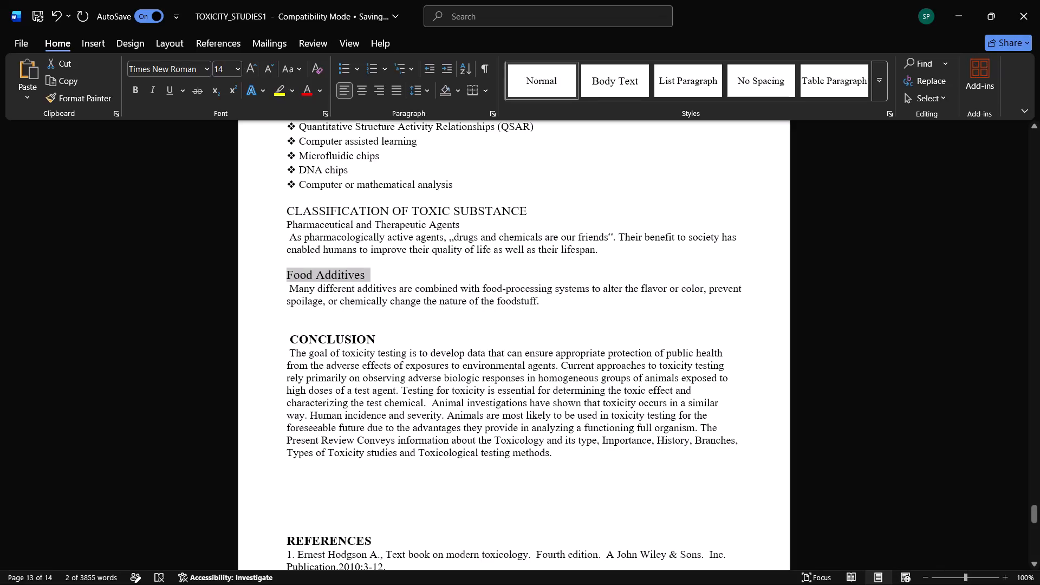
Copy the article's Industrial chemicals passage into the Word document, a blank line below Food Additives, with its heading on a separate line.
{"action": "scroll", "coordinate": [301, 307], "scroll_direction": "down", "scroll_amount": 1}
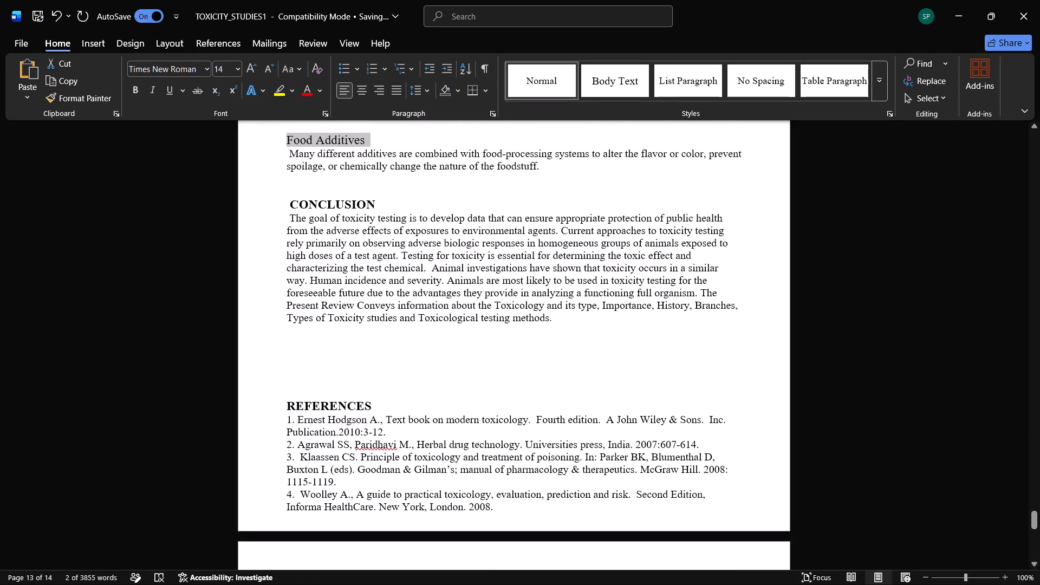
{"action": "left_click", "coordinate": [545, 171]}
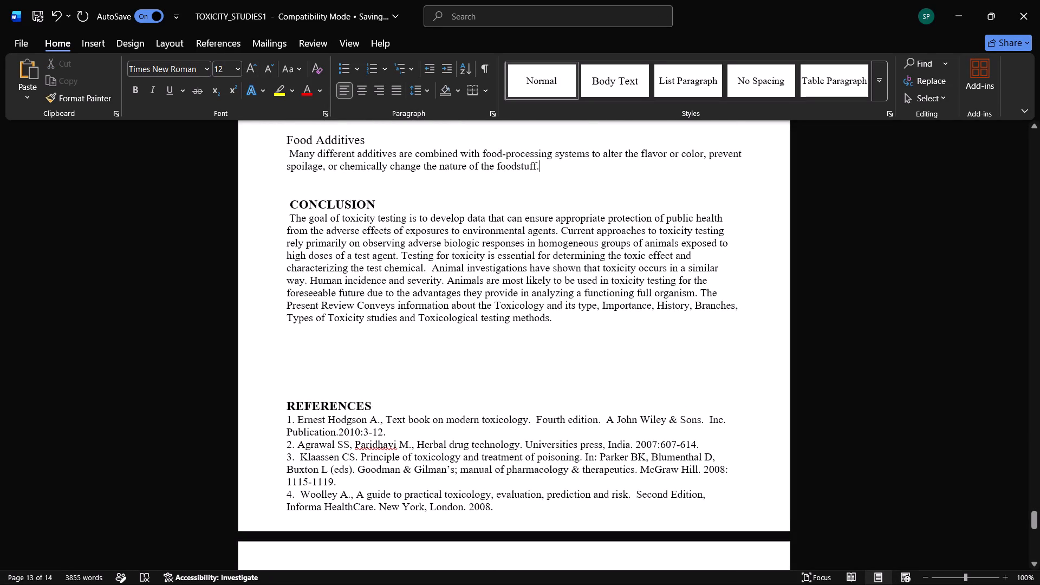
{"action": "key", "text": "Return"}
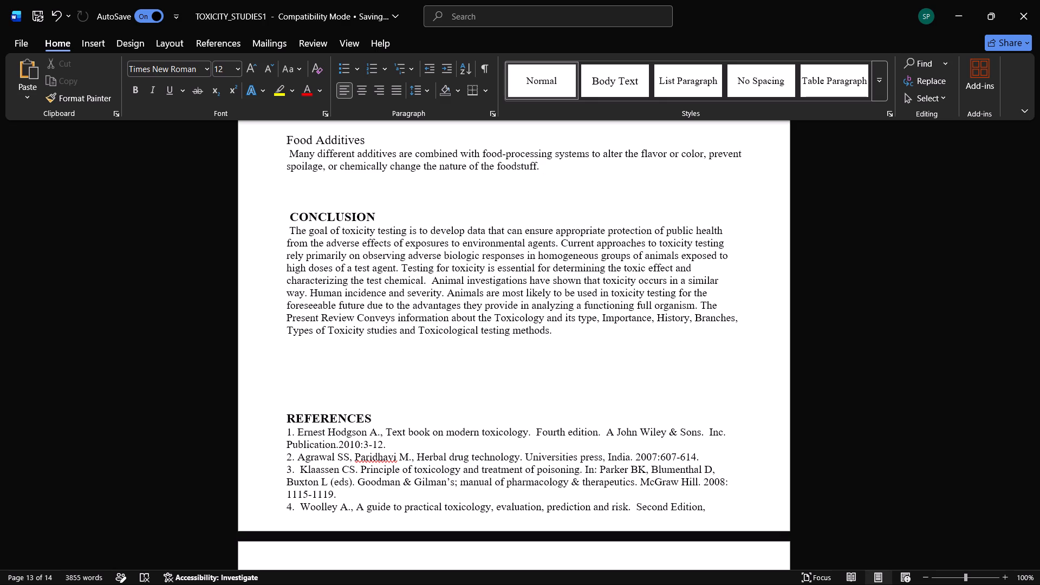
{"action": "key", "text": "Return"}
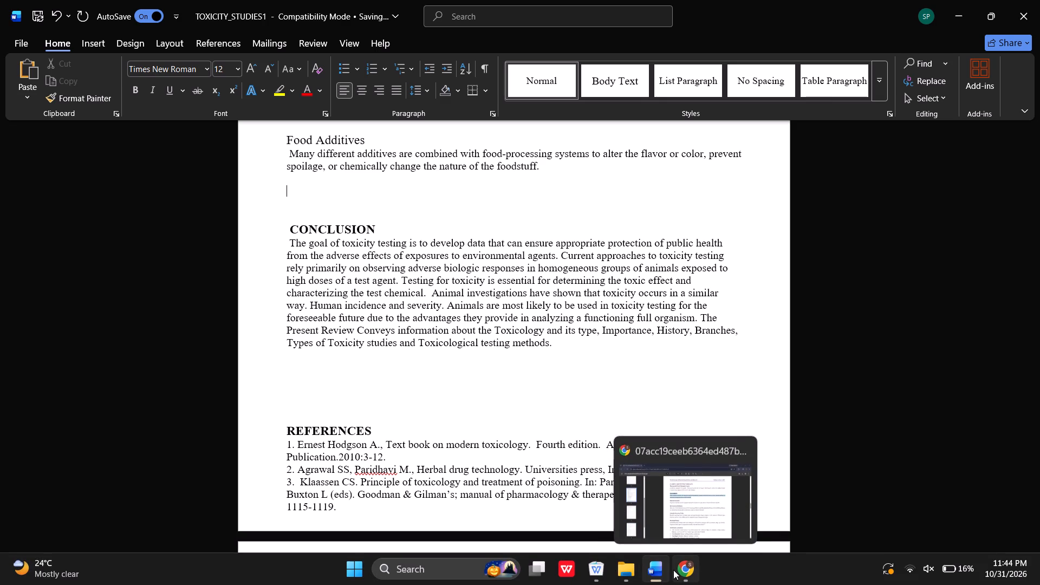
{"action": "left_click", "coordinate": [674, 570]}
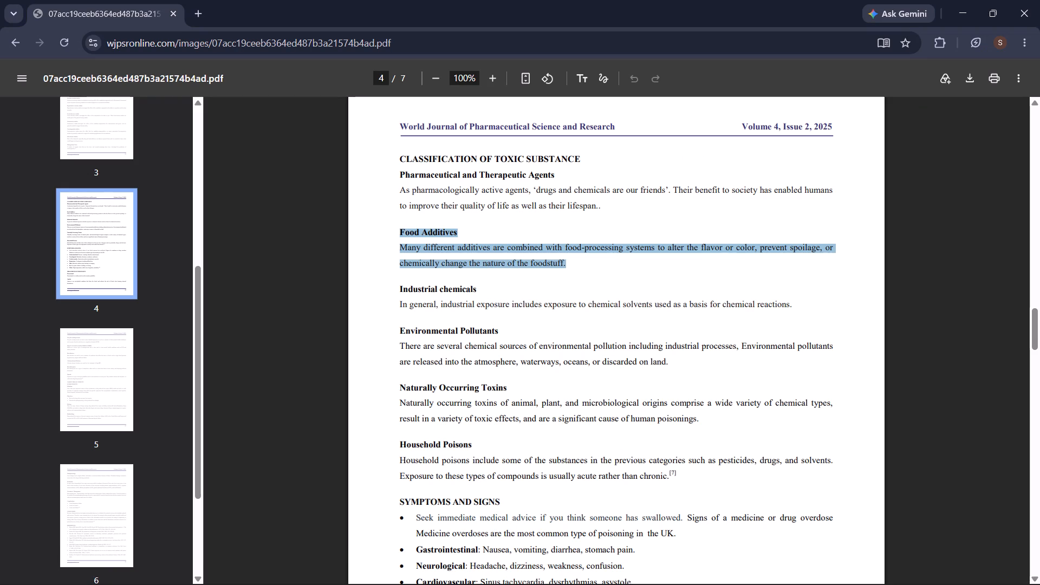
{"action": "left_click_drag", "start_coordinate": [398, 292], "coordinate": [688, 305]}
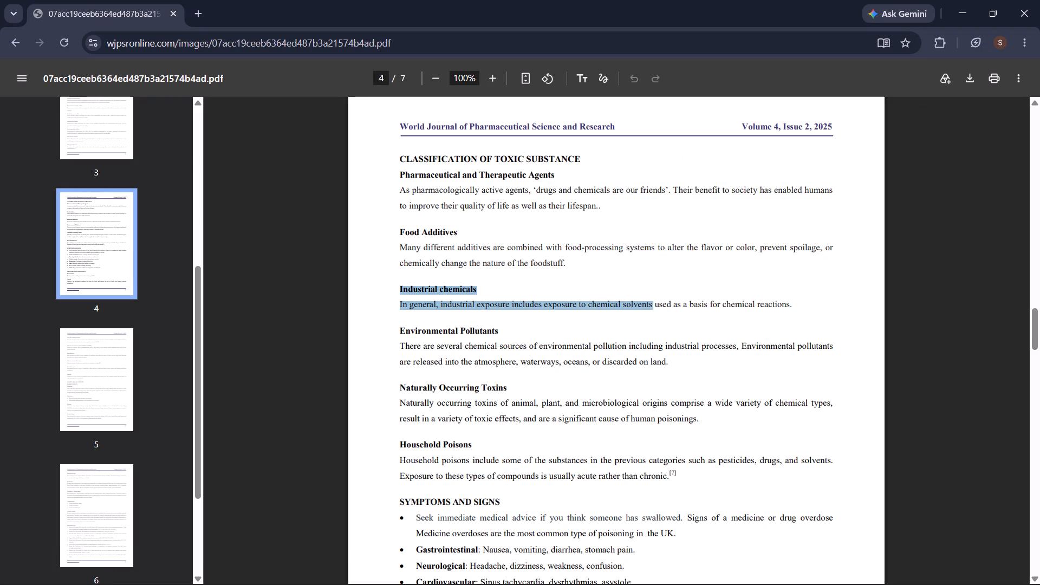
{"action": "left_click_drag", "start_coordinate": [688, 305], "coordinate": [805, 298]}
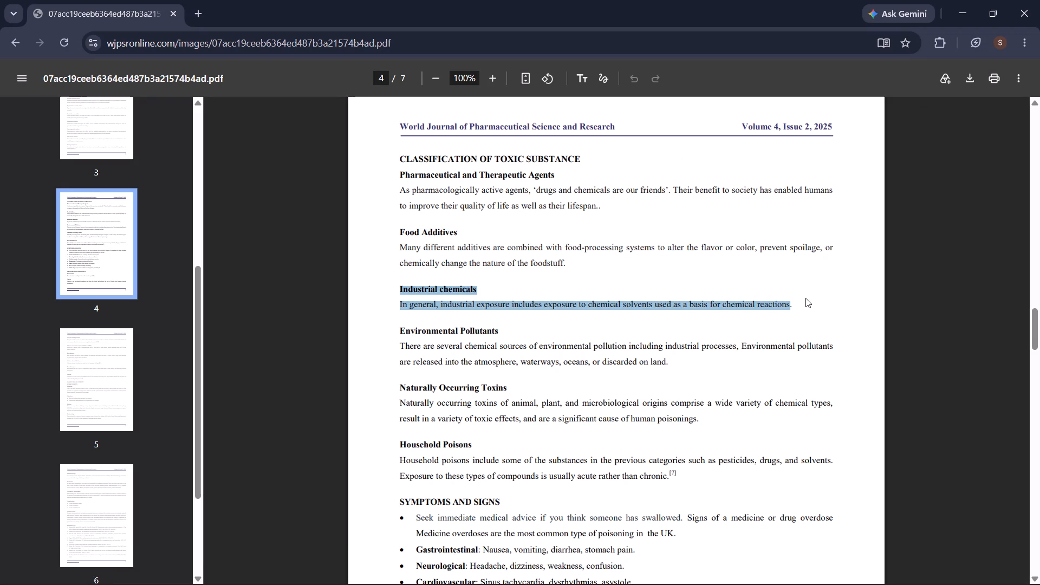
{"action": "key", "text": "ctrl+c"}
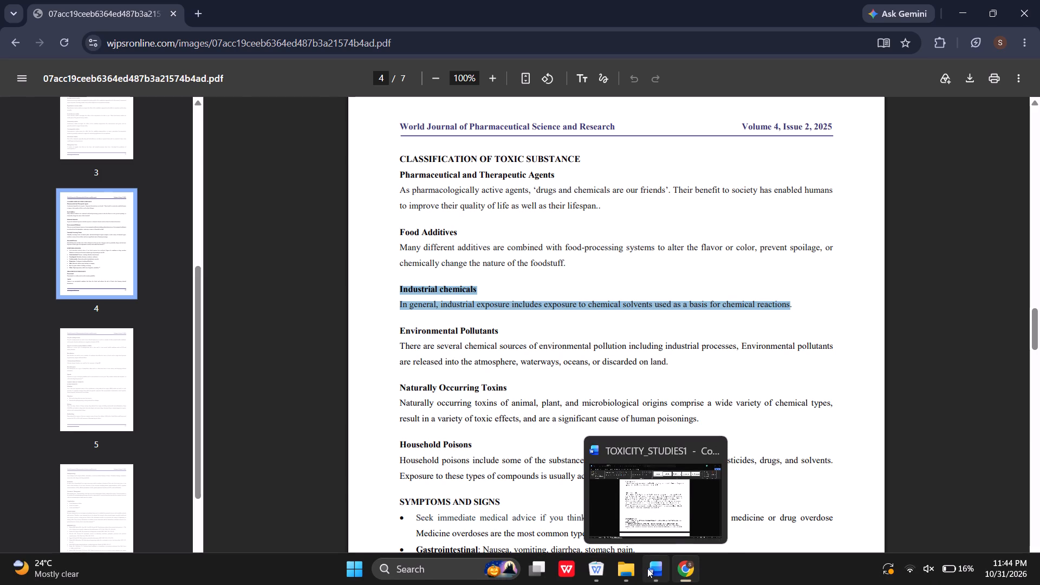
{"action": "left_click", "coordinate": [647, 568]}
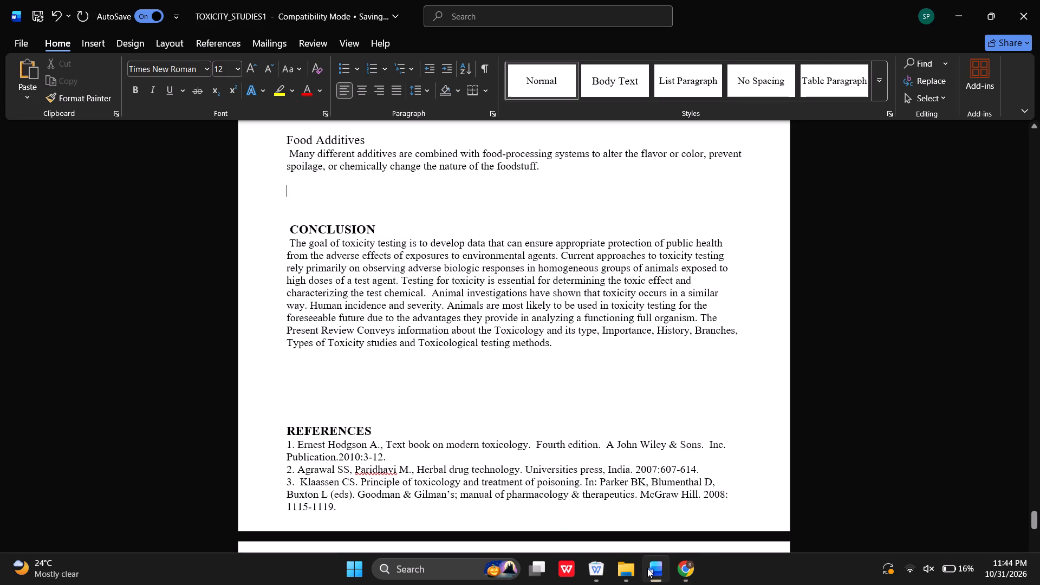
{"action": "key", "text": "ctrl+v"}
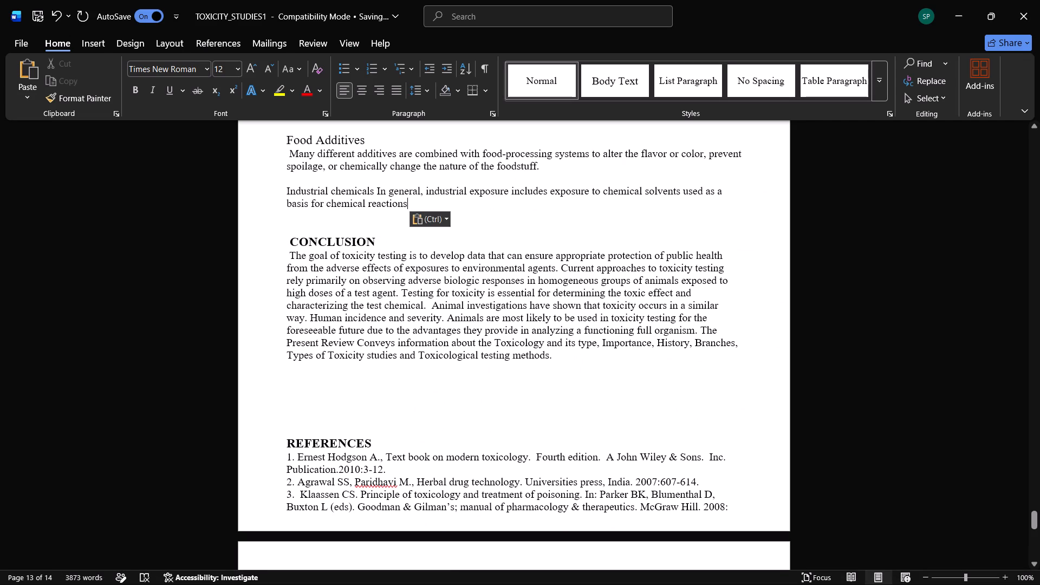
{"action": "left_click", "coordinate": [374, 188]}
{"action": "key", "text": "Return"}
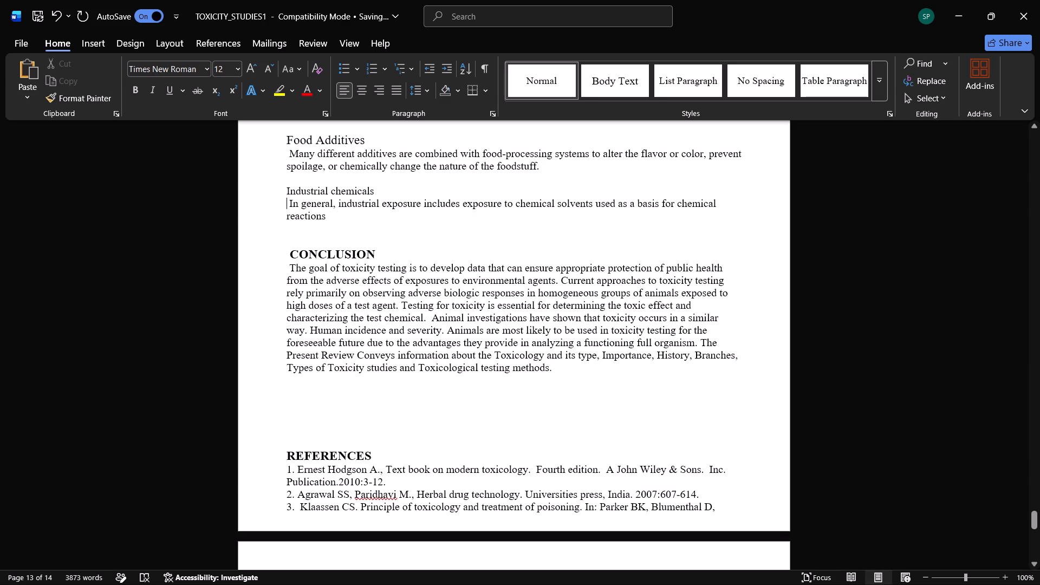
Increase the Industrial chemicals heading to 14 pt.
{"action": "left_click_drag", "start_coordinate": [282, 190], "coordinate": [409, 199]}
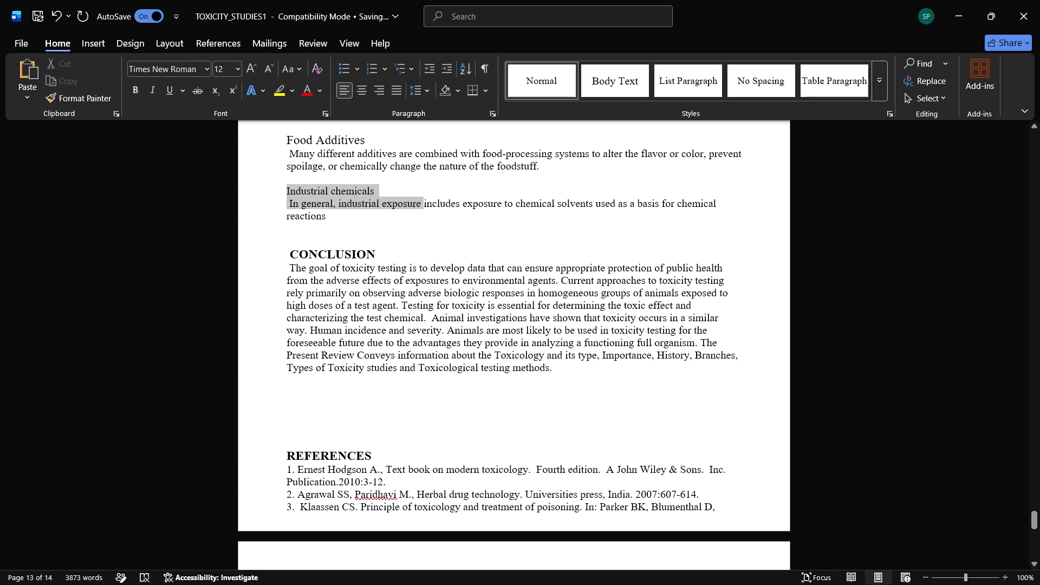
{"action": "left_click_drag", "start_coordinate": [409, 199], "coordinate": [407, 193]}
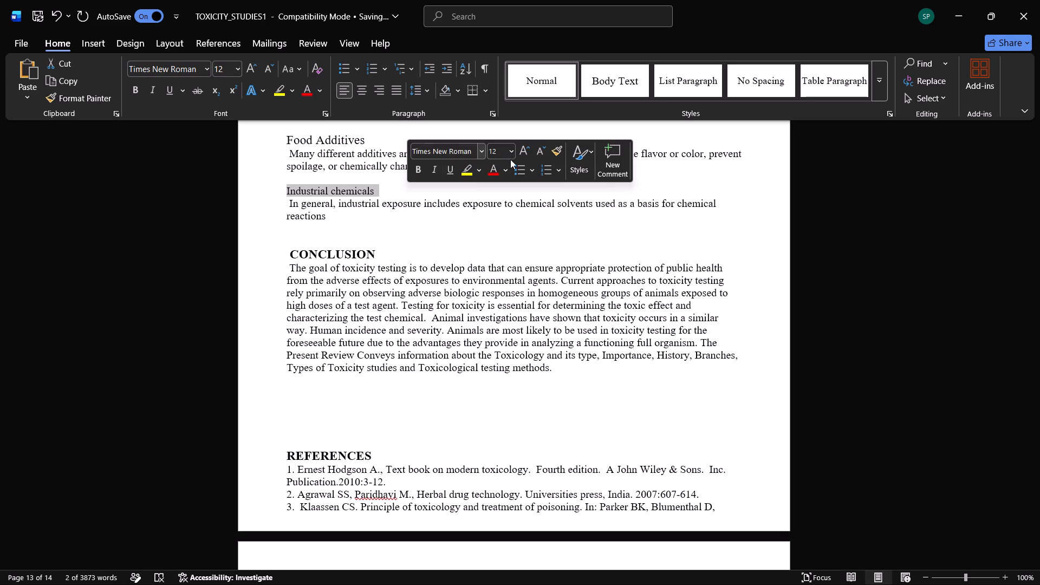
{"action": "left_click", "coordinate": [523, 149]}
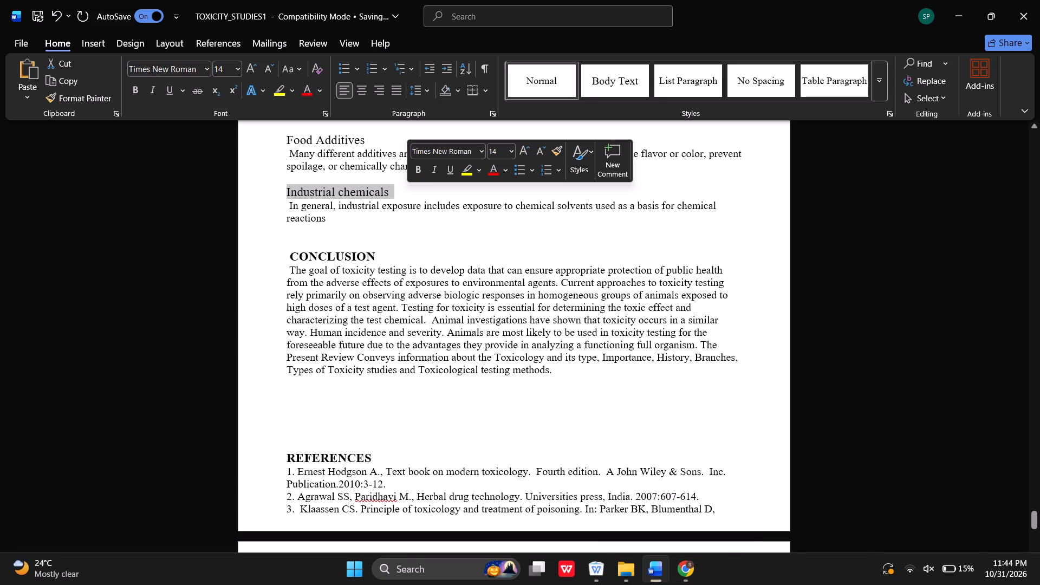
Copy the article's Environmental Pollutants passage into the Word document, a blank line below Industrial chemicals, with its heading on a separate line.
{"action": "left_click", "coordinate": [330, 214]}
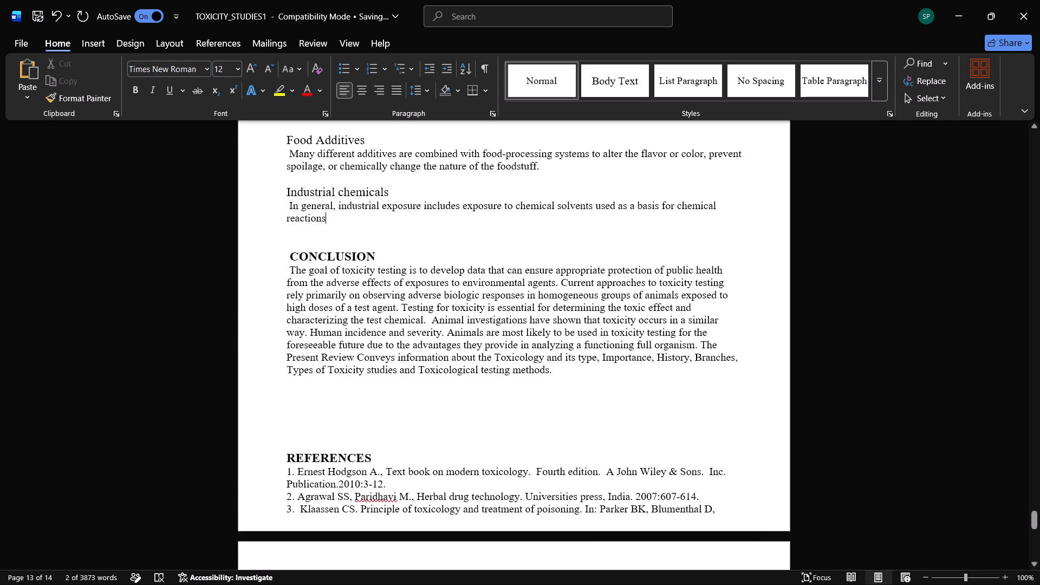
{"action": "key", "text": "Return"}
{"action": "key", "text": "Return"}
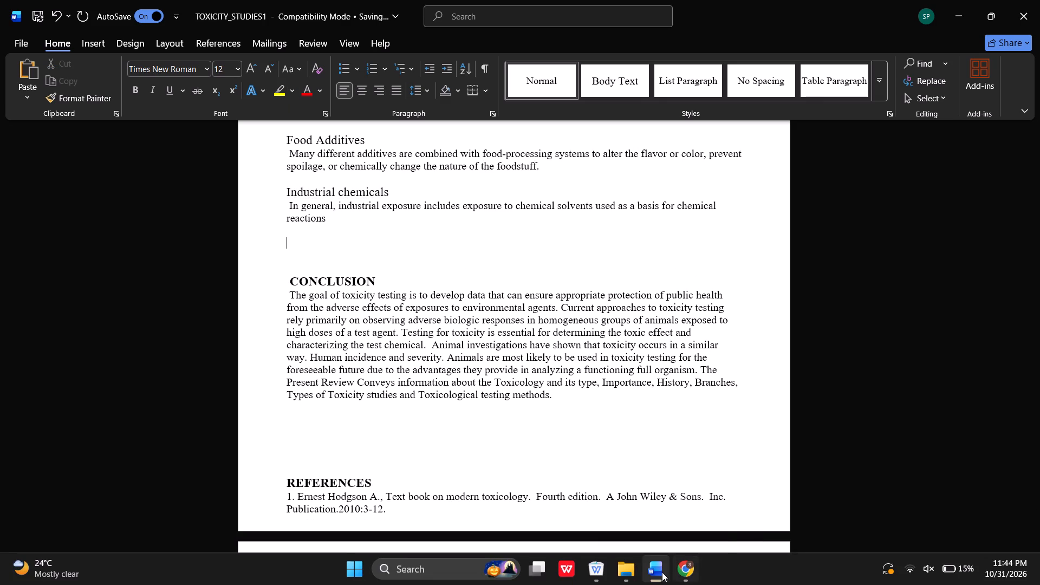
{"action": "left_click", "coordinate": [685, 569]}
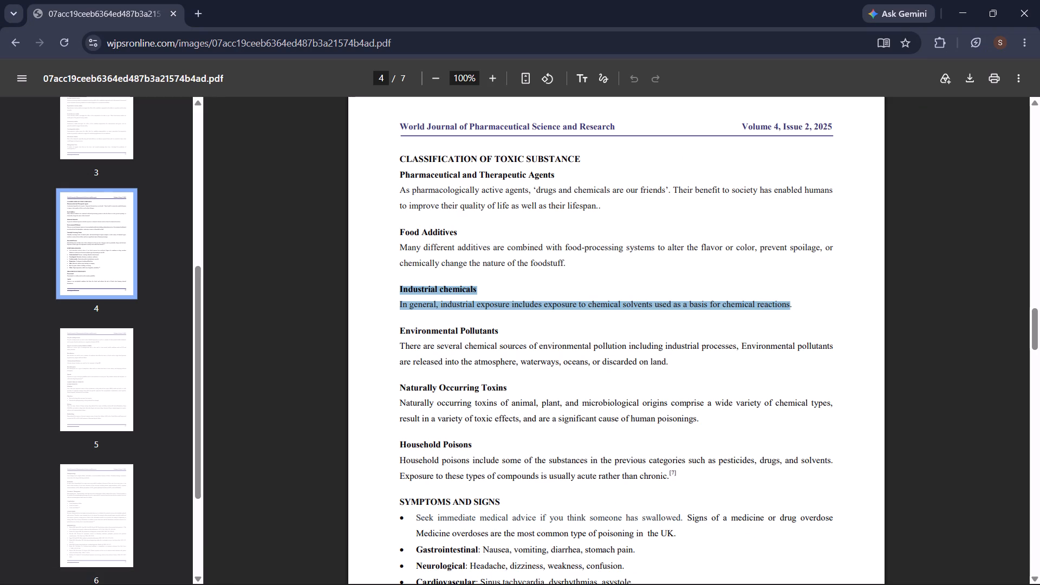
{"action": "left_click_drag", "start_coordinate": [396, 329], "coordinate": [651, 369]}
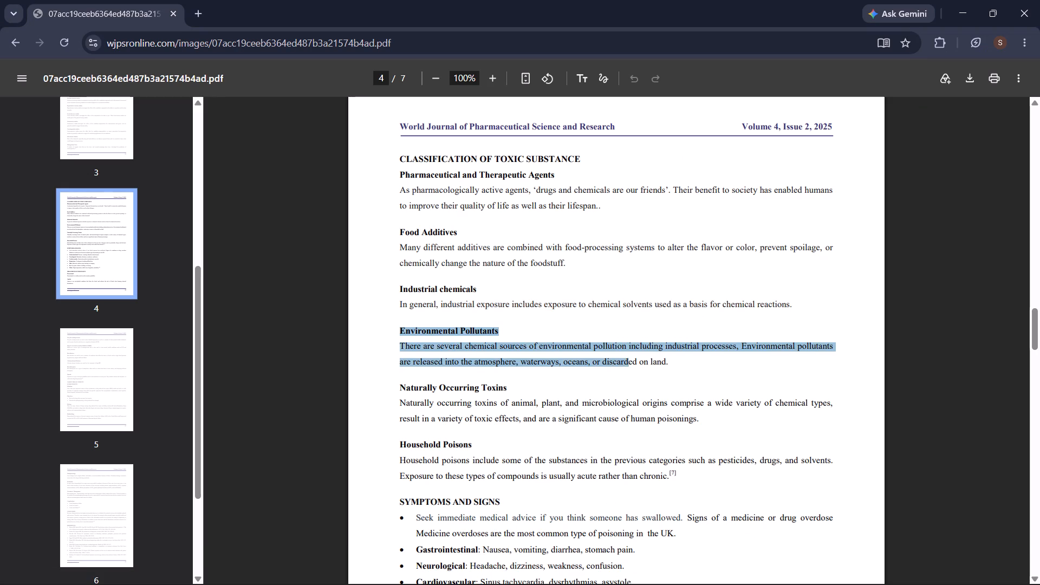
{"action": "left_click_drag", "start_coordinate": [651, 369], "coordinate": [674, 368]}
{"action": "key", "text": "ctrl+c"}
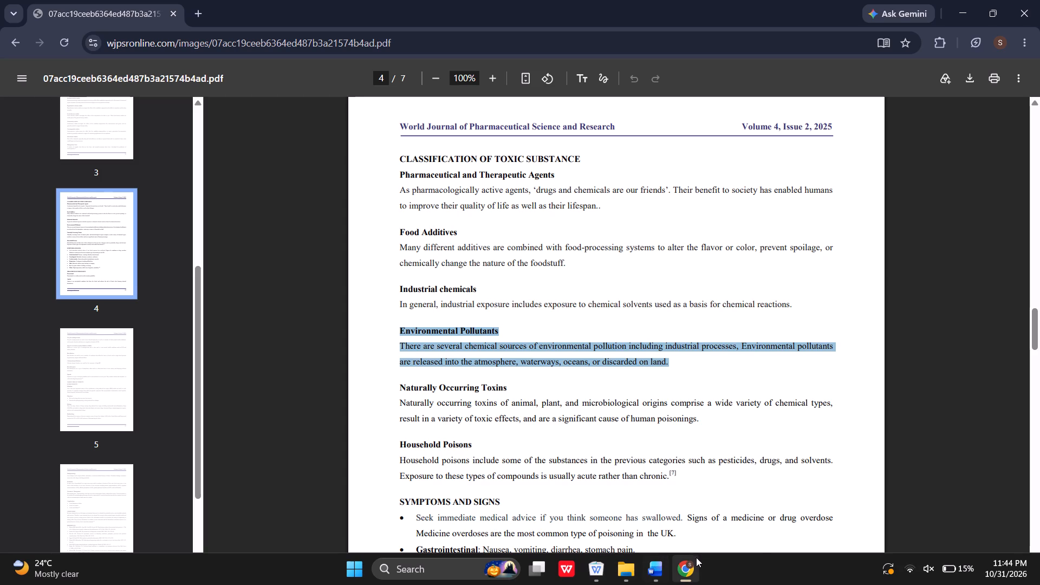
{"action": "left_click", "coordinate": [695, 563]}
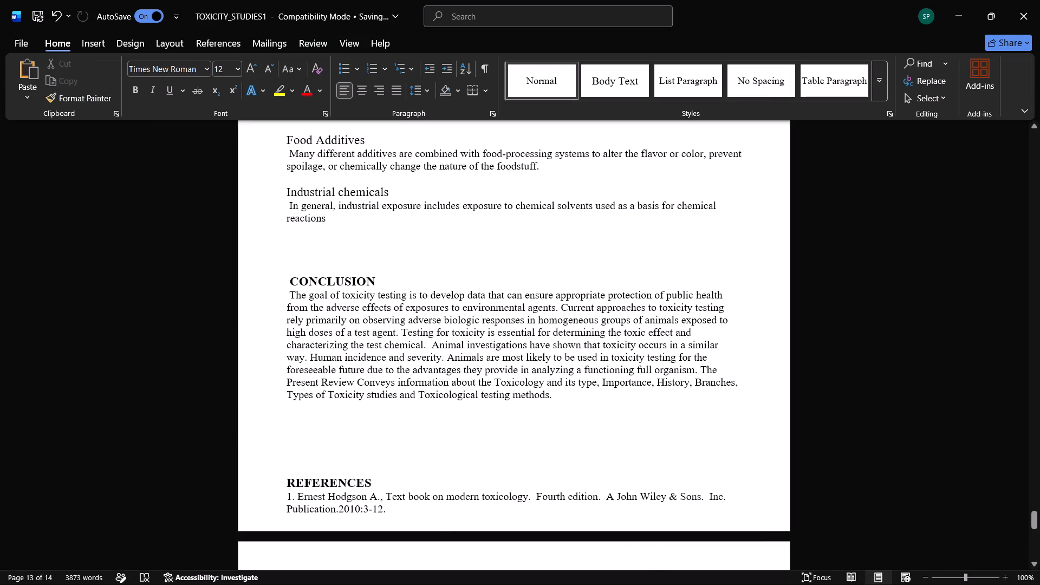
{"action": "key", "text": "ctrl+v"}
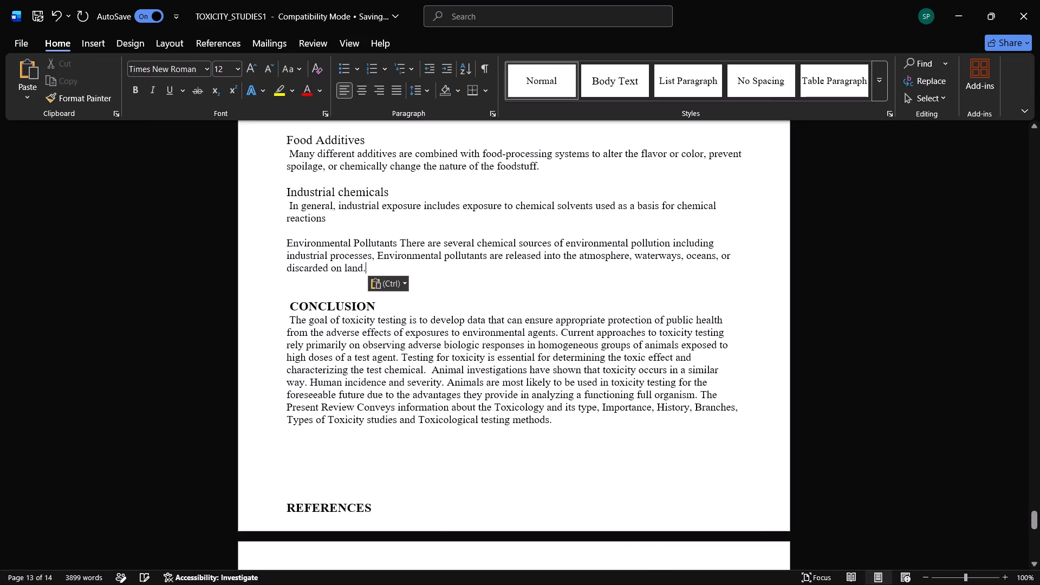
{"action": "left_click", "coordinate": [400, 242]}
{"action": "key", "text": "Return"}
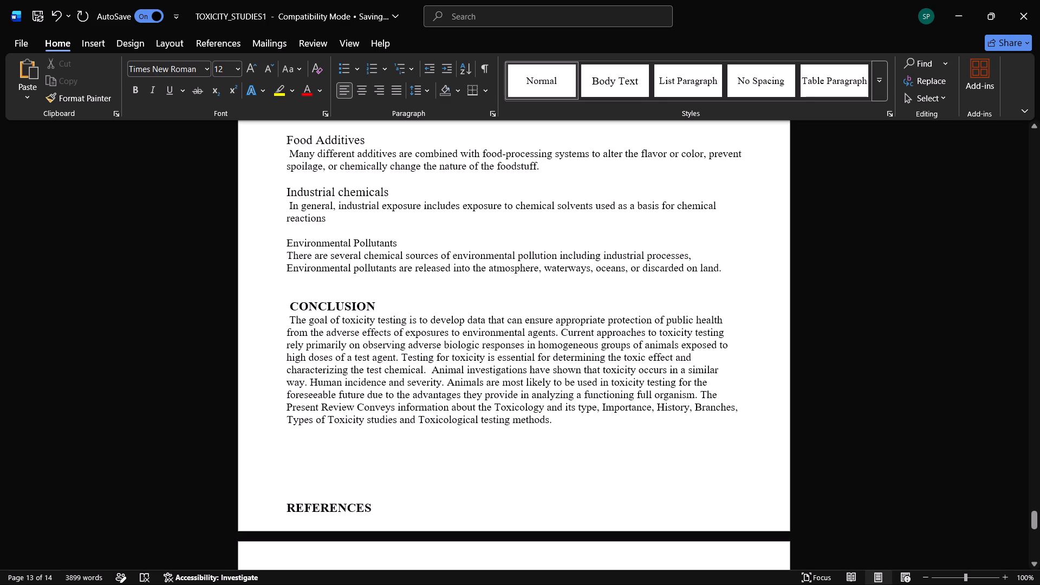
Increase the Environmental Pollutants heading to 14 pt.
{"action": "left_click_drag", "start_coordinate": [287, 239], "coordinate": [404, 237]}
{"action": "left_click", "coordinate": [518, 199]}
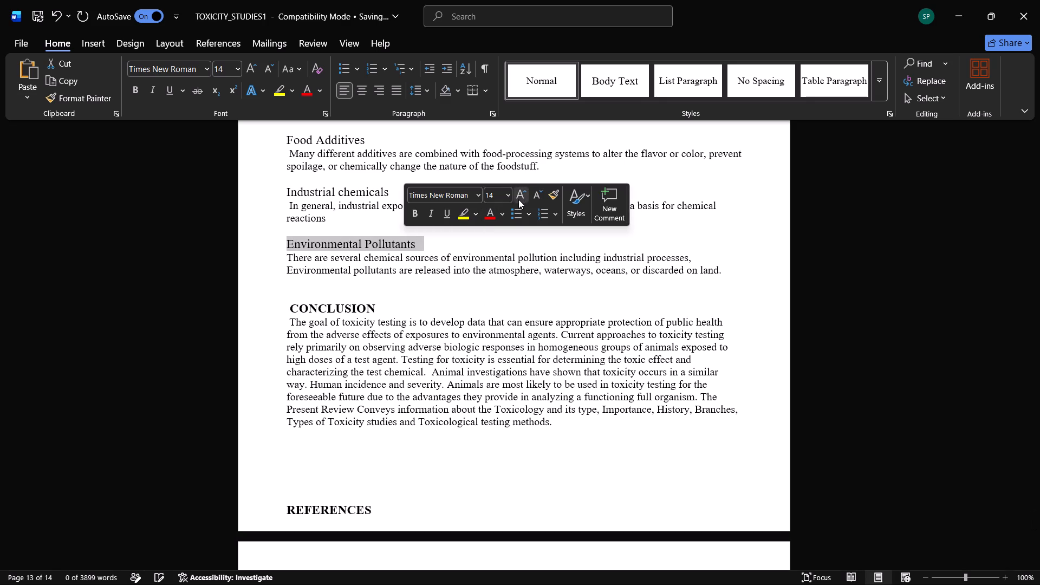
Copy the article's Naturally Occurring Toxins passage into the Word document, a blank line below the Environmental Pollutants paragraph.
{"action": "scroll", "coordinate": [407, 309], "scroll_direction": "down", "scroll_amount": 1}
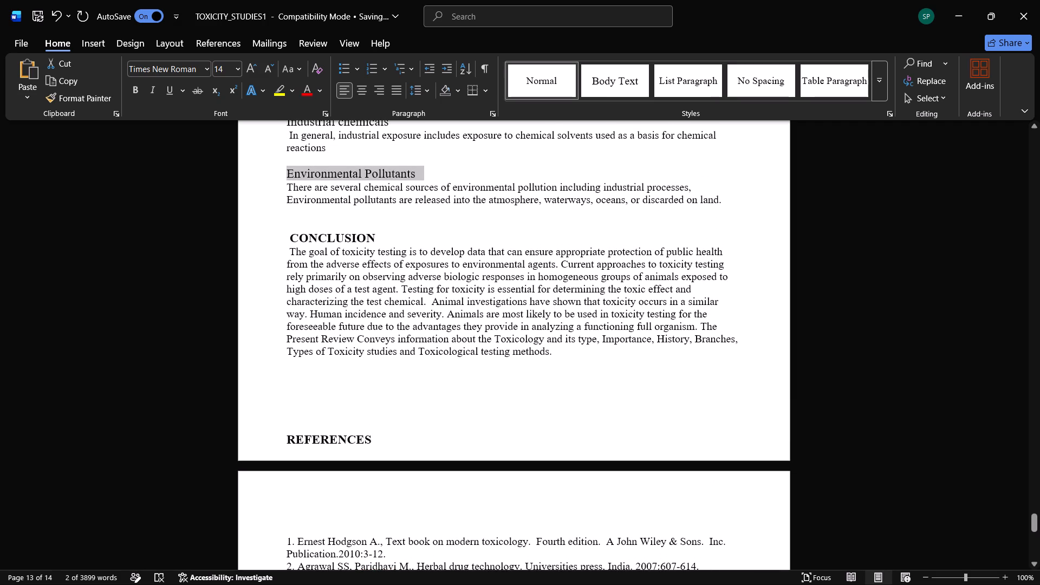
{"action": "left_click", "coordinate": [730, 199]}
{"action": "key", "text": "Return"}
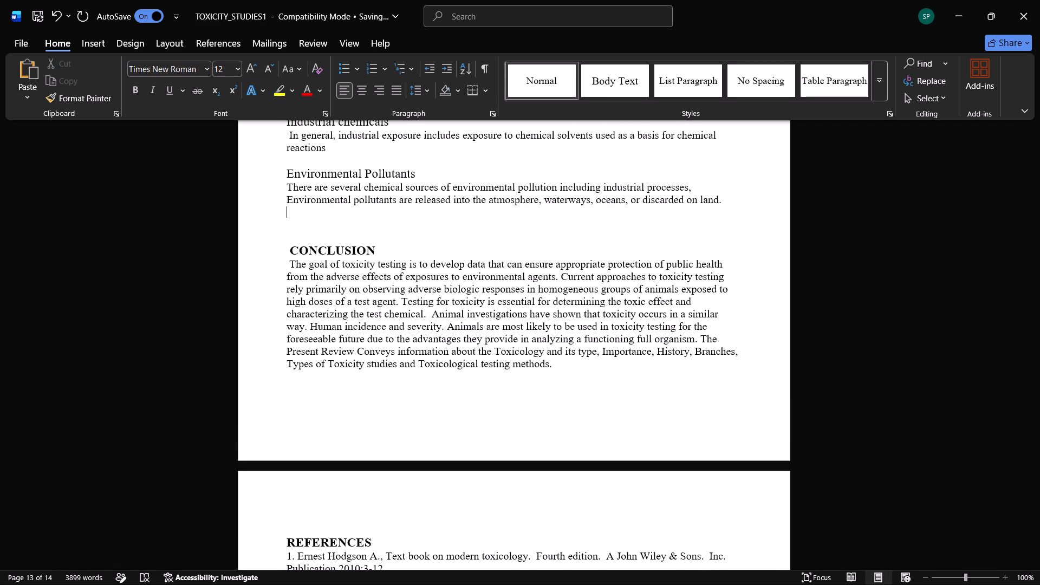
{"action": "key", "text": "Return"}
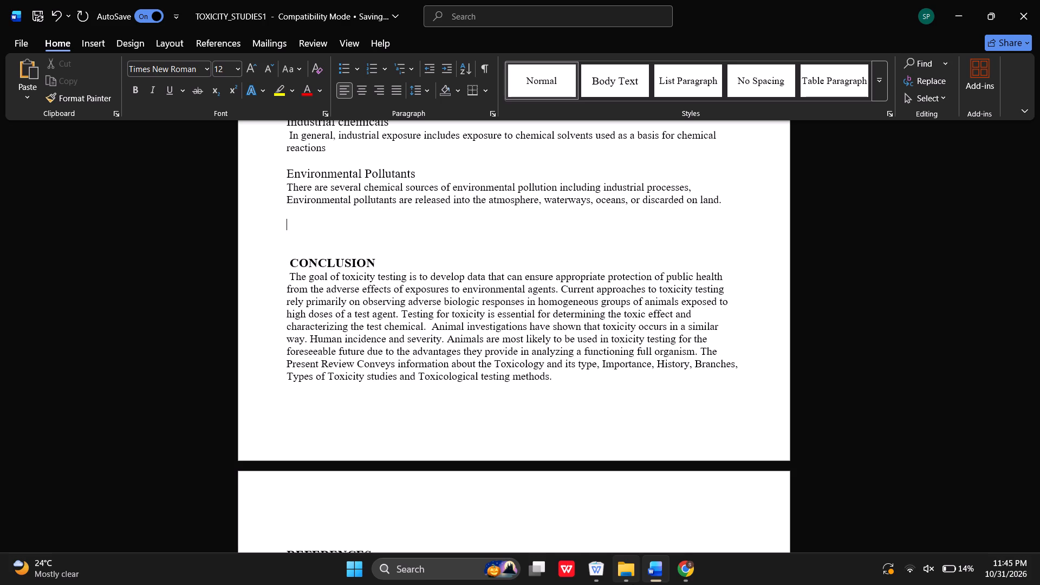
{"action": "left_click", "coordinate": [684, 567]}
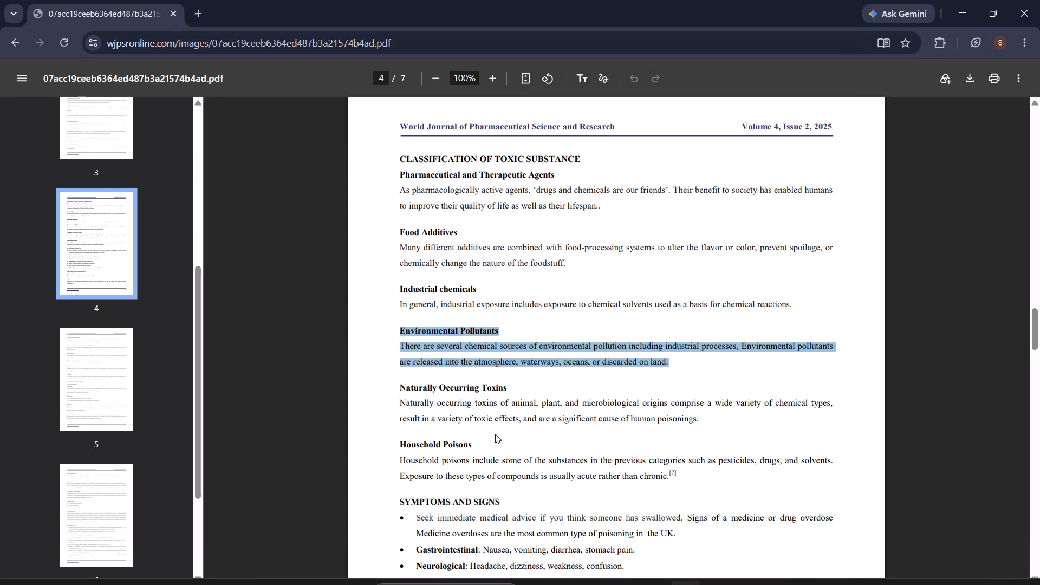
{"action": "left_click_drag", "start_coordinate": [385, 386], "coordinate": [526, 412]}
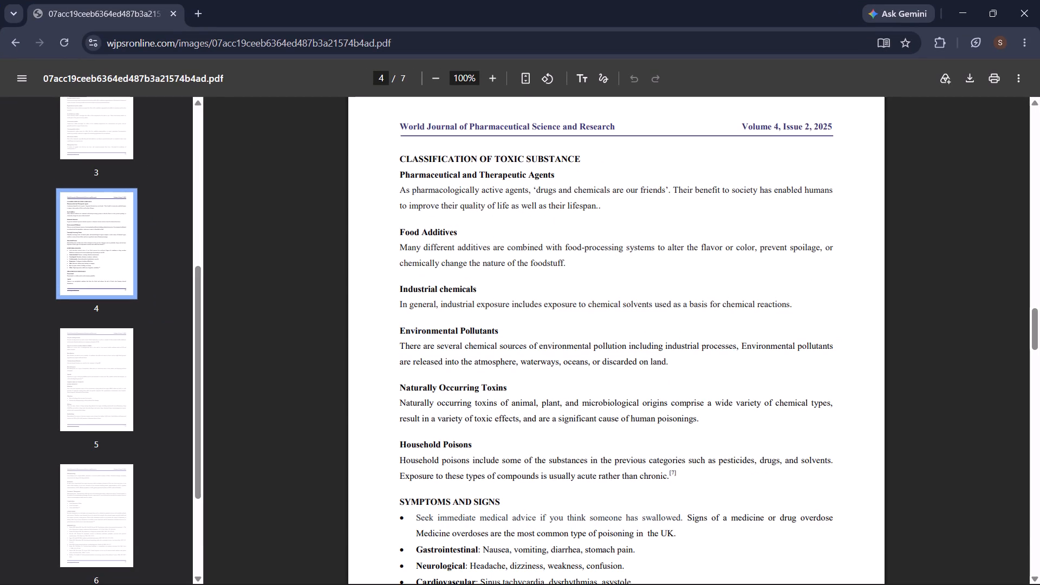
{"action": "left_click_drag", "start_coordinate": [526, 412], "coordinate": [393, 392]}
{"action": "left_click_drag", "start_coordinate": [393, 392], "coordinate": [446, 406]}
{"action": "left_click_drag", "start_coordinate": [446, 406], "coordinate": [700, 422]}
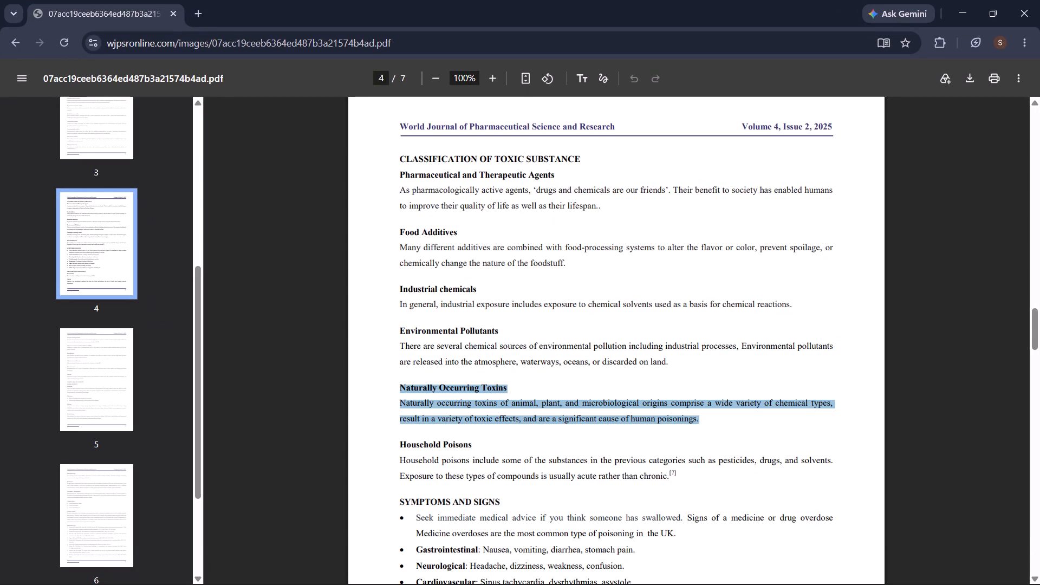
{"action": "key", "text": "ctrl+c"}
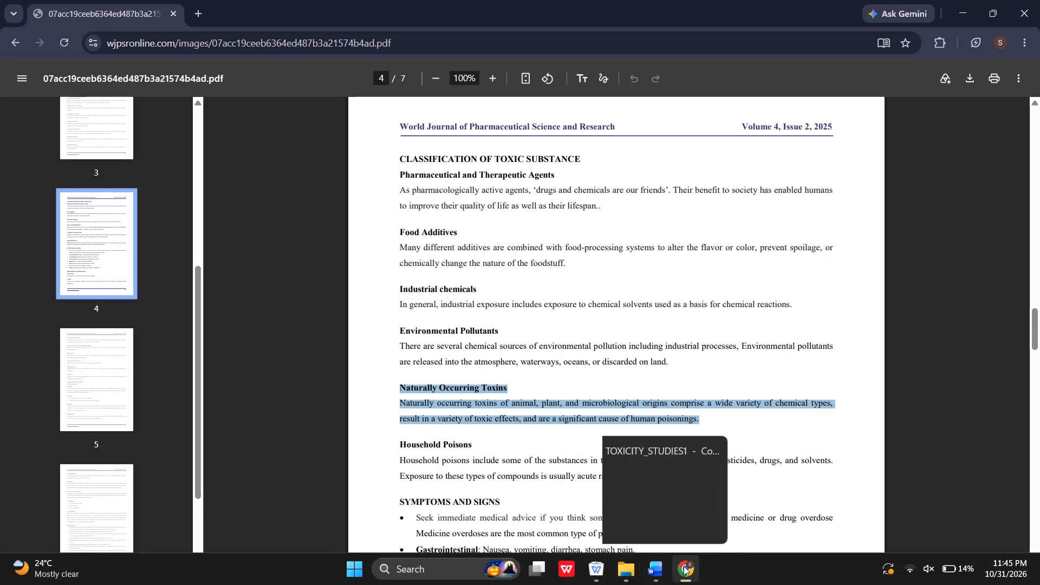
{"action": "left_click", "coordinate": [656, 567]}
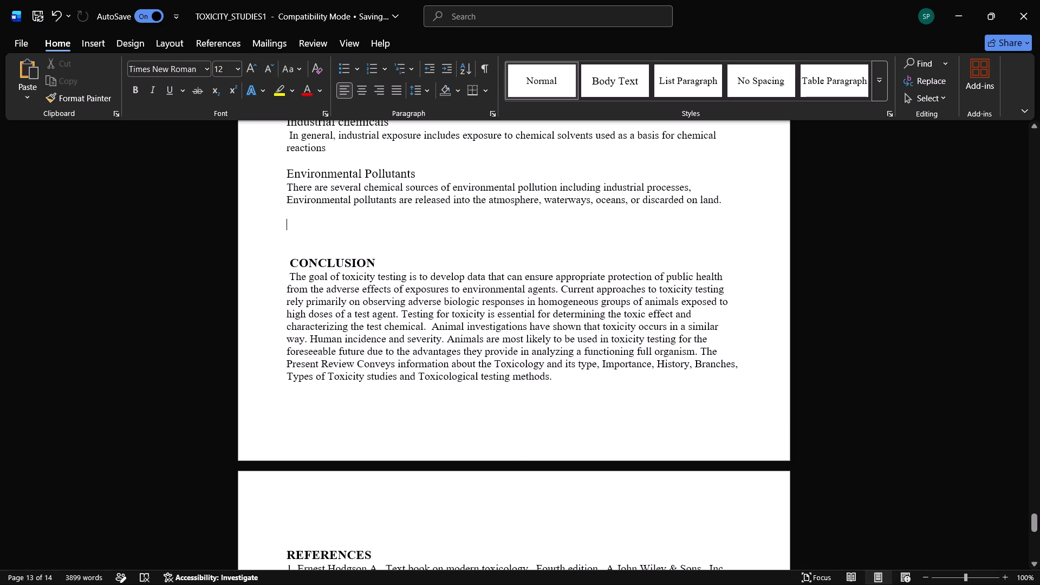
{"action": "key", "text": "ctrl+v"}
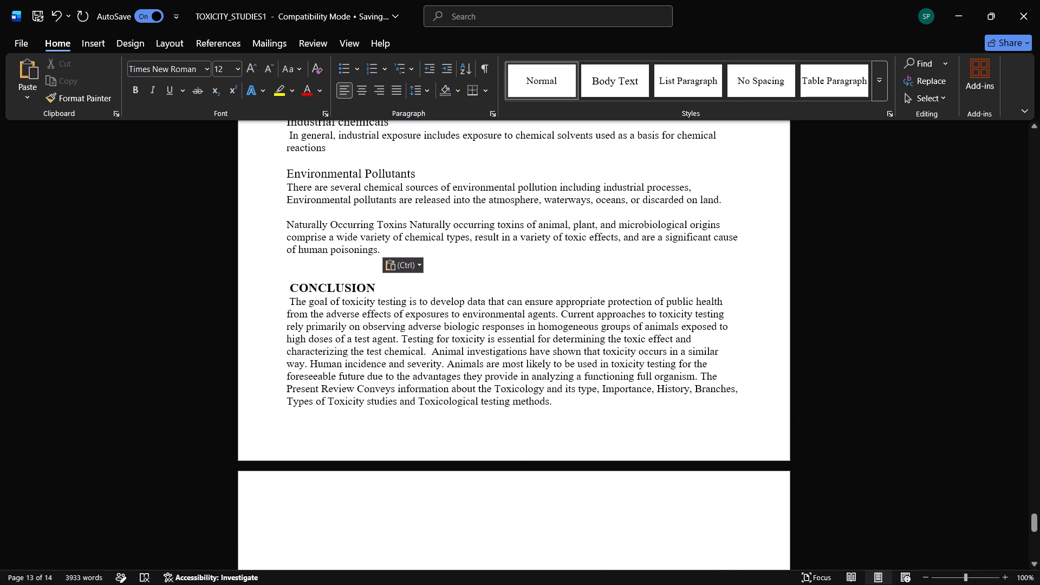
Put the Naturally Occurring Toxins heading on its own line above its paragraph.
{"action": "left_click_drag", "start_coordinate": [278, 222], "coordinate": [398, 227]}
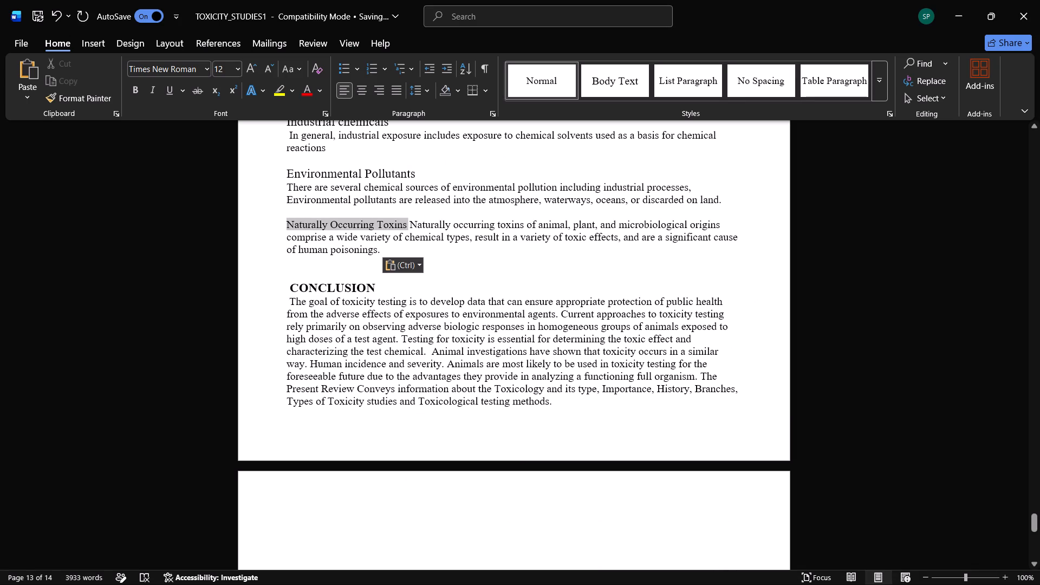
{"action": "left_click_drag", "start_coordinate": [398, 227], "coordinate": [434, 226]}
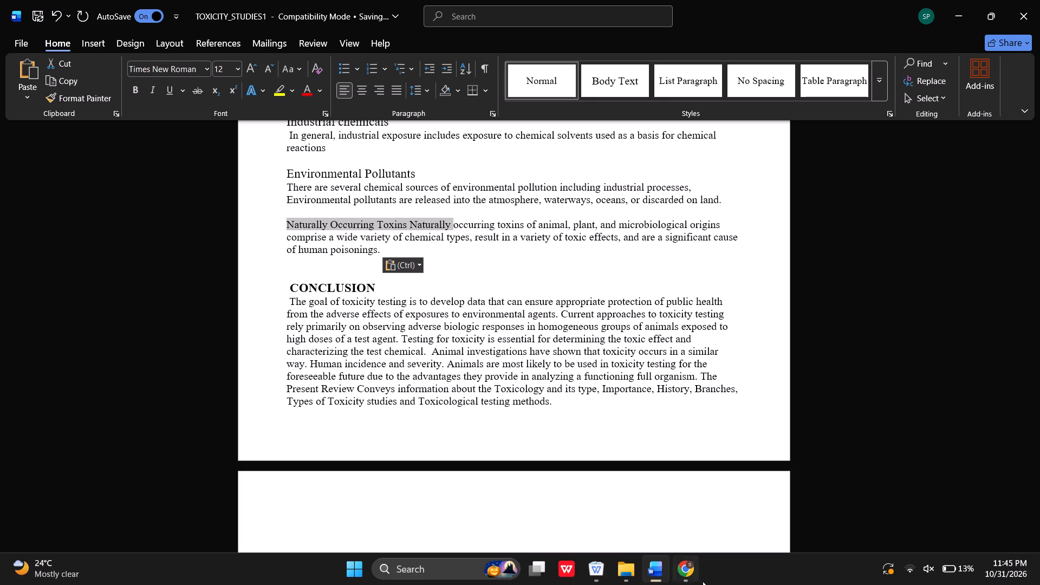
{"action": "left_click", "coordinate": [678, 571]}
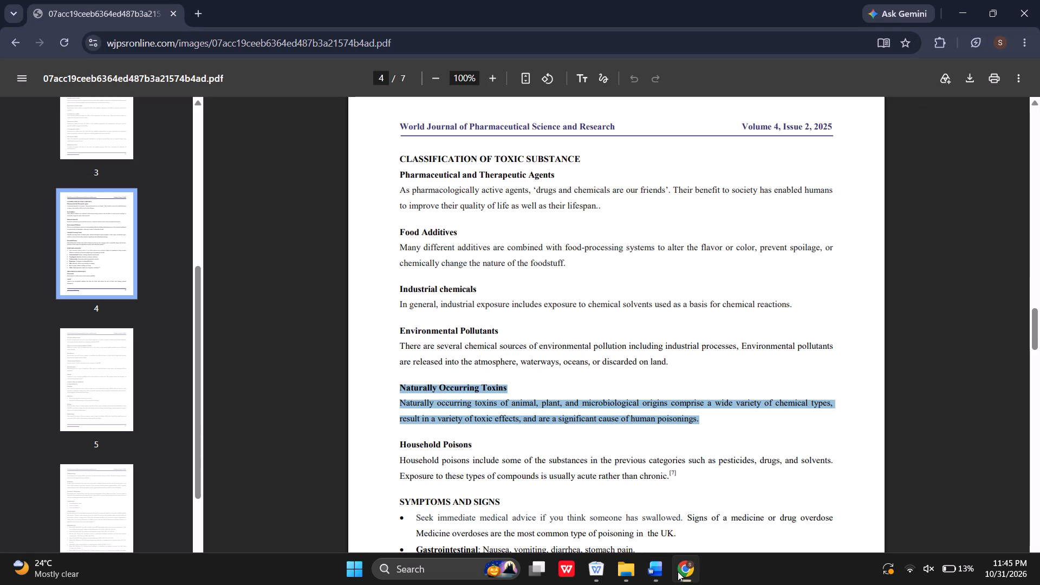
{"action": "left_click", "coordinate": [655, 571]}
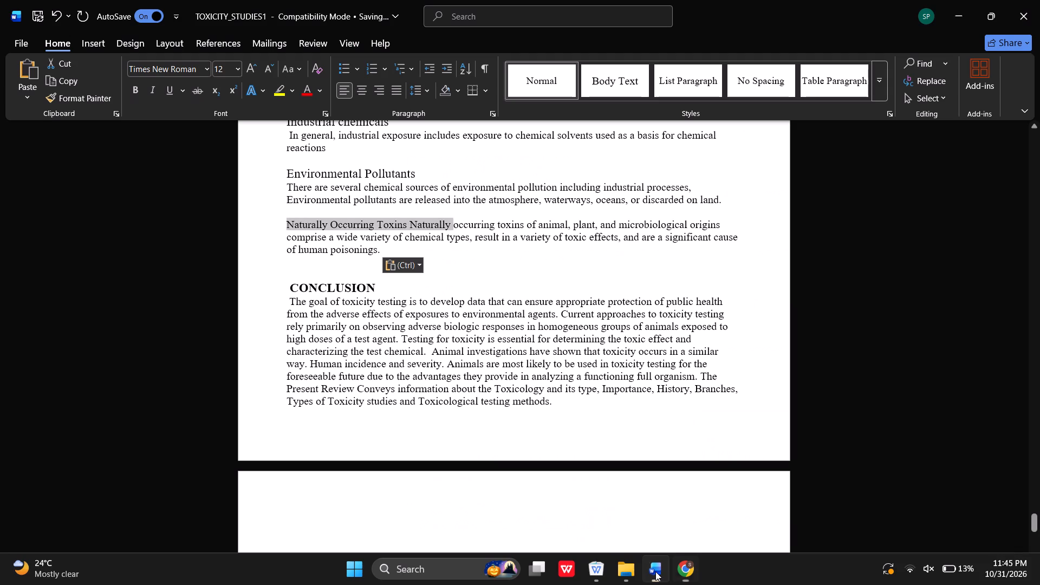
{"action": "left_click", "coordinate": [414, 220]}
{"action": "left_click", "coordinate": [408, 225]}
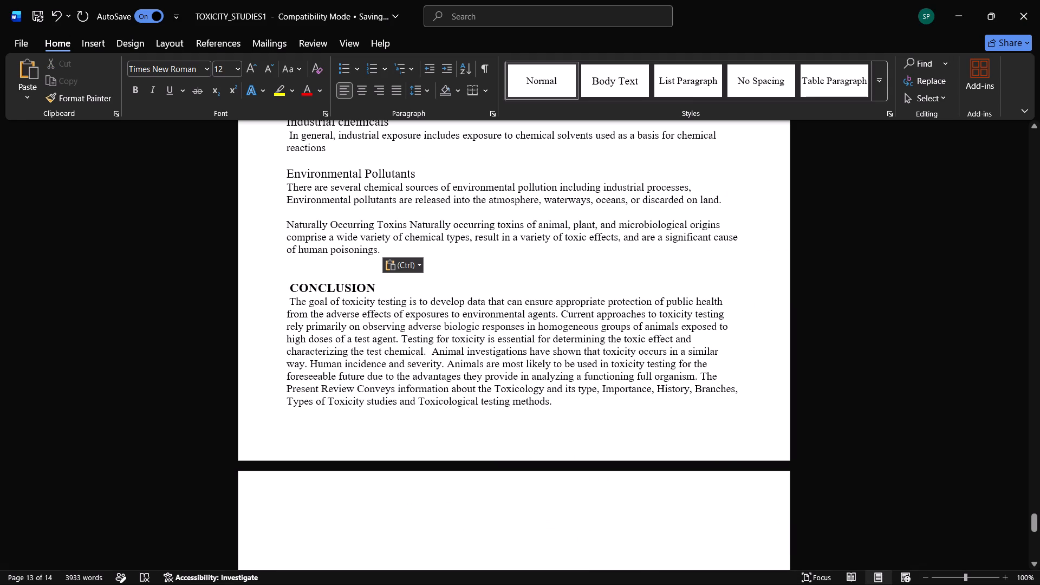
{"action": "key", "text": "Return"}
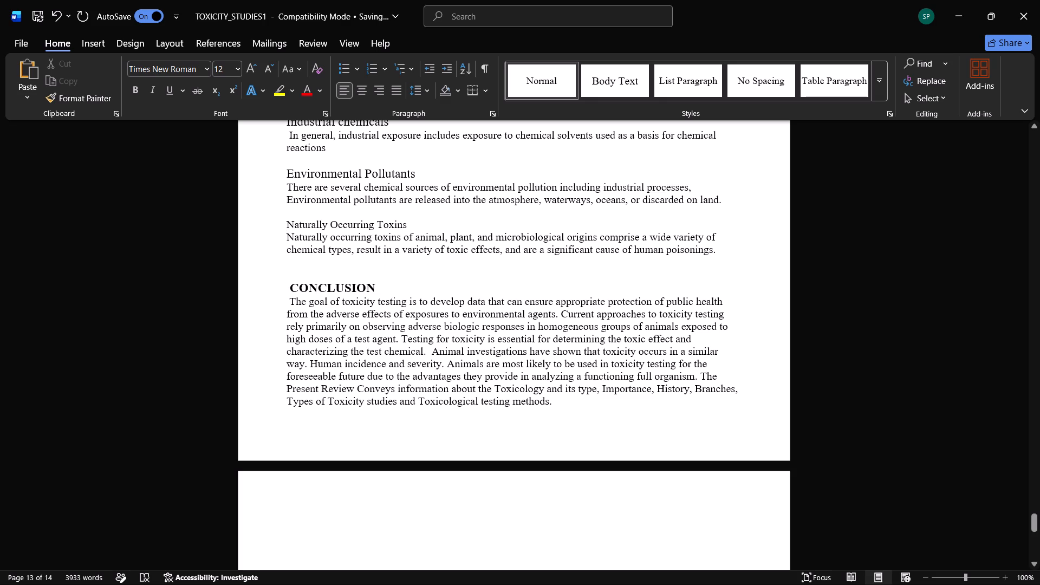
Increase the Naturally Occurring Toxins heading to 14 pt.
{"action": "left_click_drag", "start_coordinate": [415, 225], "coordinate": [298, 228]}
{"action": "left_click", "coordinate": [416, 186]}
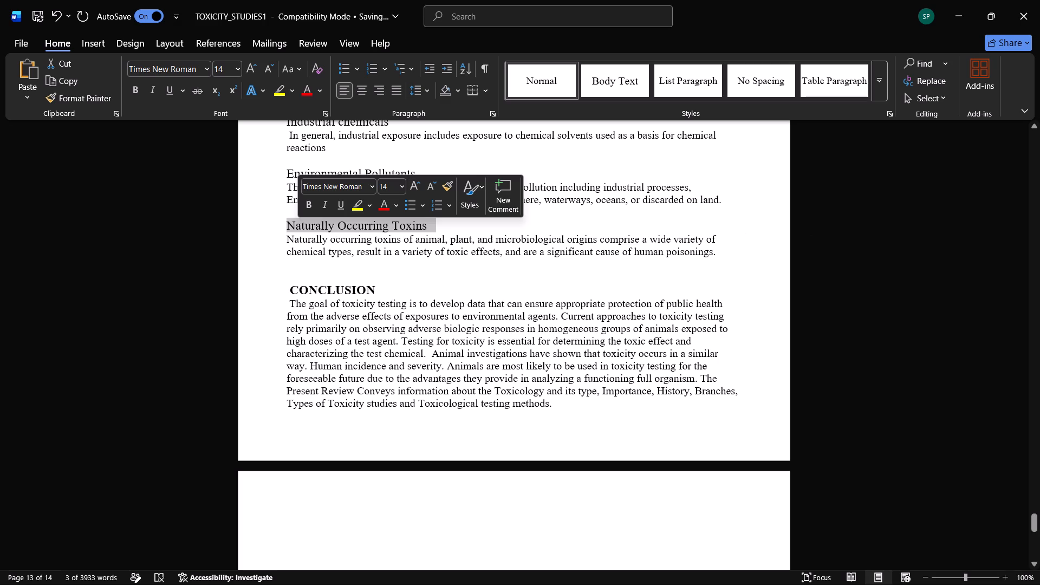
Copy the article's Household Poisons and SYMPTOMS AND SIGNS passages into the Word document, a blank line below the Naturally Occurring Toxins paragraph.
{"action": "left_click", "coordinate": [724, 251]}
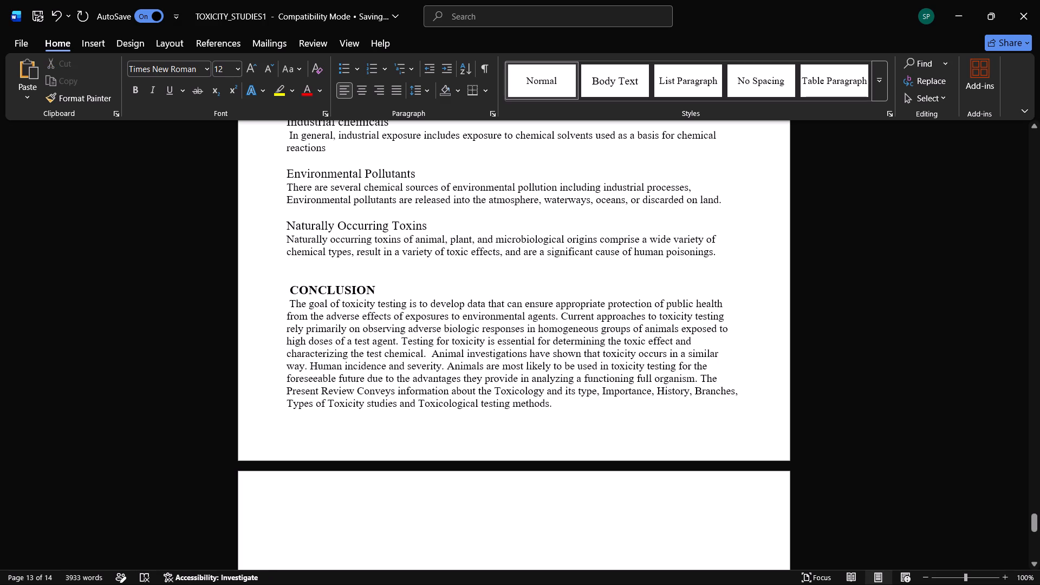
{"action": "key", "text": "Return"}
{"action": "key", "text": "Return"}
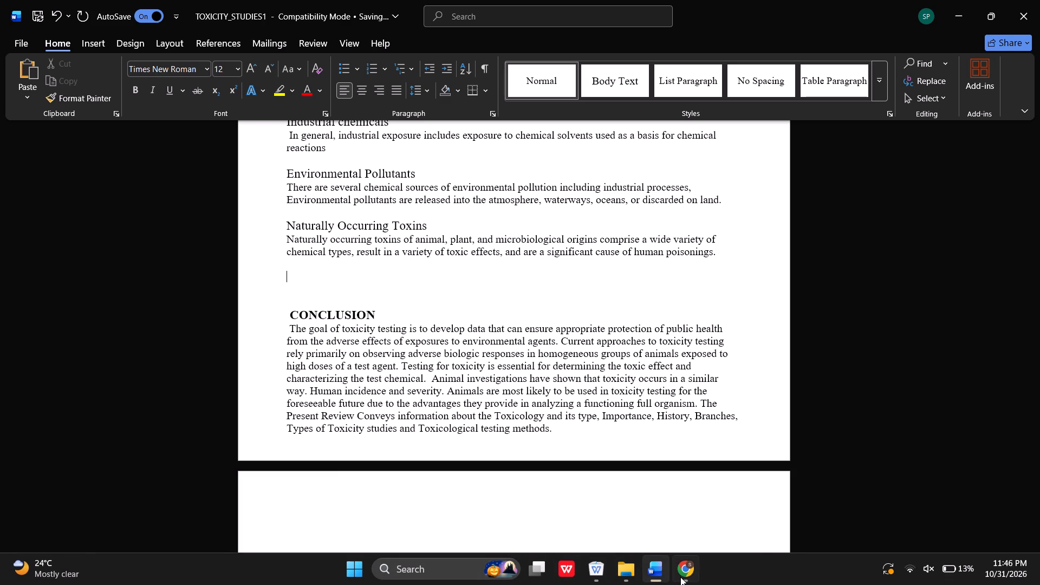
{"action": "left_click", "coordinate": [680, 577]}
{"action": "scroll", "coordinate": [680, 577], "scroll_direction": "down", "scroll_amount": 1}
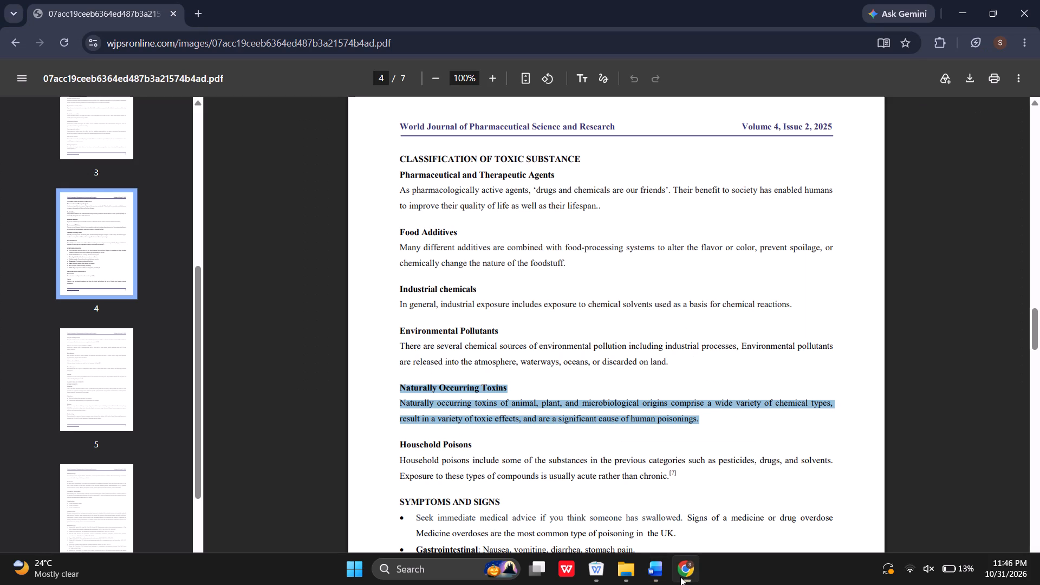
{"action": "scroll", "coordinate": [680, 577], "scroll_direction": "down", "scroll_amount": 2}
{"action": "scroll", "coordinate": [664, 469], "scroll_direction": "down", "scroll_amount": 4}
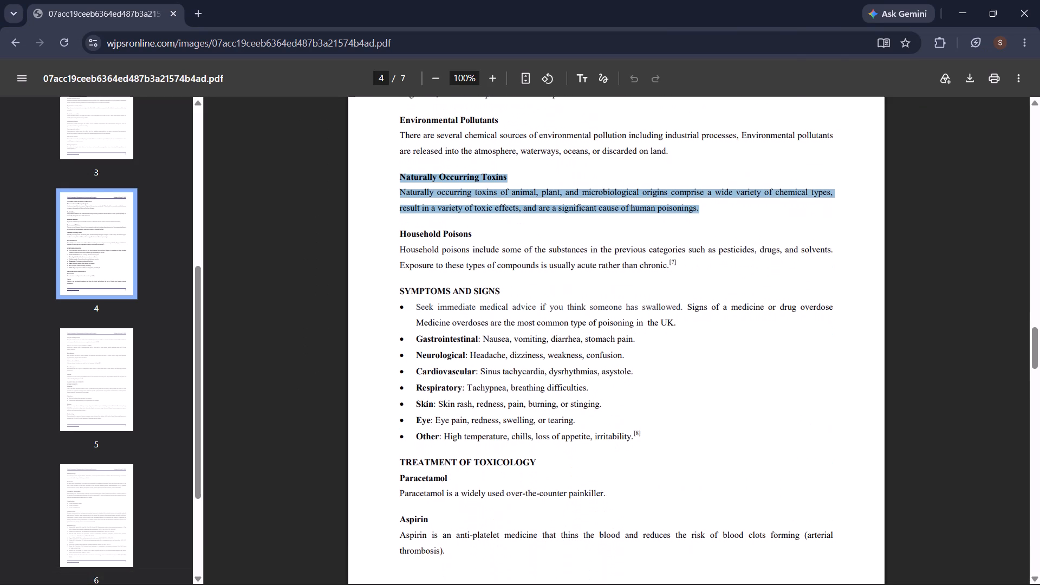
{"action": "scroll", "coordinate": [664, 469], "scroll_direction": "down", "scroll_amount": 1}
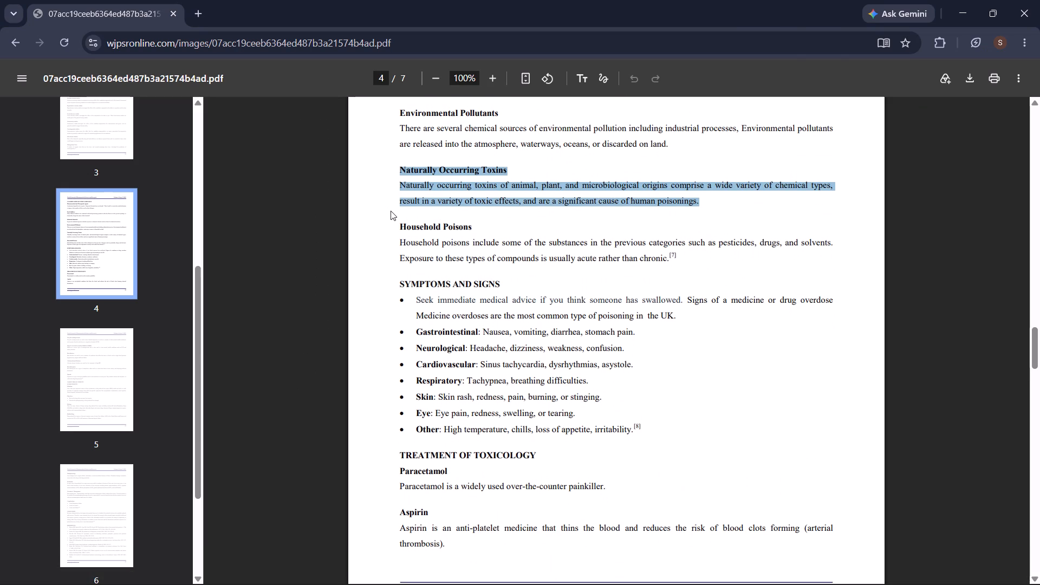
{"action": "left_click_drag", "start_coordinate": [394, 222], "coordinate": [597, 412]}
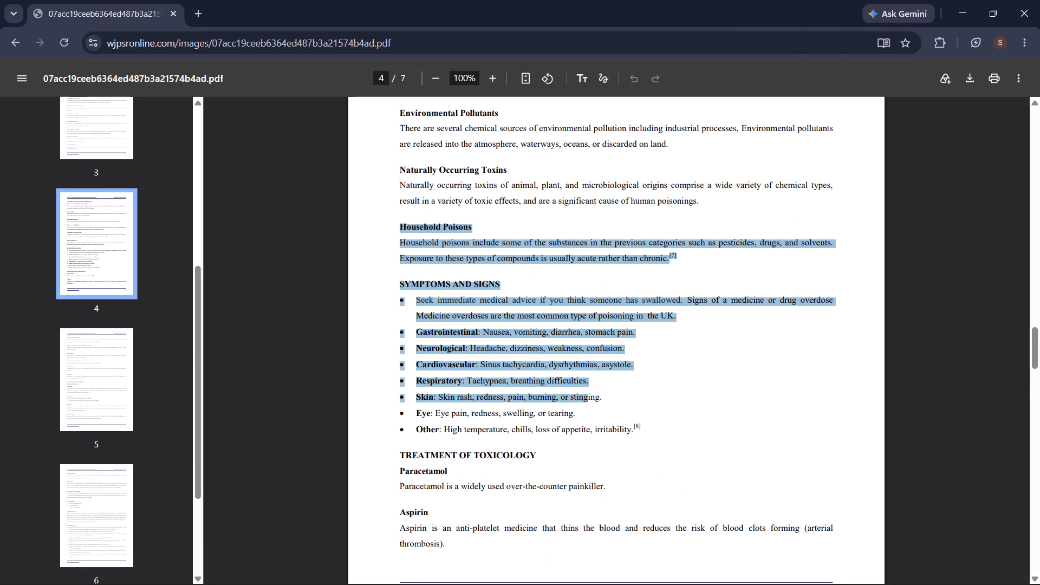
{"action": "left_click_drag", "start_coordinate": [597, 412], "coordinate": [634, 440]}
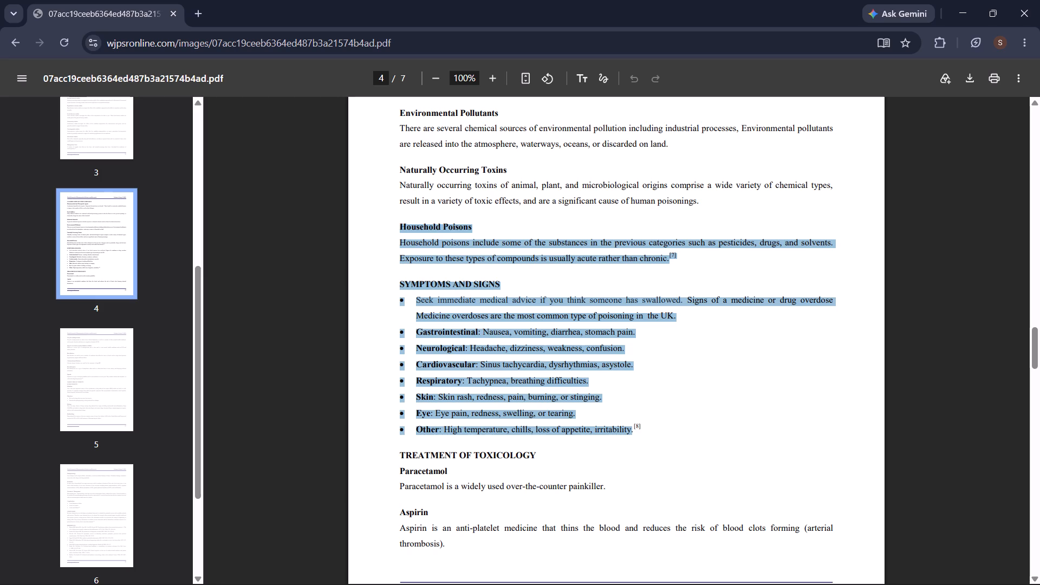
{"action": "key", "text": "ctrl+c"}
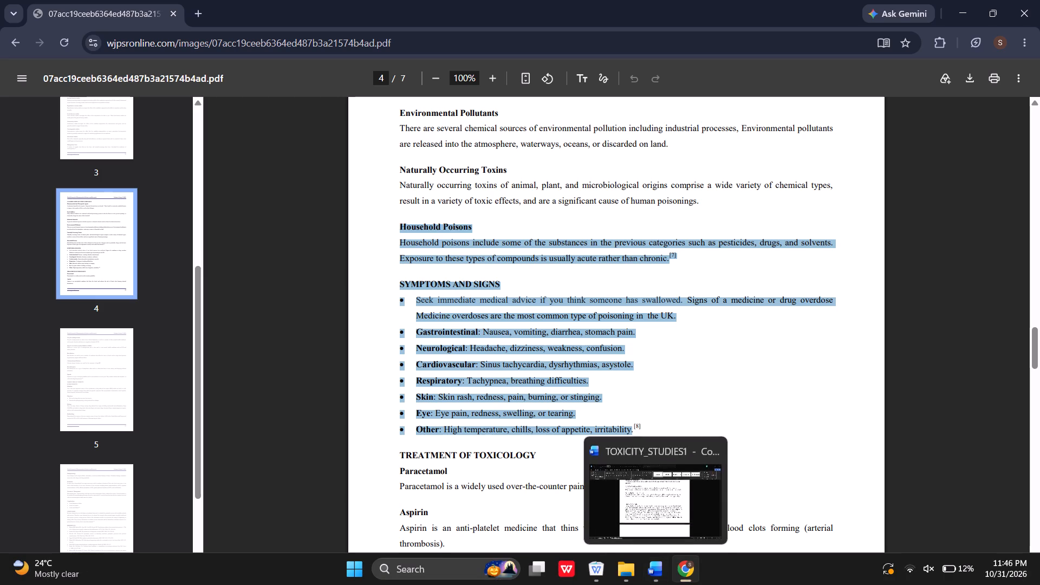
{"action": "left_click", "coordinate": [649, 573]}
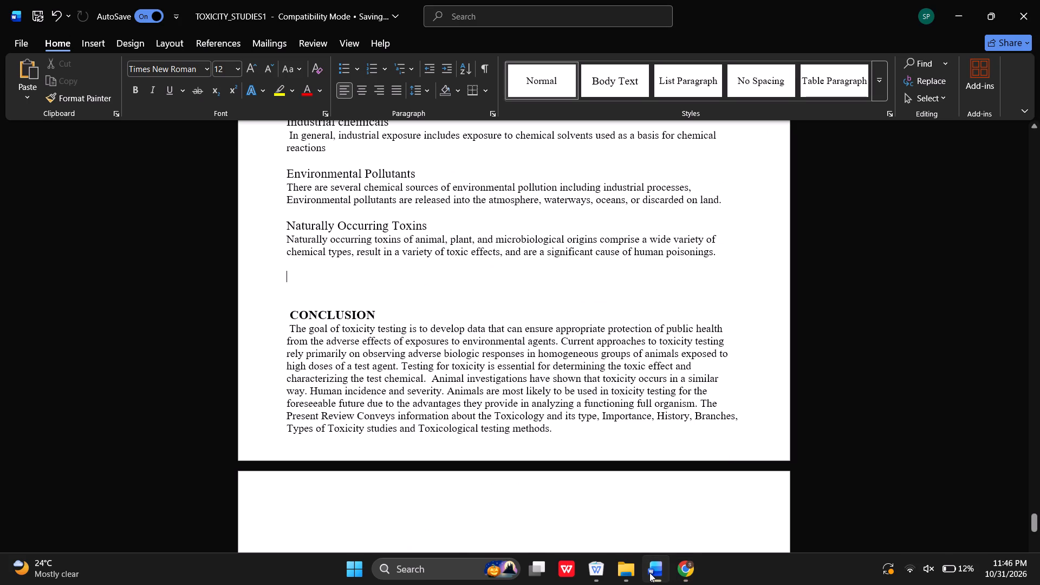
{"action": "key", "text": "ctrl+v"}
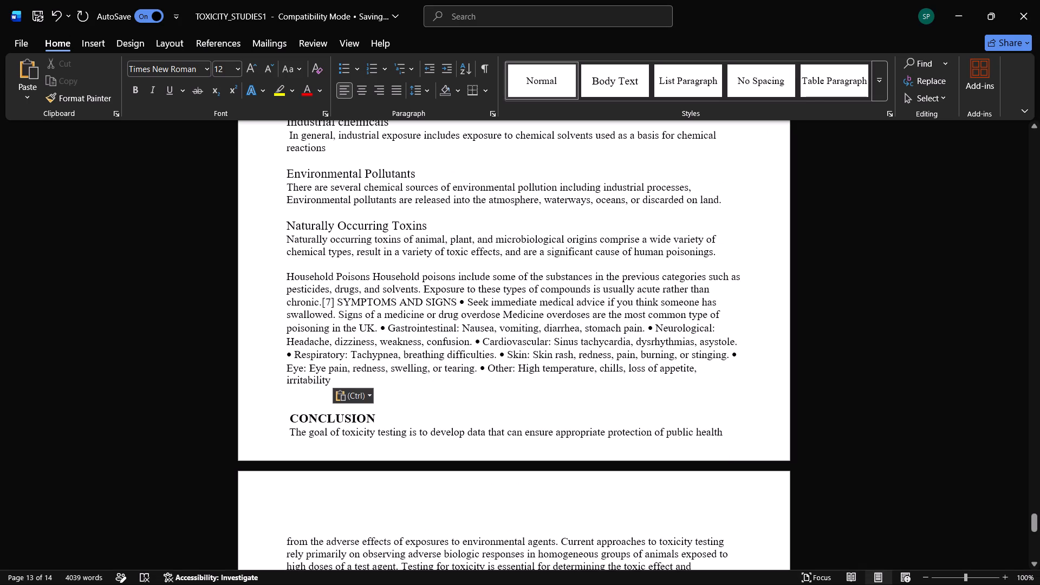
Put the Household Poisons heading on its own line above its paragraph.
{"action": "left_click", "coordinate": [373, 275]}
{"action": "key", "text": "Return"}
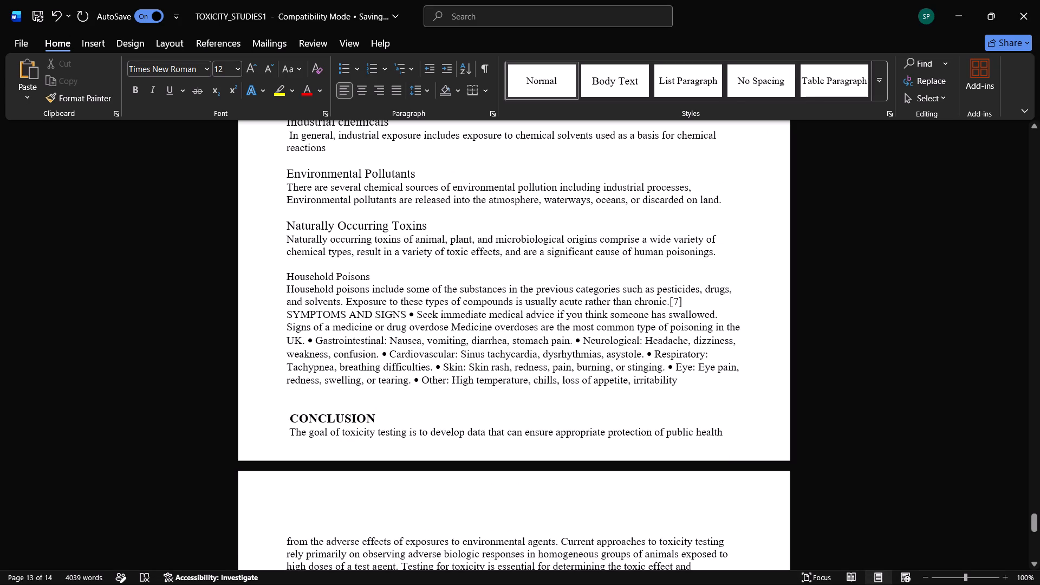
Increase the Household Poisons heading to 14 pt.
{"action": "left_click_drag", "start_coordinate": [288, 275], "coordinate": [372, 282]}
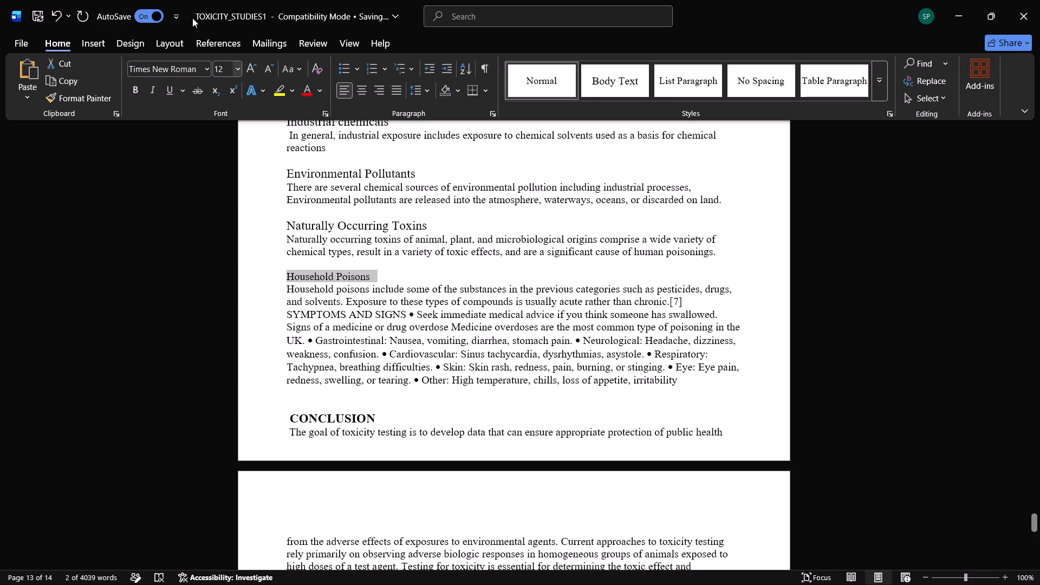
{"action": "left_click", "coordinate": [247, 72]}
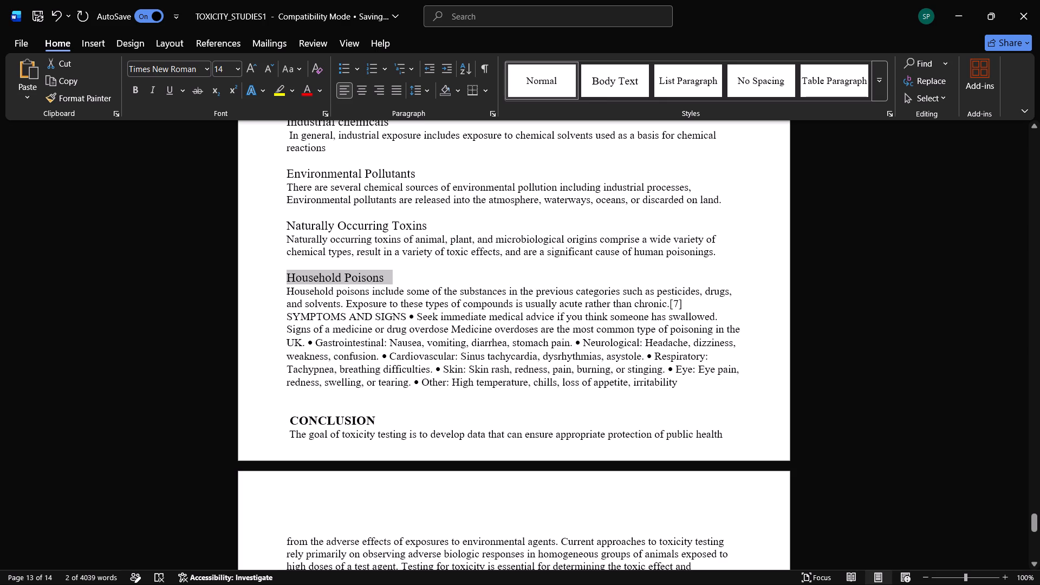
{"action": "left_click", "coordinate": [464, 259]}
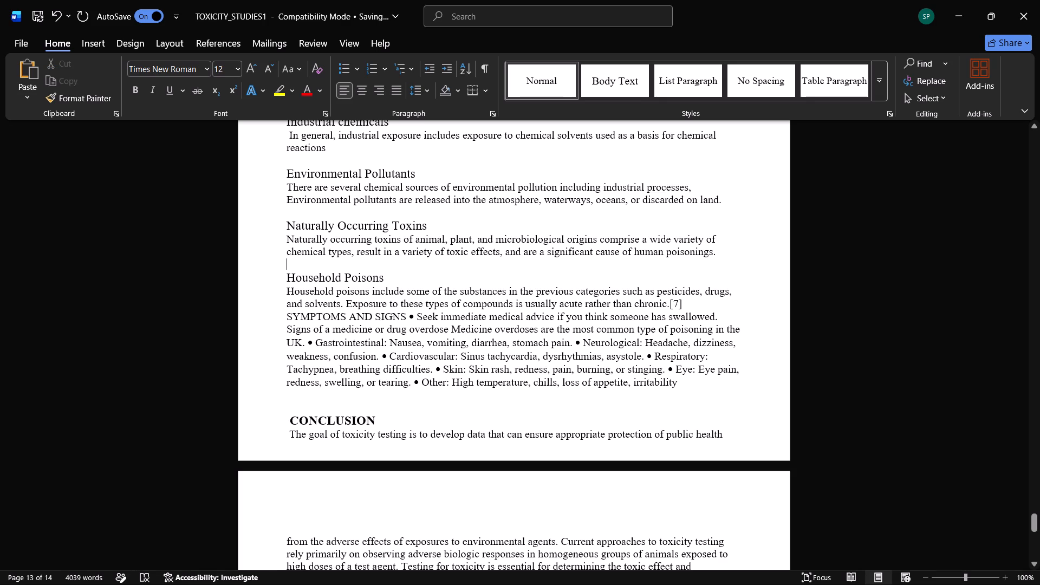
Delete the [7] citation at the end of the Household Poisons paragraph.
{"action": "left_click", "coordinate": [682, 303]}
{"action": "key", "text": "BackSpace"}
{"action": "key", "text": "BackSpace"}
{"action": "key", "text": "BackSpace"}
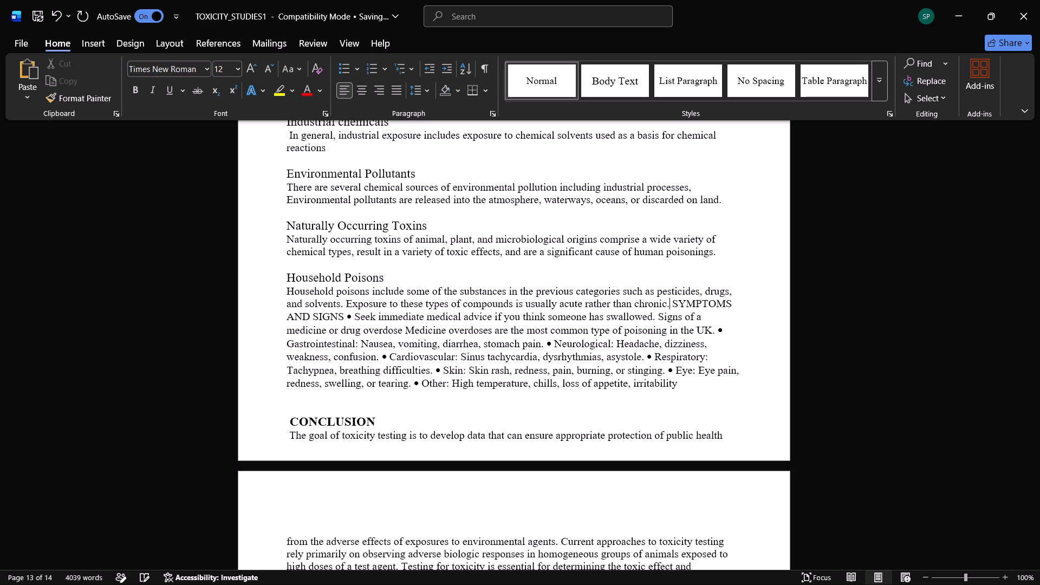
Put the SYMPTOMS AND SIGNS heading on its own line between the Household Poisons paragraph and the first bulleted sentence.
{"action": "key", "text": "Return"}
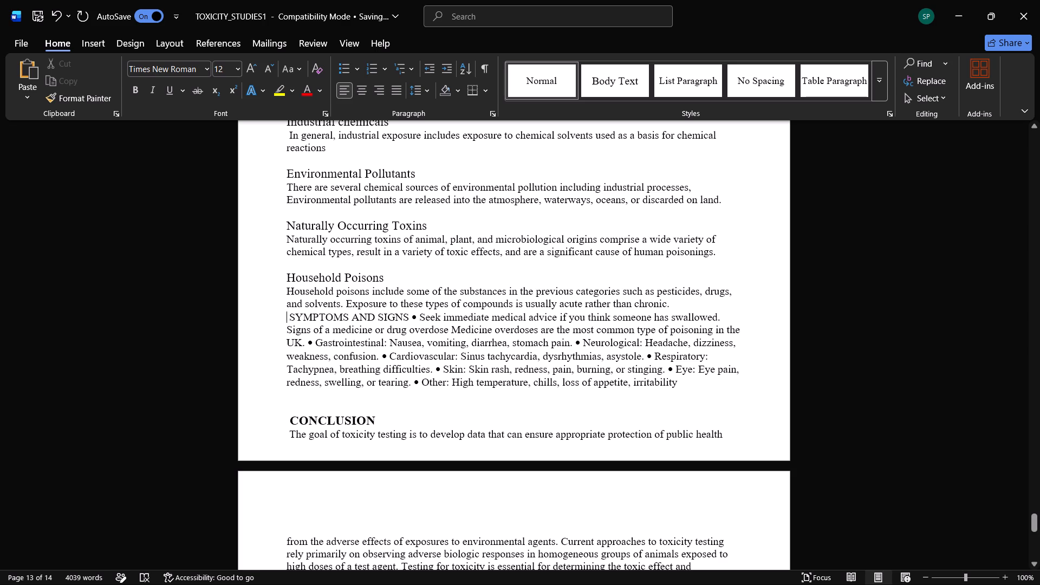
{"action": "left_click", "coordinate": [410, 317]}
{"action": "key", "text": "Return"}
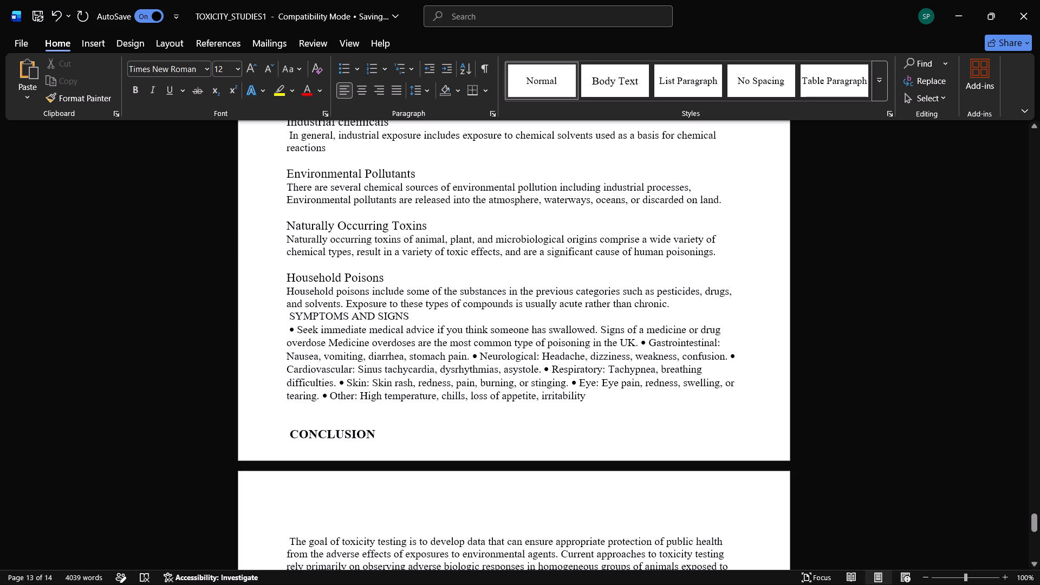
Format the SYMPTOMS AND SIGNS heading as 14 pt bold.
{"action": "left_click_drag", "start_coordinate": [290, 315], "coordinate": [409, 319]}
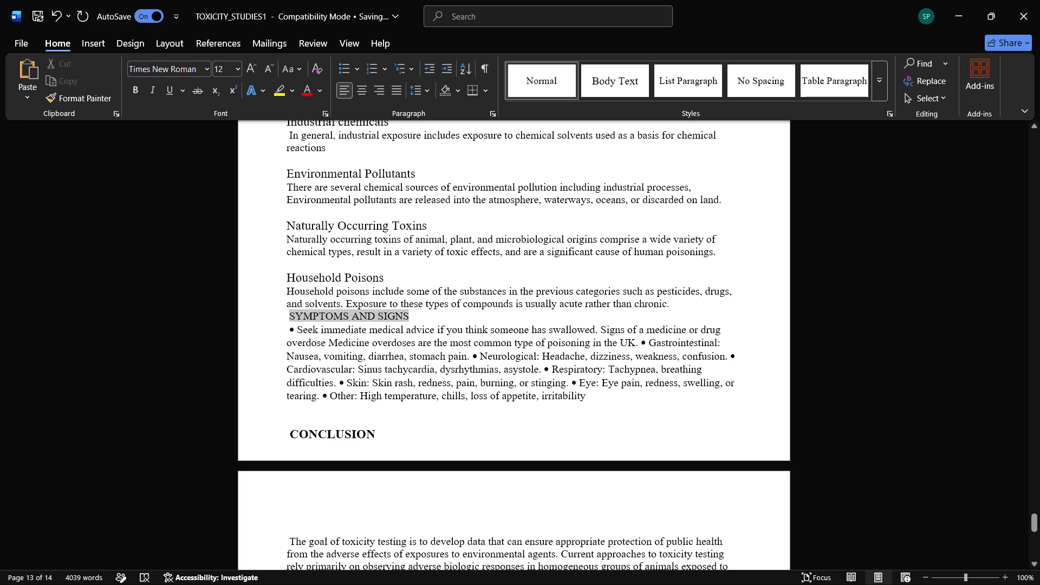
{"action": "left_click_drag", "start_coordinate": [409, 319], "coordinate": [418, 318]}
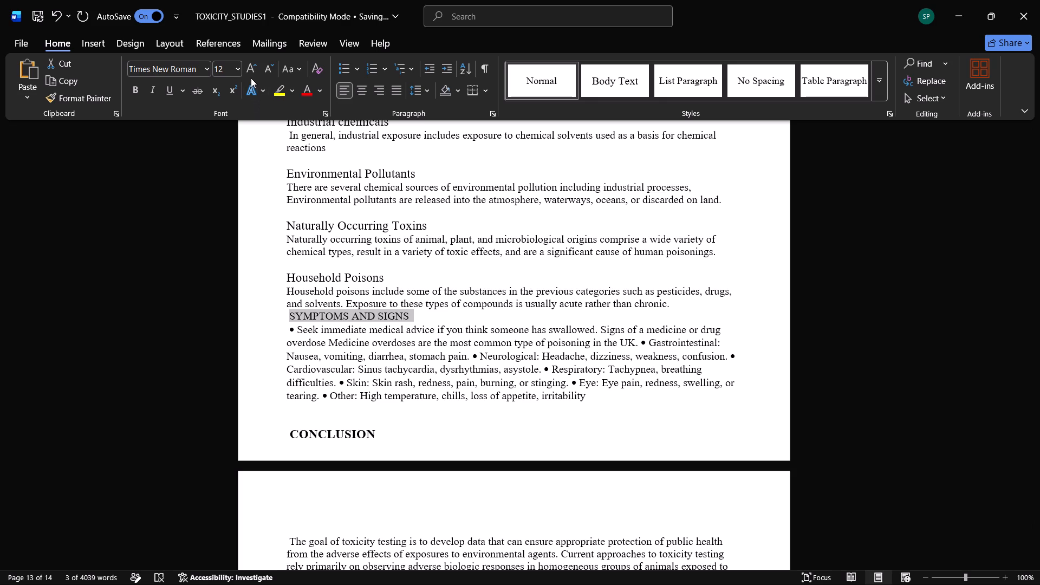
{"action": "left_click", "coordinate": [250, 71]}
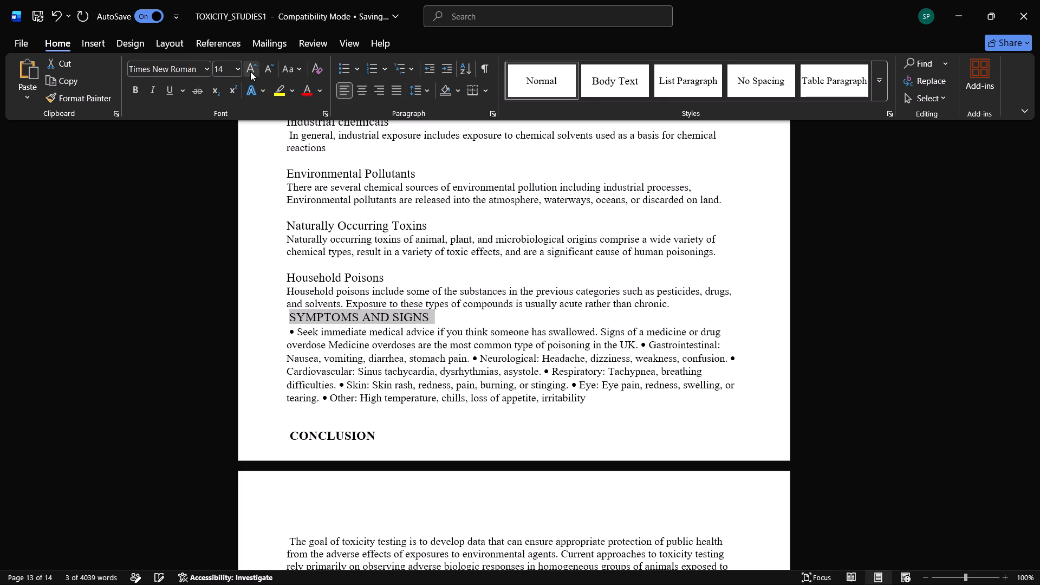
{"action": "left_click", "coordinate": [130, 88]}
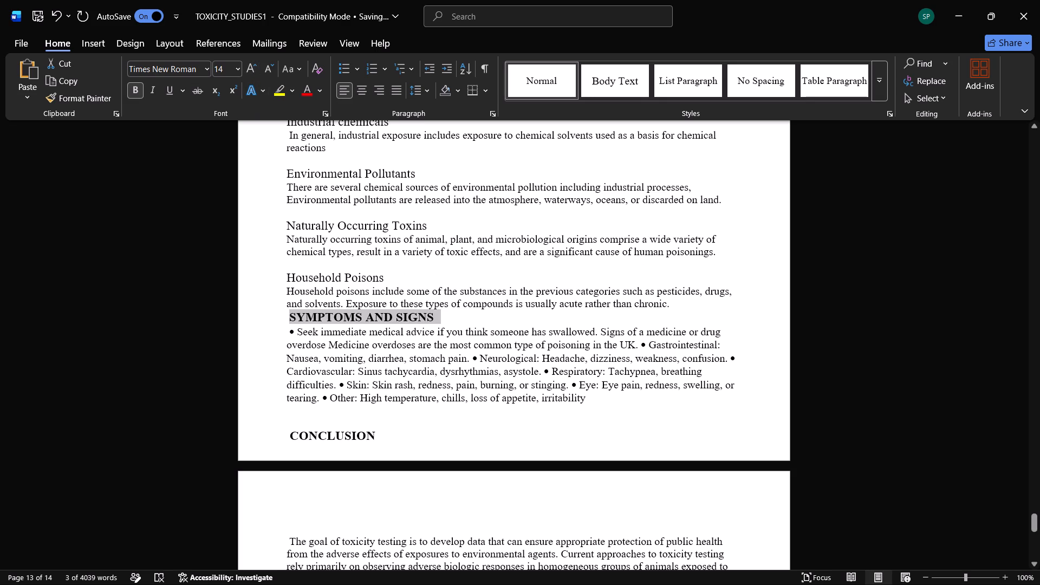
Insert a blank line between the Household Poisons paragraph and the SYMPTOMS AND SIGNS heading.
{"action": "left_click", "coordinate": [669, 301]}
{"action": "key", "text": "Return"}
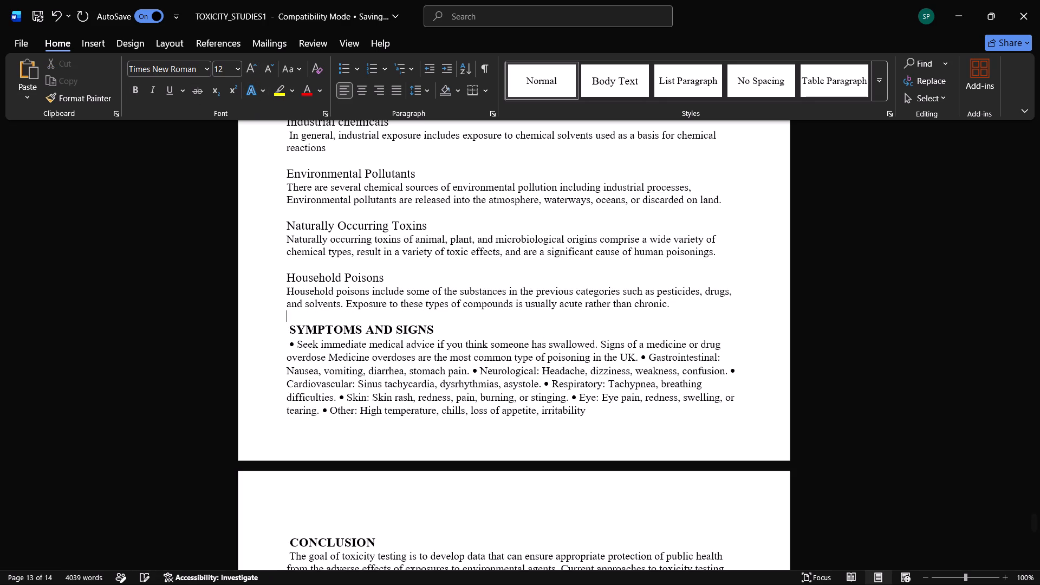
Break the SYMPTOMS AND SIGNS text into separate lines at each bulleted item, from Gastrointestinal through Other.
{"action": "left_click", "coordinate": [639, 356]}
{"action": "key", "text": "Return"}
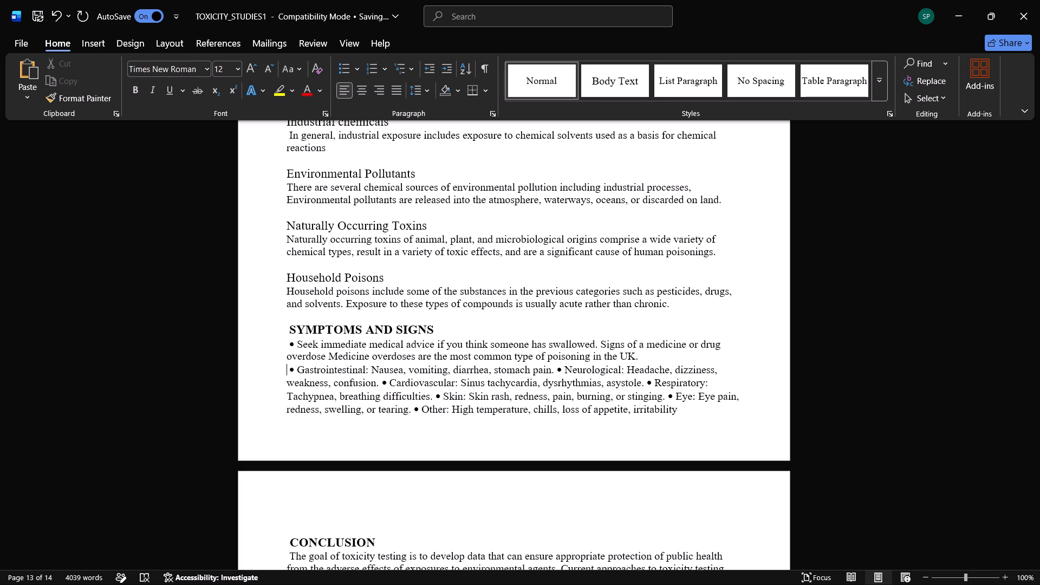
{"action": "left_click", "coordinate": [553, 370]}
{"action": "key", "text": "Return"}
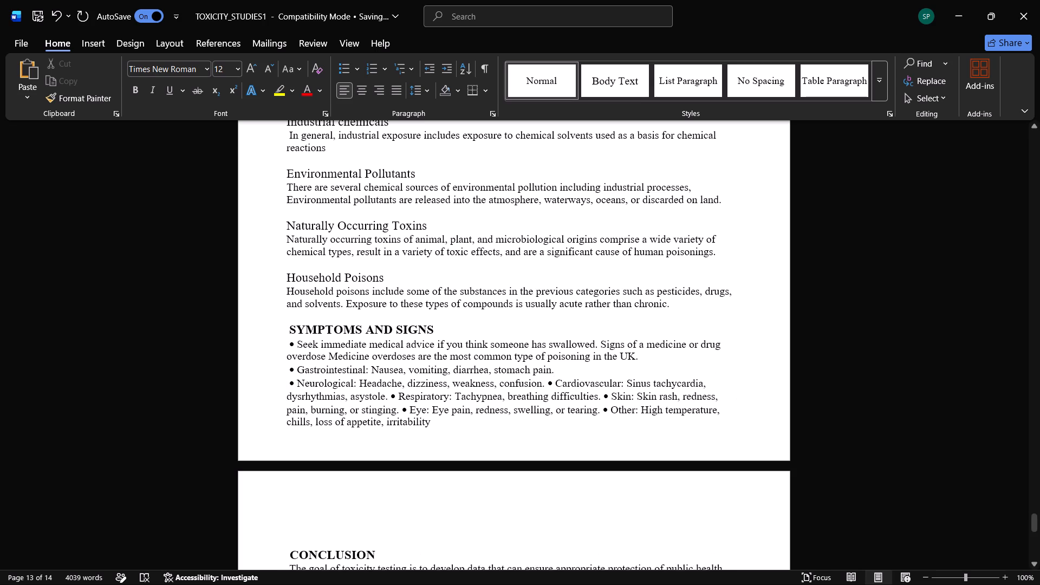
{"action": "left_click", "coordinate": [544, 382]}
{"action": "key", "text": "Return"}
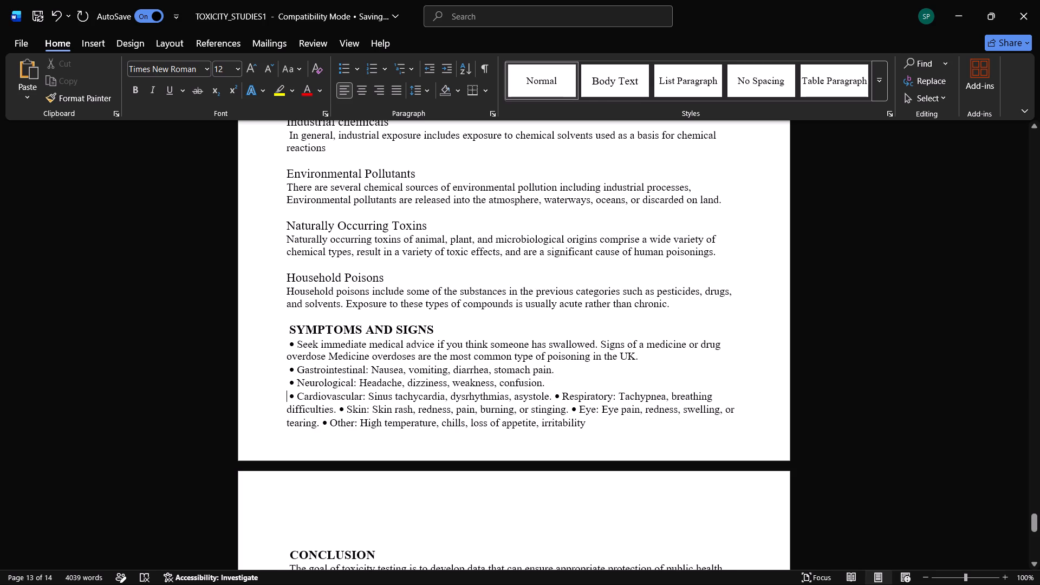
{"action": "left_click", "coordinate": [553, 393]}
{"action": "key", "text": "Return"}
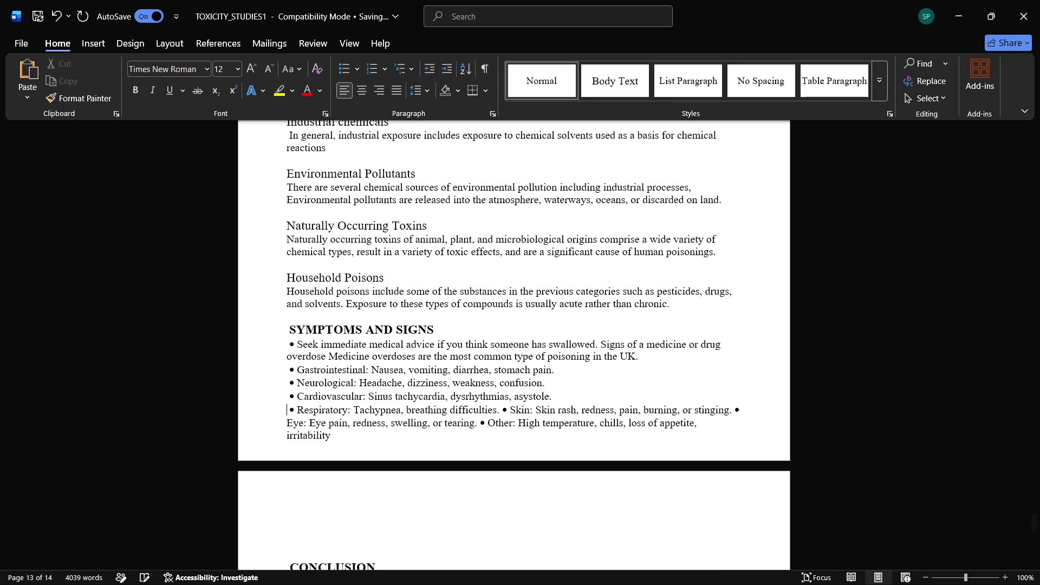
{"action": "left_click", "coordinate": [499, 413]}
{"action": "key", "text": "Return"}
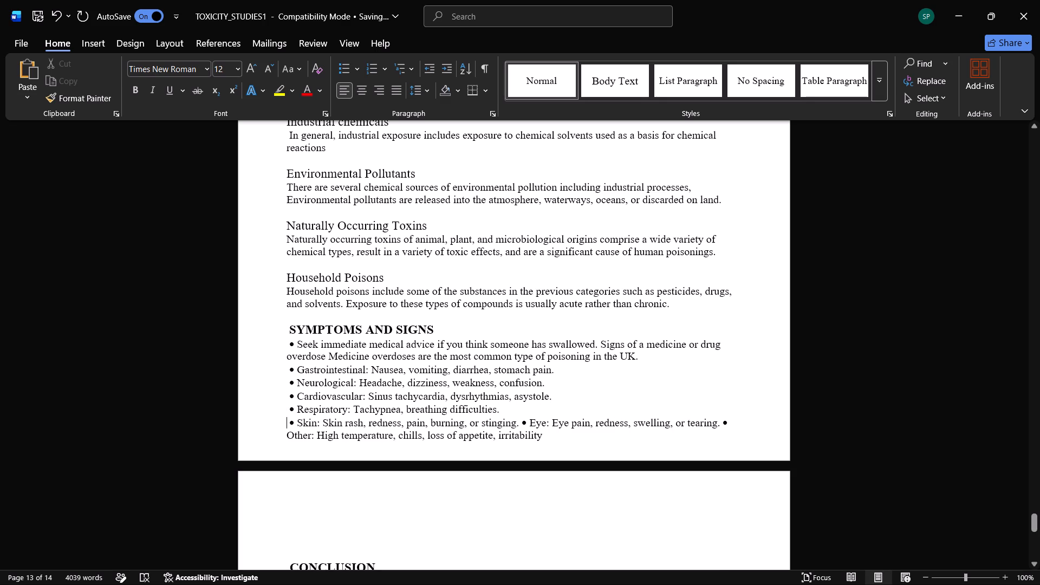
{"action": "left_click", "coordinate": [523, 422]}
{"action": "key", "text": "Return"}
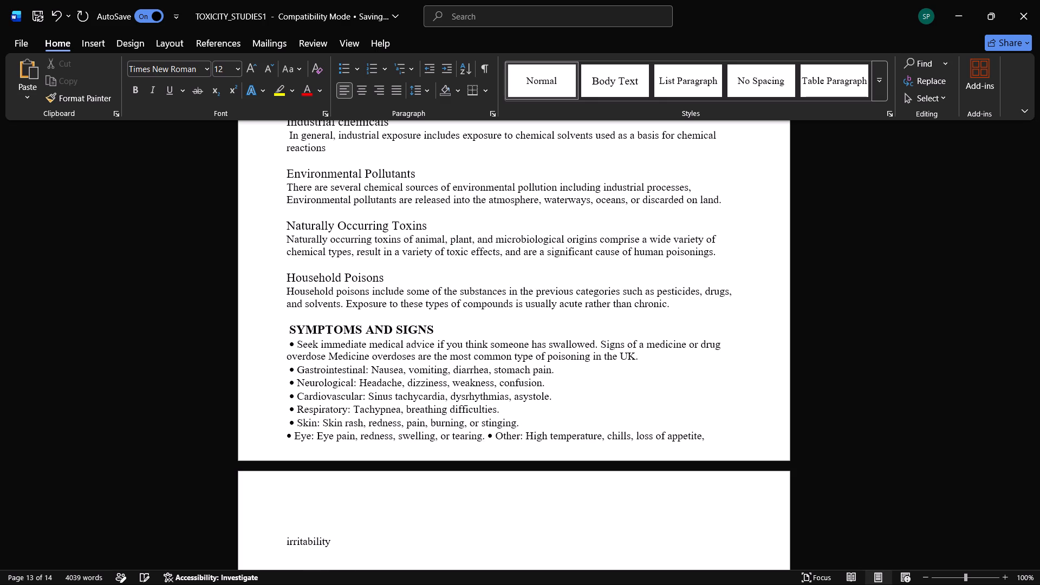
{"action": "left_click", "coordinate": [498, 438]}
{"action": "key", "text": "Return"}
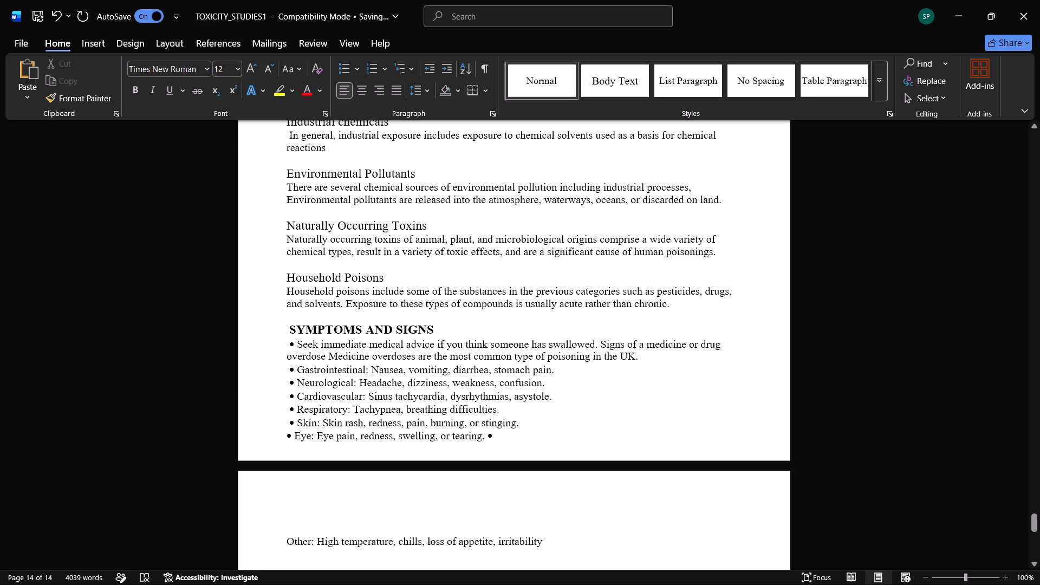
{"action": "left_click", "coordinate": [485, 432]}
{"action": "key", "text": "Return"}
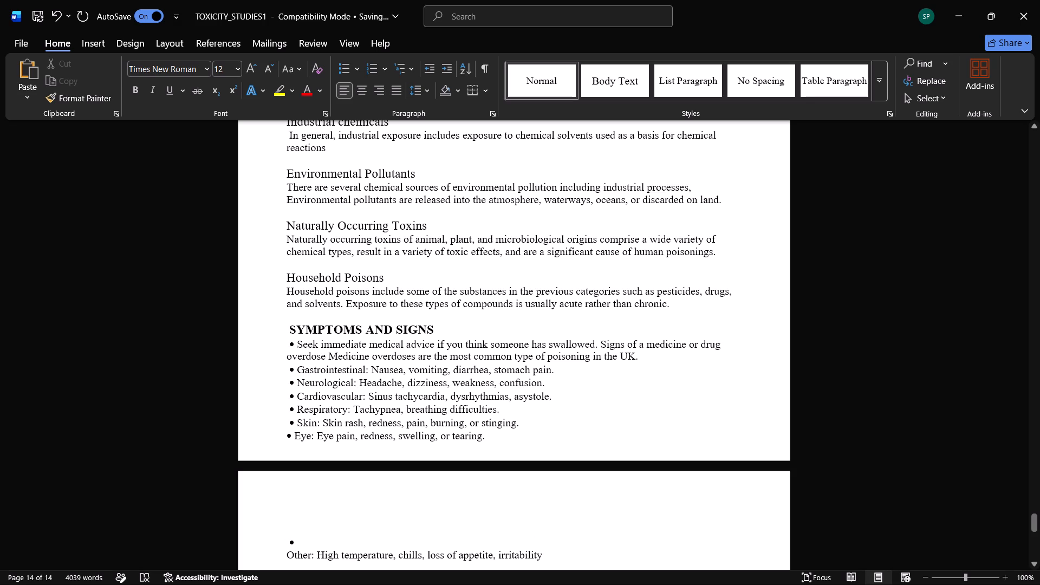
Move the "Other: High temperature, chills, loss of appetite, irritability" text up beside its empty bullet, removing the duplicate line below.
{"action": "left_click_drag", "start_coordinate": [288, 555], "coordinate": [526, 558]}
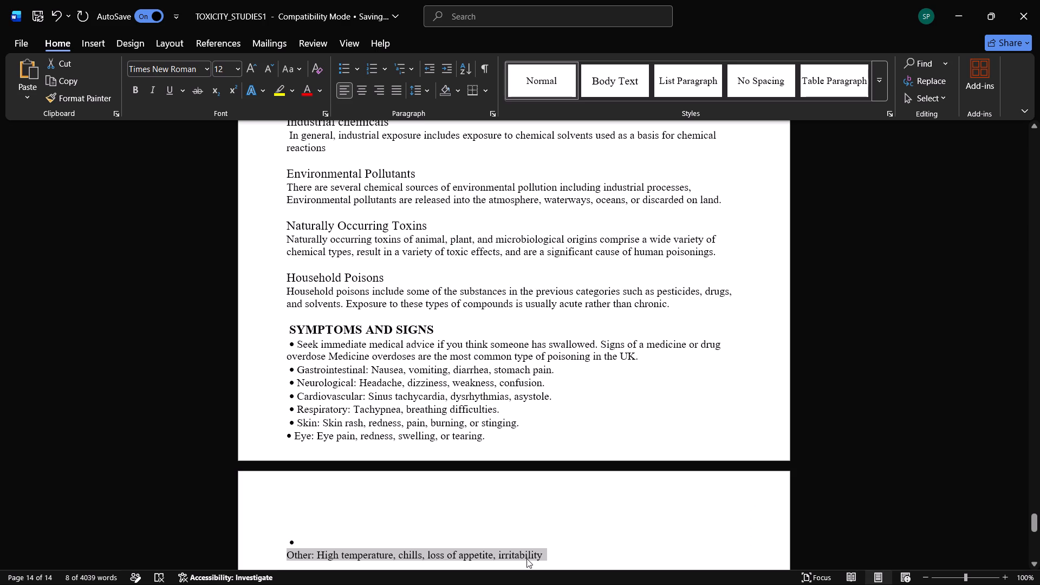
{"action": "key", "text": "ctrl+c"}
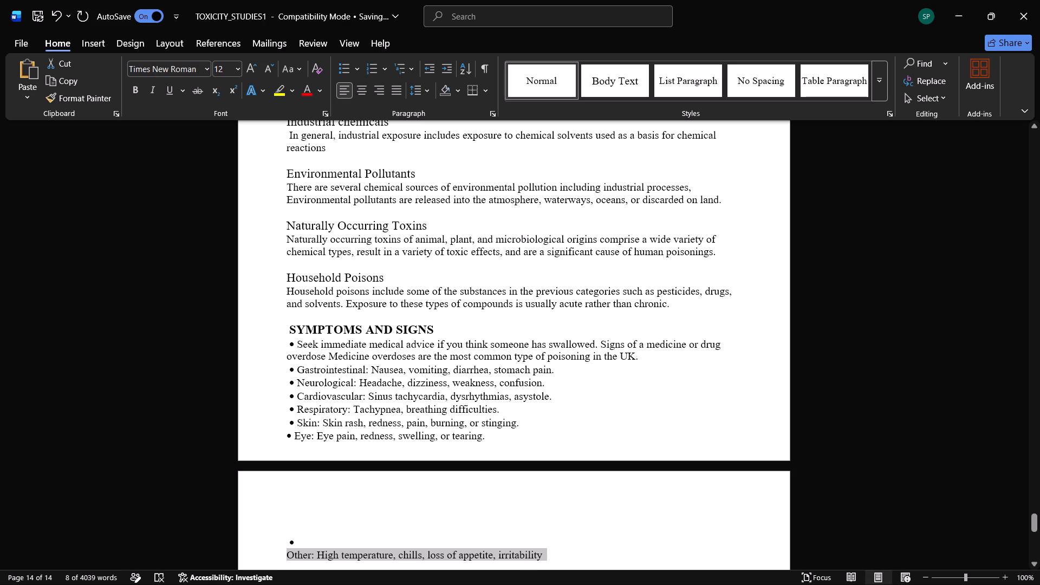
{"action": "left_click", "coordinate": [304, 545]}
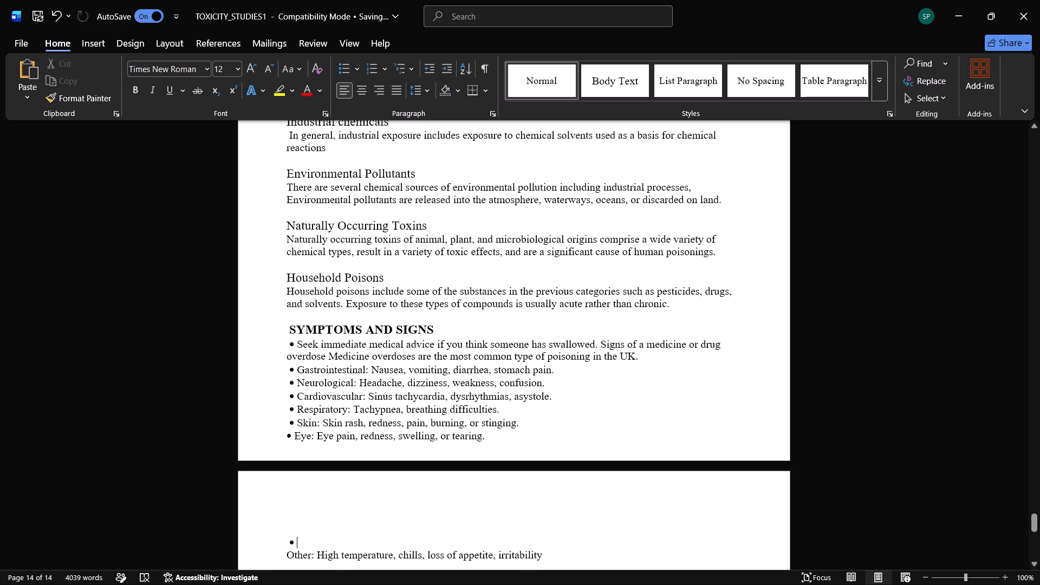
{"action": "key", "text": "ctrl+v"}
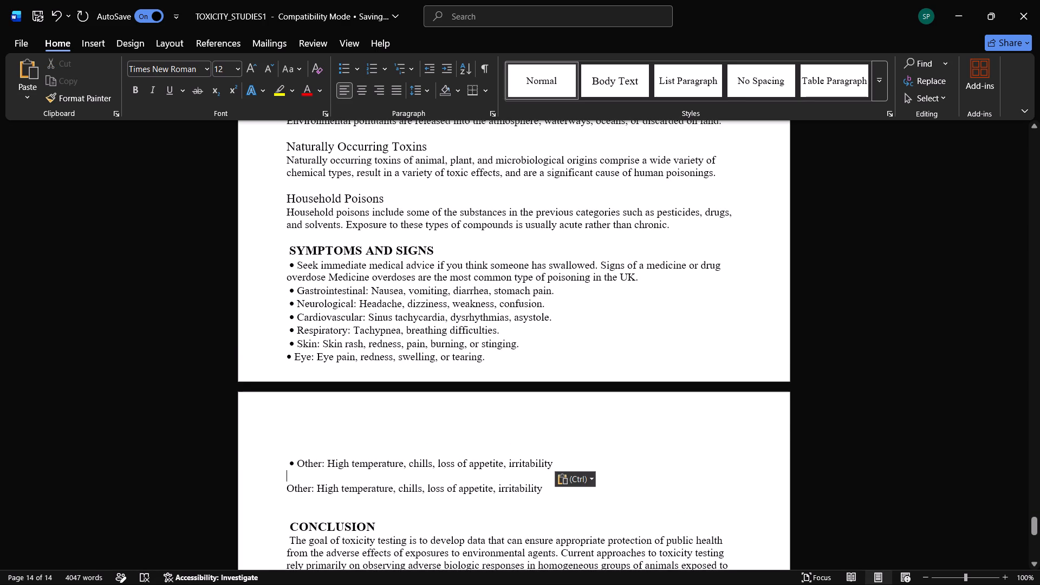
{"action": "left_click_drag", "start_coordinate": [279, 491], "coordinate": [551, 487]}
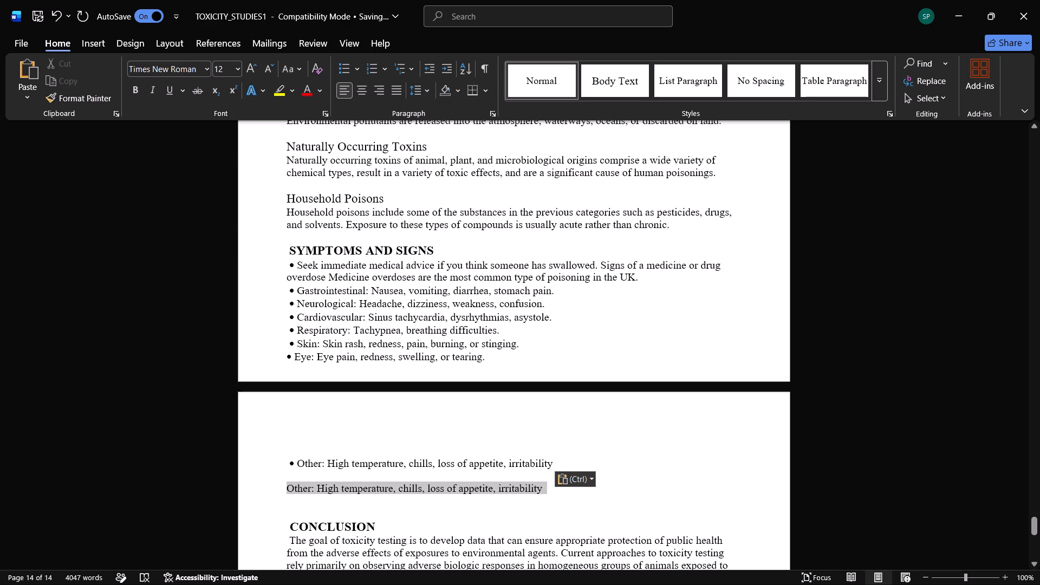
{"action": "left_click_drag", "start_coordinate": [551, 487], "coordinate": [550, 489]}
{"action": "key", "text": "BackSpace"}
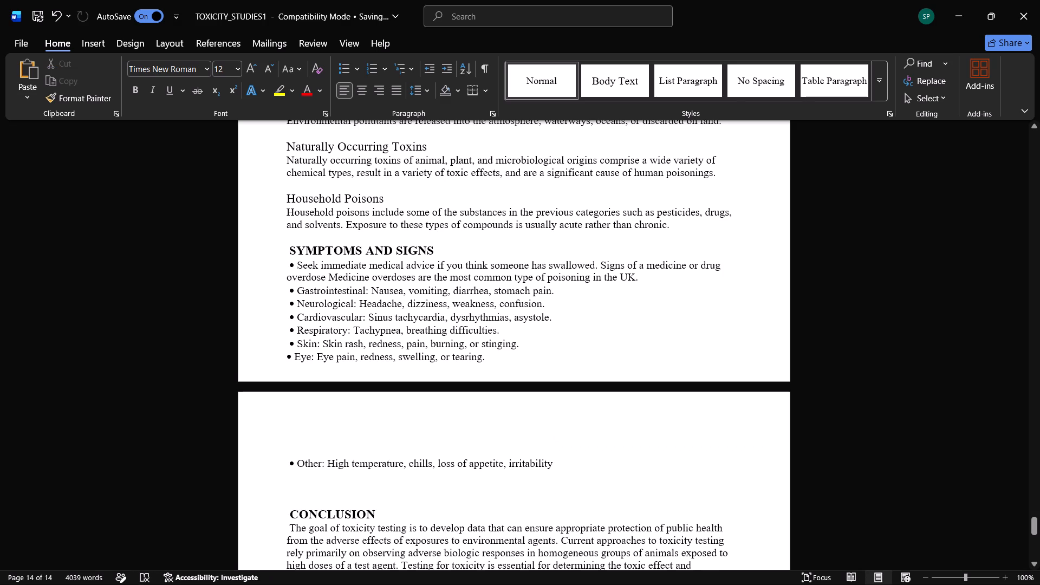
Insert a second blank line between the Household Poisons paragraph and the SYMPTOMS AND SIGNS heading.
{"action": "scroll", "coordinate": [550, 489], "scroll_direction": "down", "scroll_amount": 4}
{"action": "scroll", "coordinate": [550, 489], "scroll_direction": "up", "scroll_amount": 4}
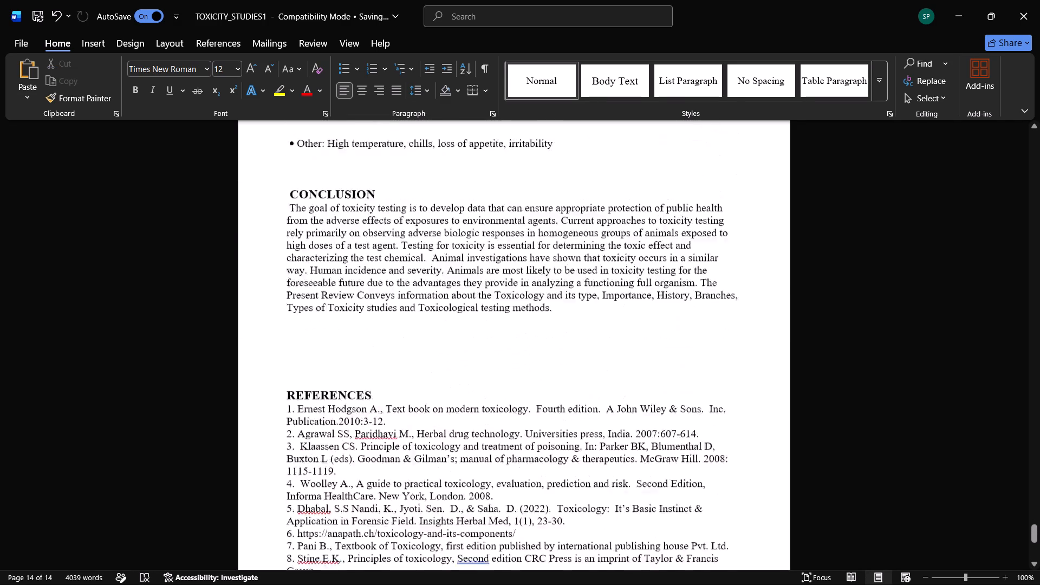
{"action": "scroll", "coordinate": [550, 489], "scroll_direction": "up", "scroll_amount": 2}
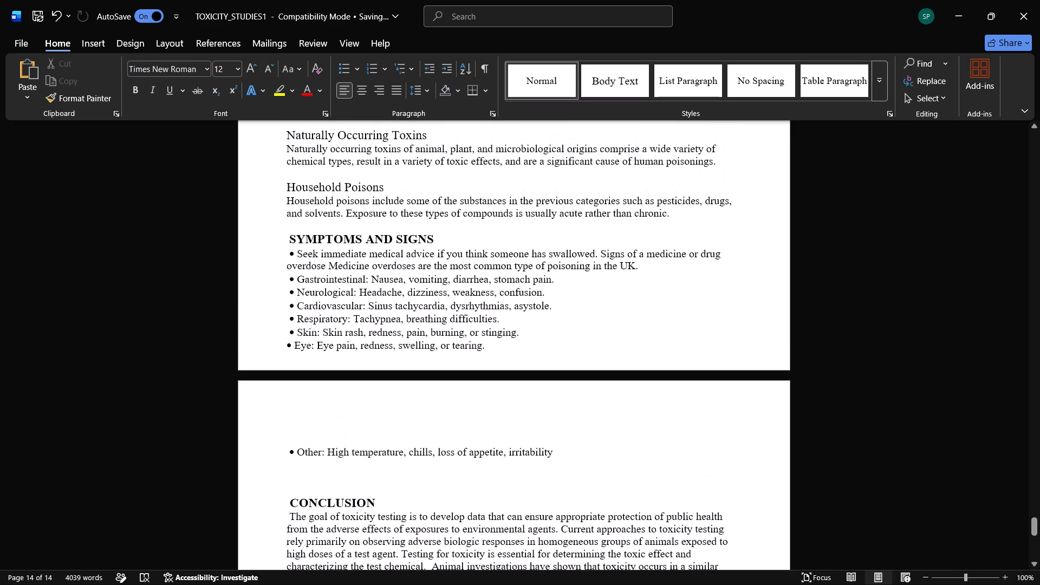
{"action": "left_click", "coordinate": [681, 219]}
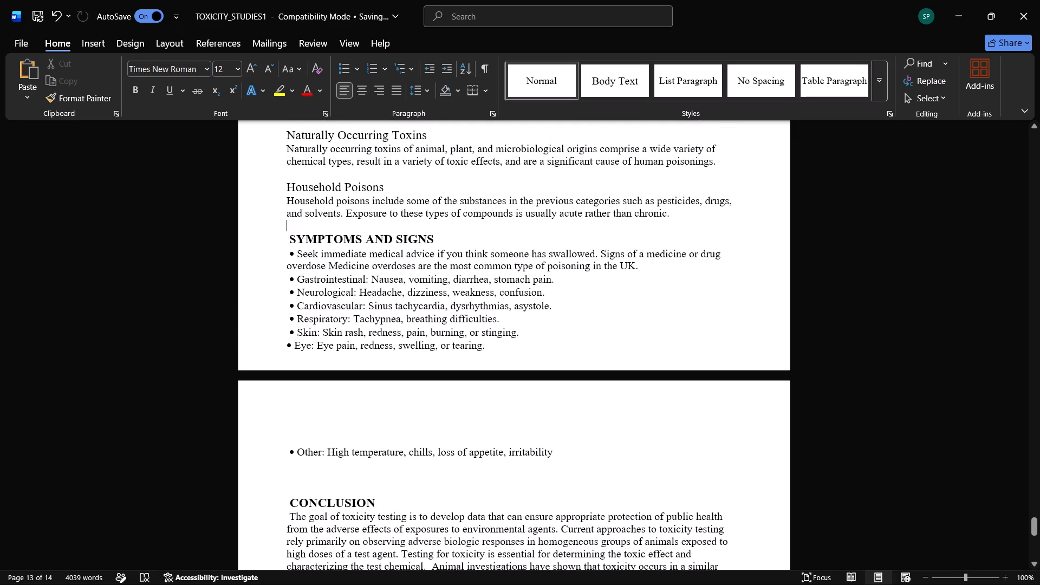
{"action": "left_click", "coordinate": [678, 216]}
{"action": "key", "text": "Return"}
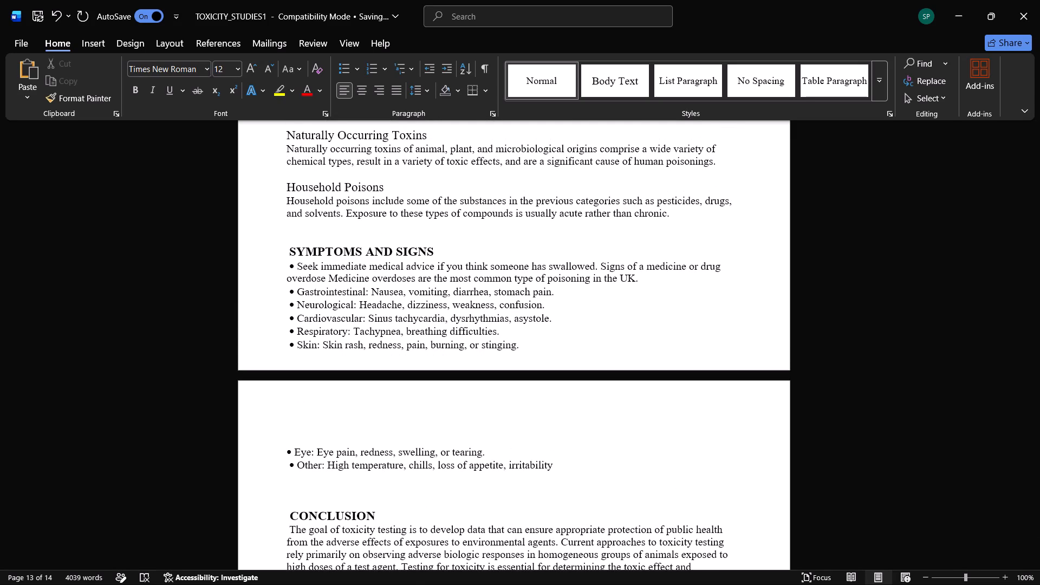
Review the document's layout from the INTRODUCTION through to the REFERENCES list.
{"action": "scroll", "coordinate": [678, 216], "scroll_direction": "right", "scroll_amount": 1}
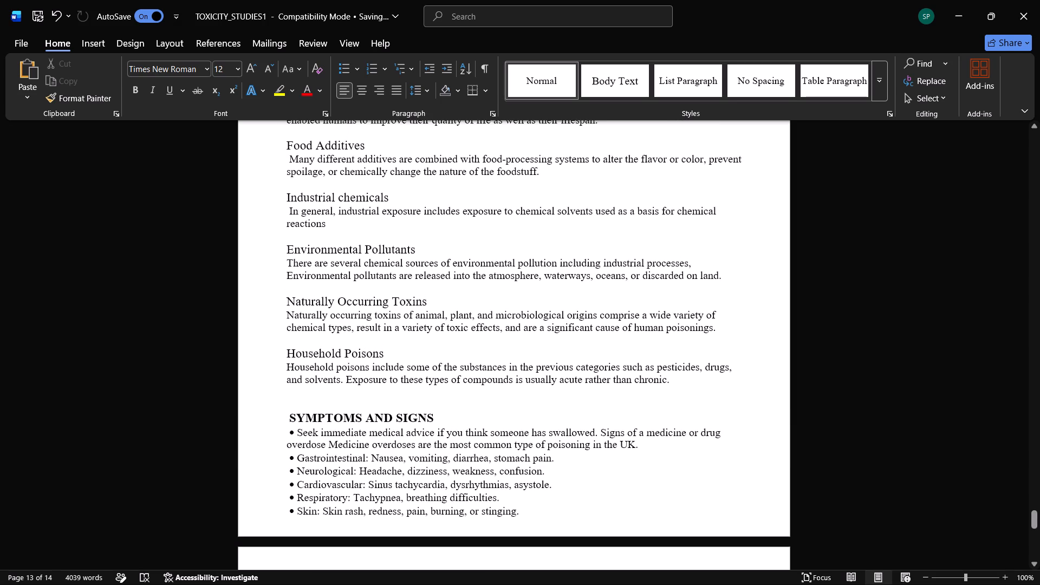
{"action": "scroll", "coordinate": [678, 216], "scroll_direction": "right", "scroll_amount": 1}
{"action": "scroll", "coordinate": [678, 216], "scroll_direction": "down", "scroll_amount": 4}
{"action": "scroll", "coordinate": [678, 216], "scroll_direction": "up", "scroll_amount": 1}
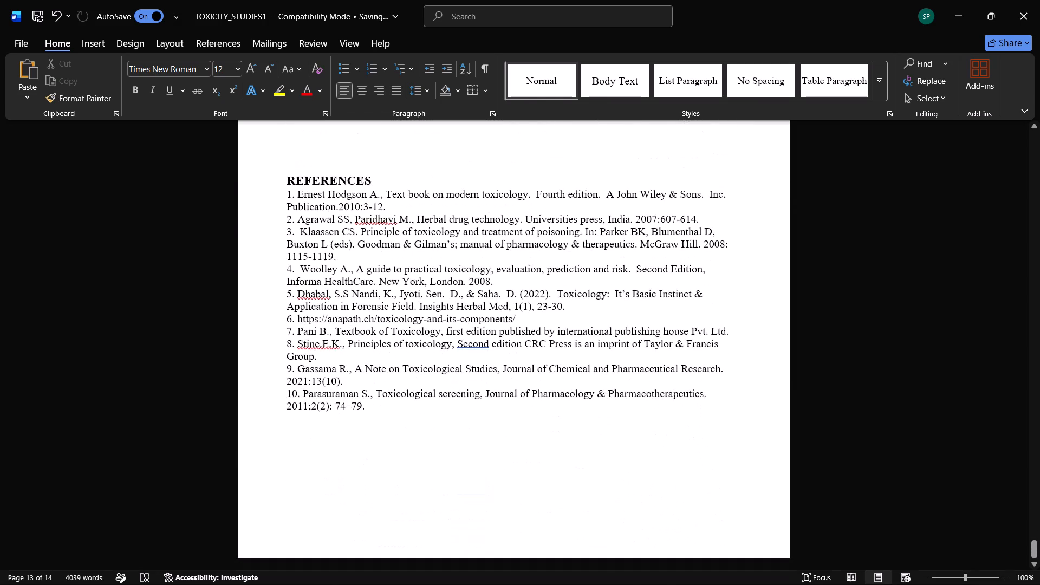
{"action": "scroll", "coordinate": [678, 216], "scroll_direction": "up", "scroll_amount": 2}
{"action": "scroll", "coordinate": [678, 216], "scroll_direction": "up", "scroll_amount": 20}
{"action": "scroll", "coordinate": [678, 216], "scroll_direction": "up", "scroll_amount": 20}
{"action": "scroll", "coordinate": [678, 216], "scroll_direction": "up", "scroll_amount": 20}
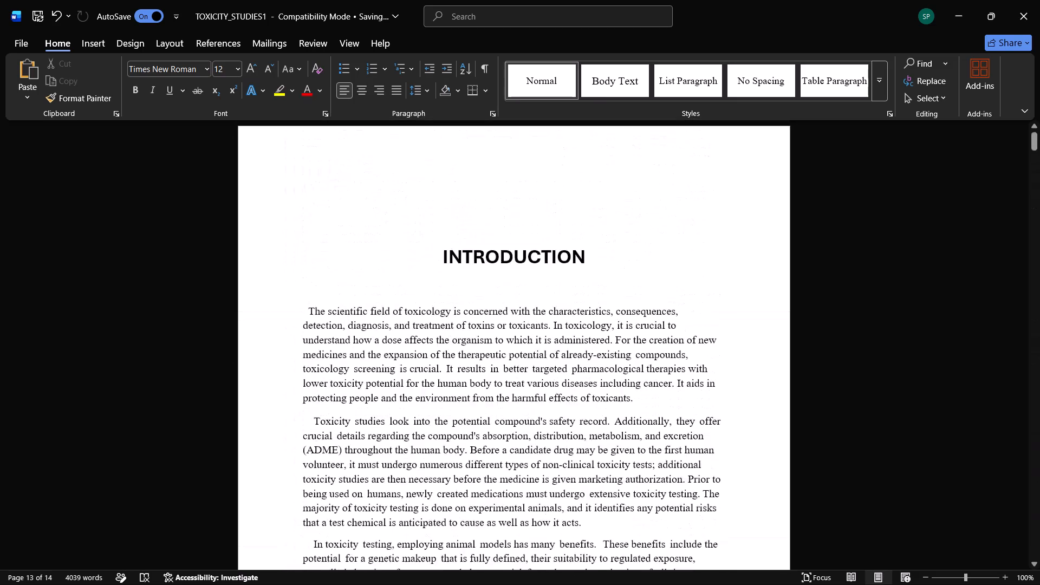
{"action": "scroll", "coordinate": [678, 216], "scroll_direction": "down", "scroll_amount": 11}
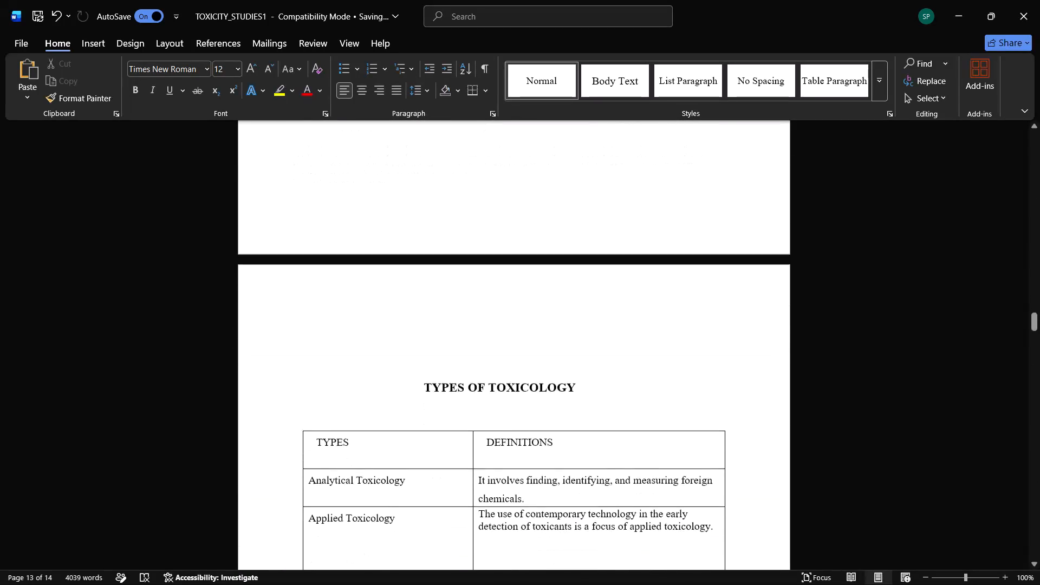
{"action": "scroll", "coordinate": [678, 216], "scroll_direction": "down", "scroll_amount": 7}
{"action": "scroll", "coordinate": [678, 216], "scroll_direction": "down", "scroll_amount": 18}
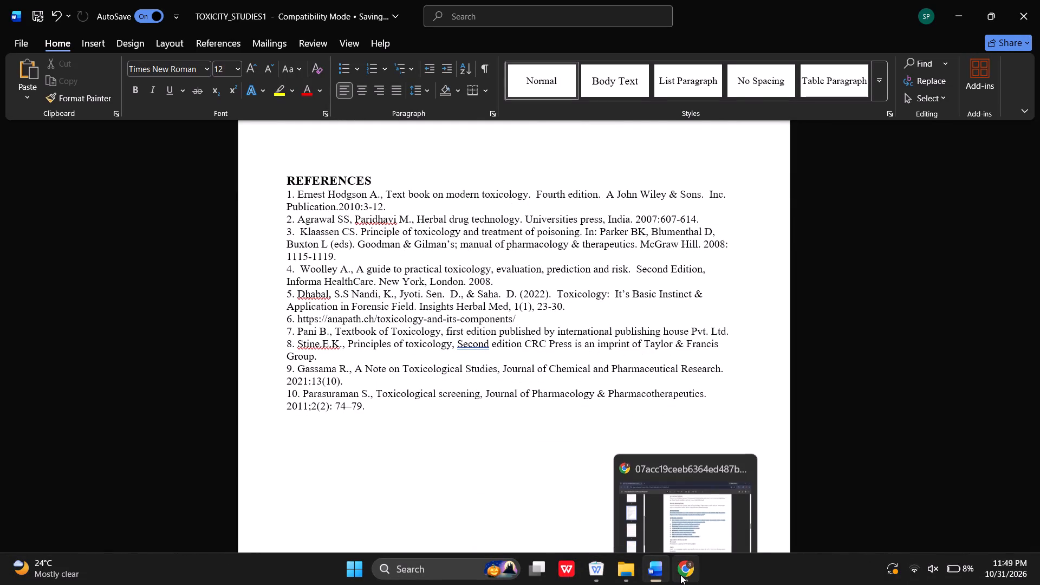
Switch to the article PDF in Chrome and copy the passage from TREATMENT OF TOXICOLOGY to the end of the Aspirin sentence.
{"action": "left_click", "coordinate": [680, 574]}
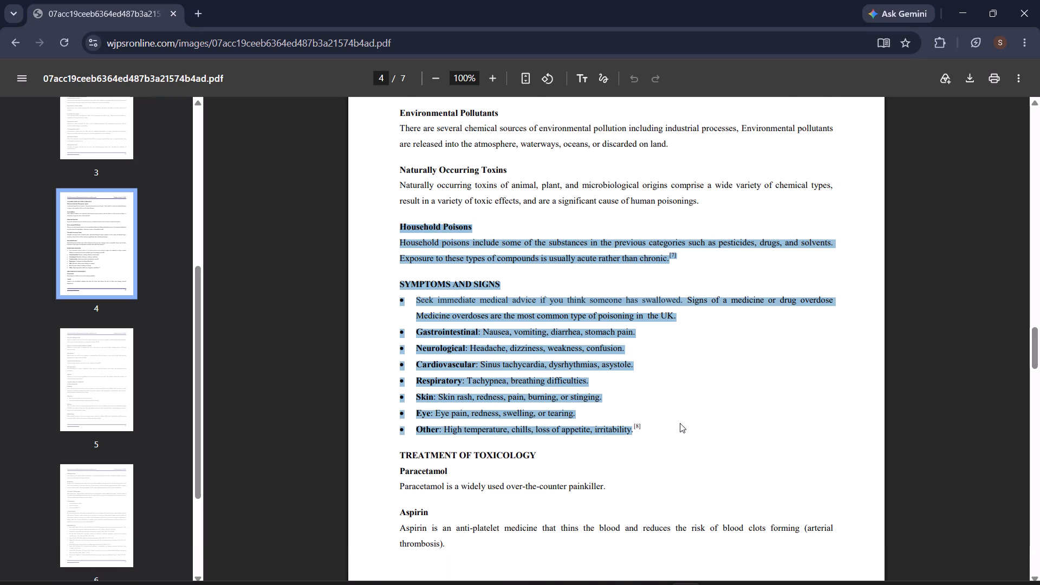
{"action": "scroll", "coordinate": [680, 423], "scroll_direction": "down", "scroll_amount": 3}
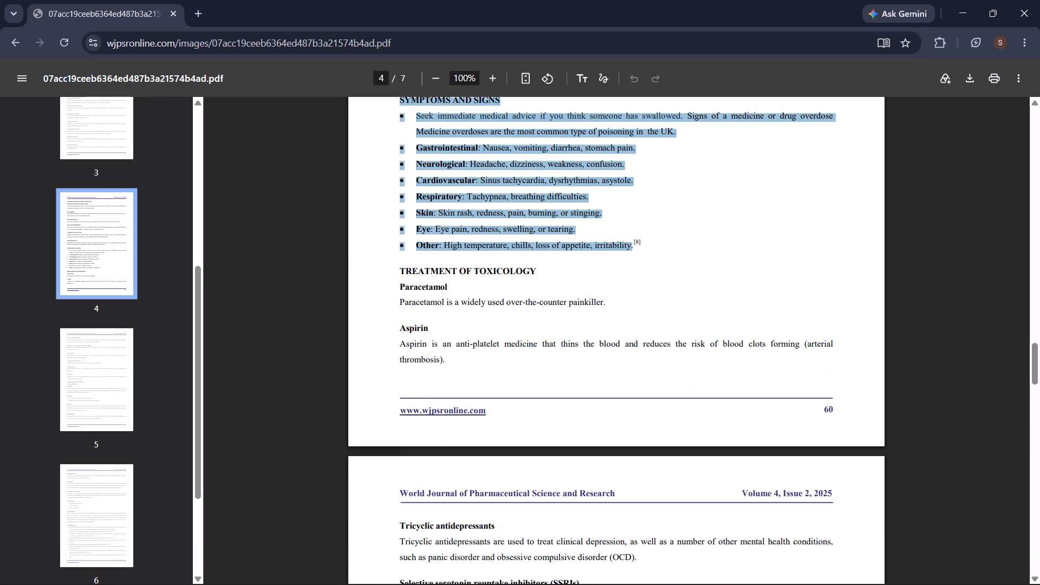
{"action": "left_click_drag", "start_coordinate": [381, 255], "coordinate": [393, 270]}
{"action": "left_click_drag", "start_coordinate": [393, 270], "coordinate": [454, 351]}
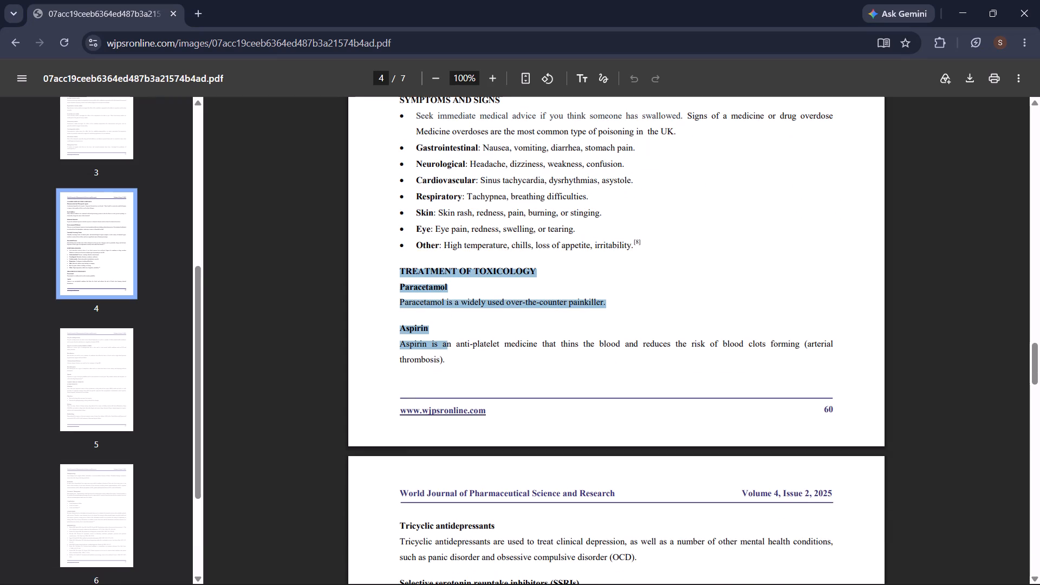
{"action": "left_click_drag", "start_coordinate": [454, 351], "coordinate": [466, 377]}
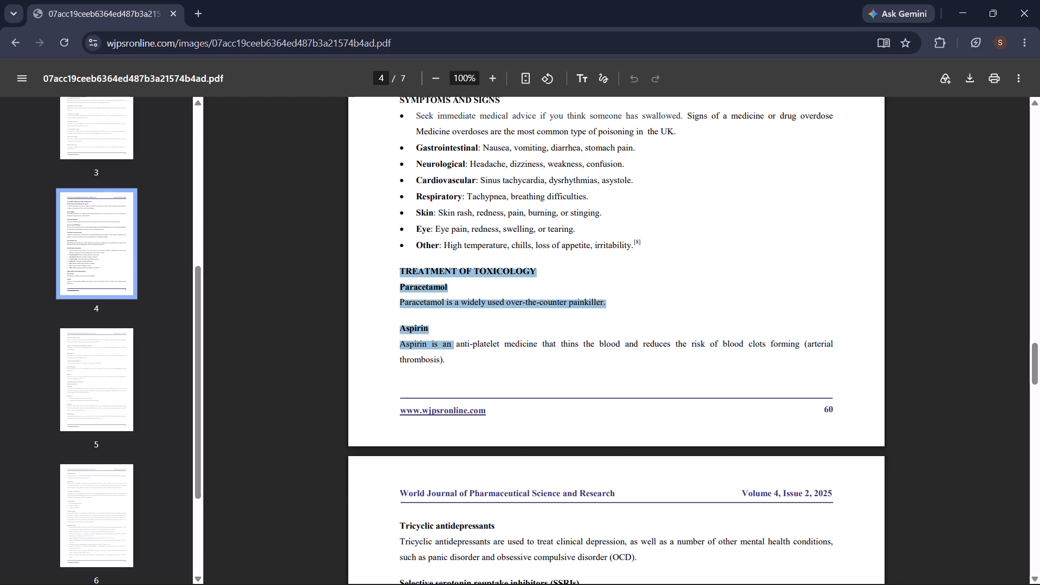
{"action": "left_click_drag", "start_coordinate": [466, 377], "coordinate": [457, 376]}
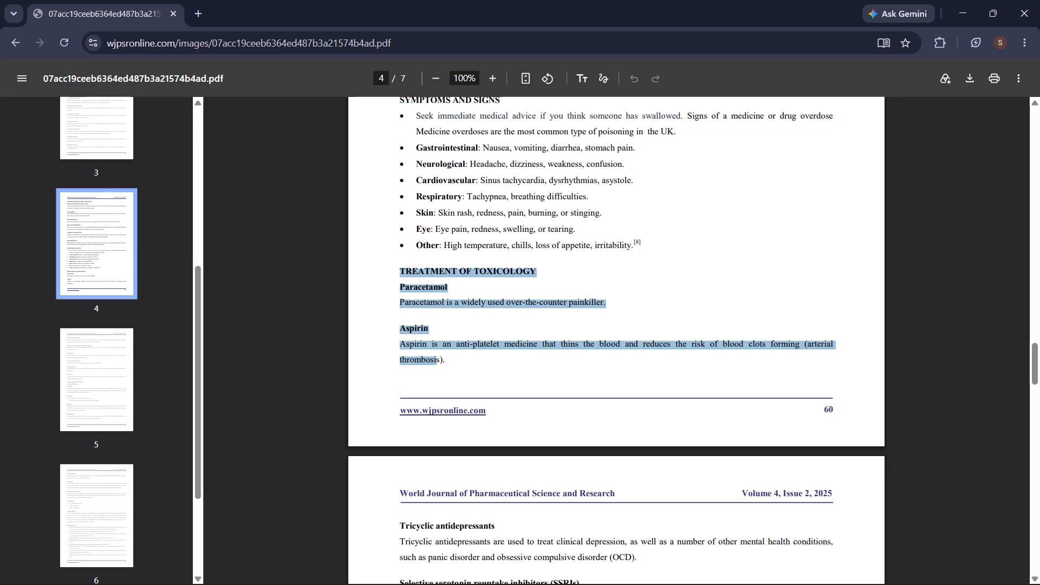
{"action": "left_click_drag", "start_coordinate": [457, 376], "coordinate": [442, 360]}
{"action": "left_click_drag", "start_coordinate": [442, 360], "coordinate": [445, 360]}
{"action": "key", "text": "ctrl+c"}
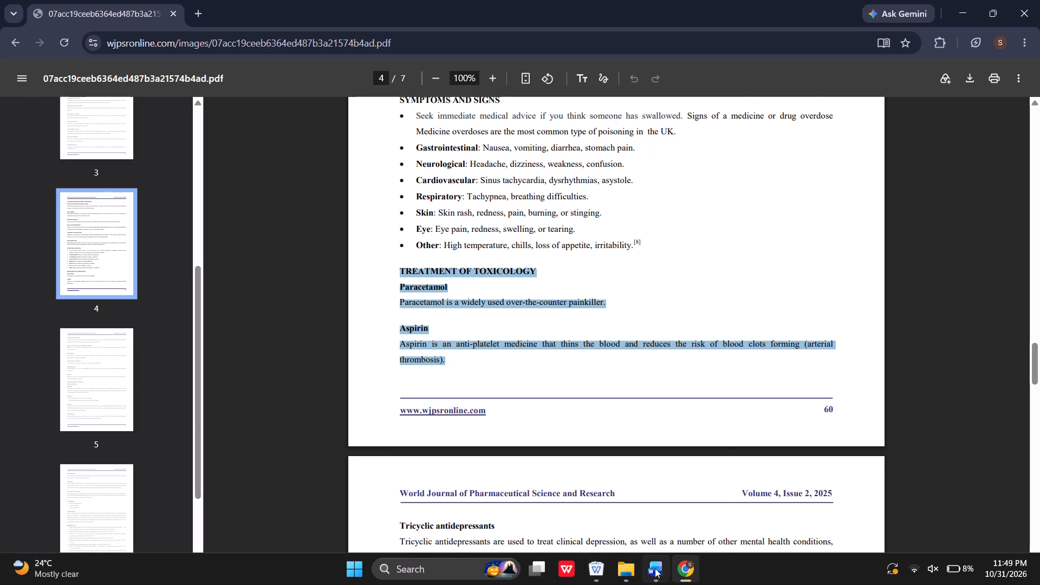
In Word, paste the copied TREATMENT OF TOXICOLOGY passage below the Other bullet, leaving two blank lines above it.
{"action": "left_click", "coordinate": [653, 568]}
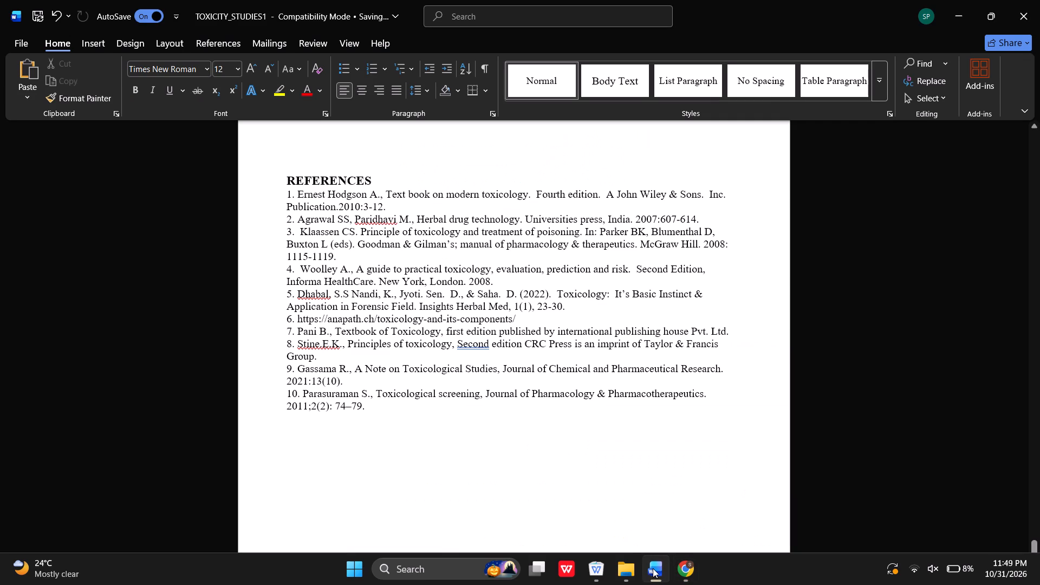
{"action": "scroll", "coordinate": [665, 289], "scroll_direction": "up", "scroll_amount": 3}
{"action": "scroll", "coordinate": [665, 289], "scroll_direction": "down", "scroll_amount": 1}
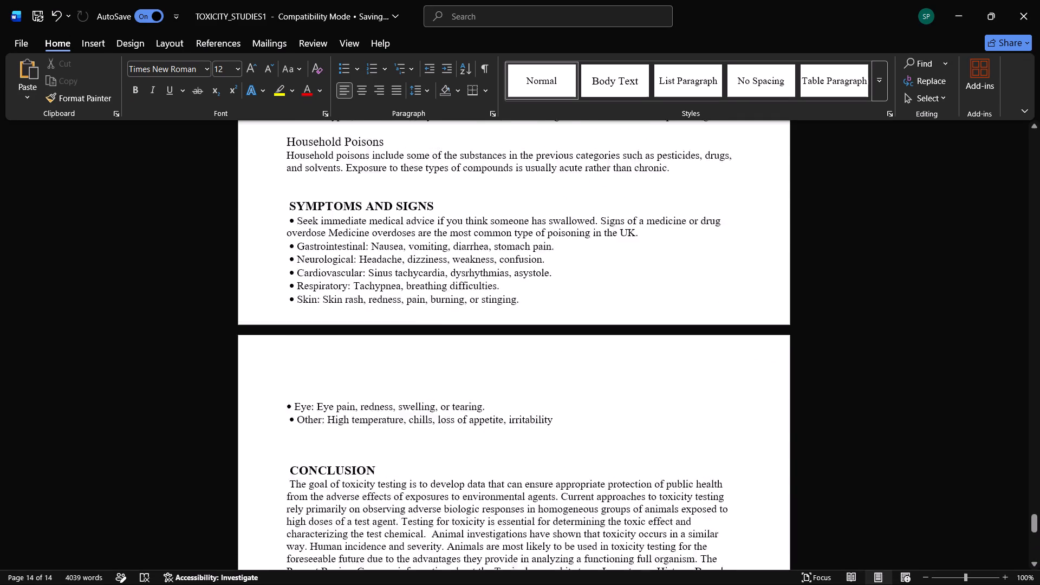
{"action": "scroll", "coordinate": [665, 289], "scroll_direction": "down", "scroll_amount": 1}
{"action": "scroll", "coordinate": [665, 289], "scroll_direction": "up", "scroll_amount": 1}
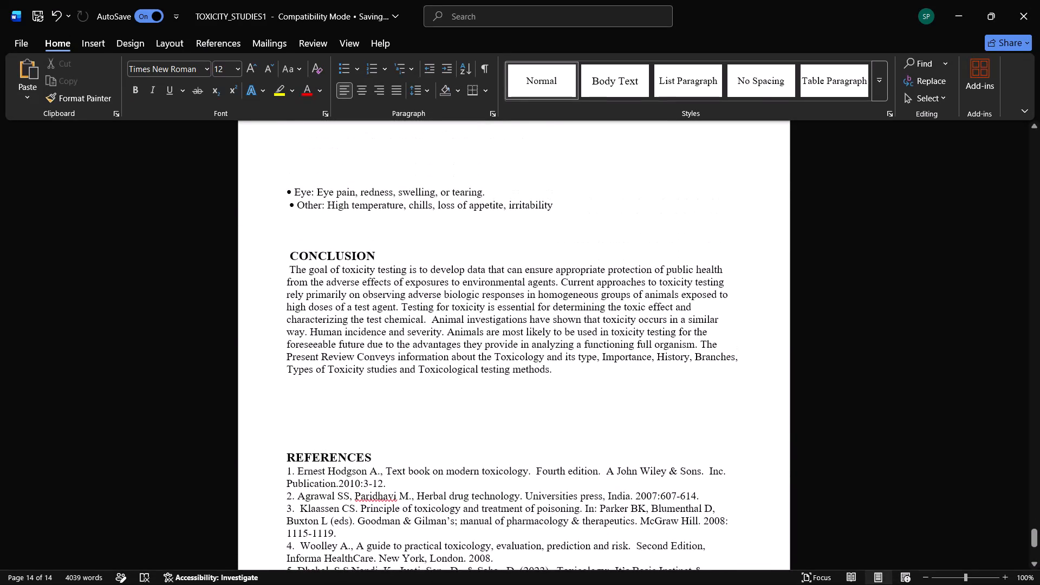
{"action": "left_click", "coordinate": [571, 207]}
{"action": "key", "text": "Return"}
{"action": "key", "text": "Return"}
{"action": "key", "text": "Return"}
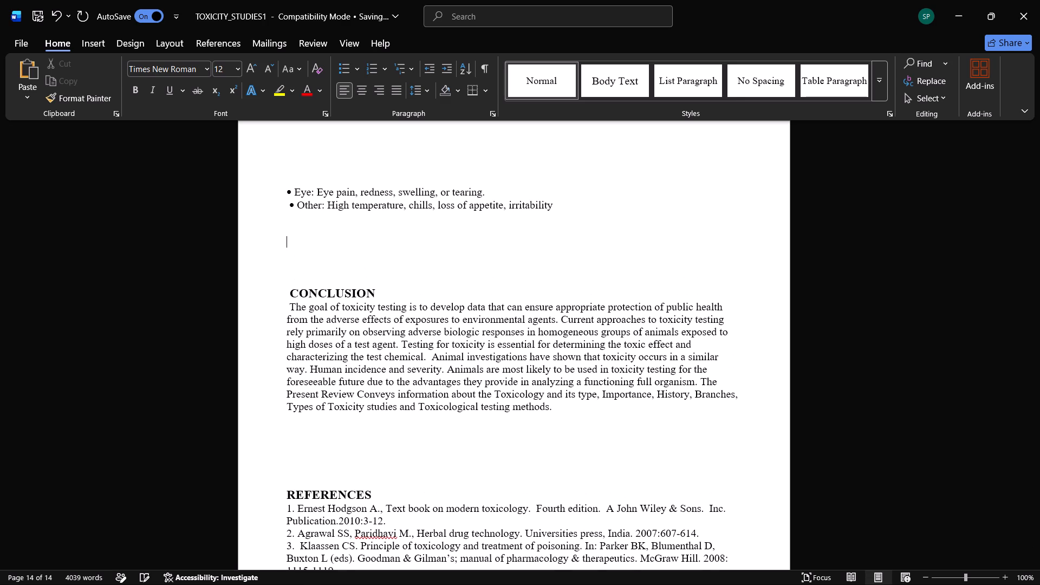
{"action": "key", "text": "ctrl+c"}
{"action": "key", "text": "ctrl+v"}
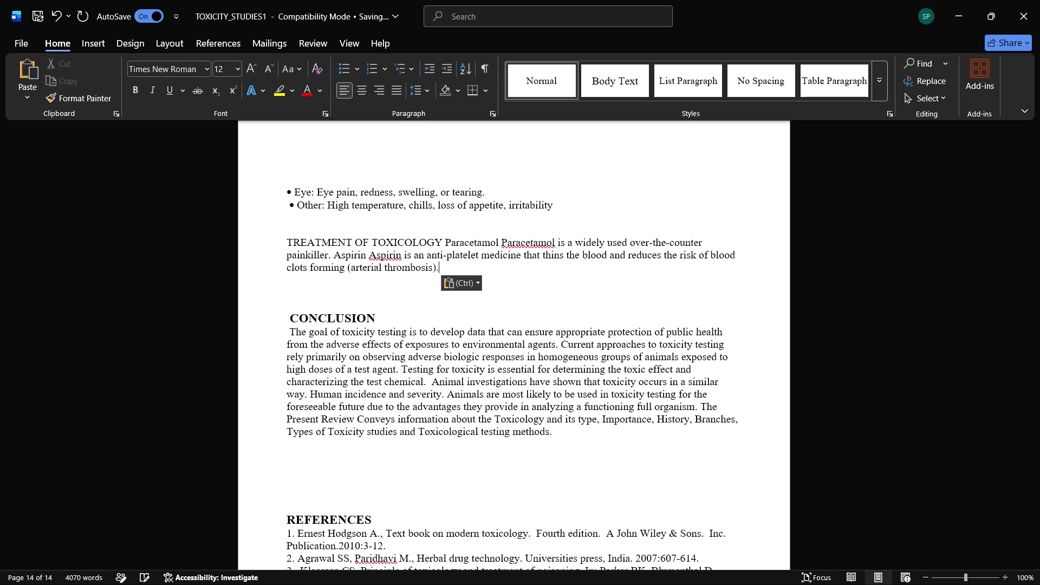
Put the TREATMENT OF TOXICOLOGY heading on its own line above the Paracetamol text.
{"action": "left_click", "coordinate": [445, 242]}
{"action": "key", "text": "BackSpace"}
{"action": "key", "text": "space"}
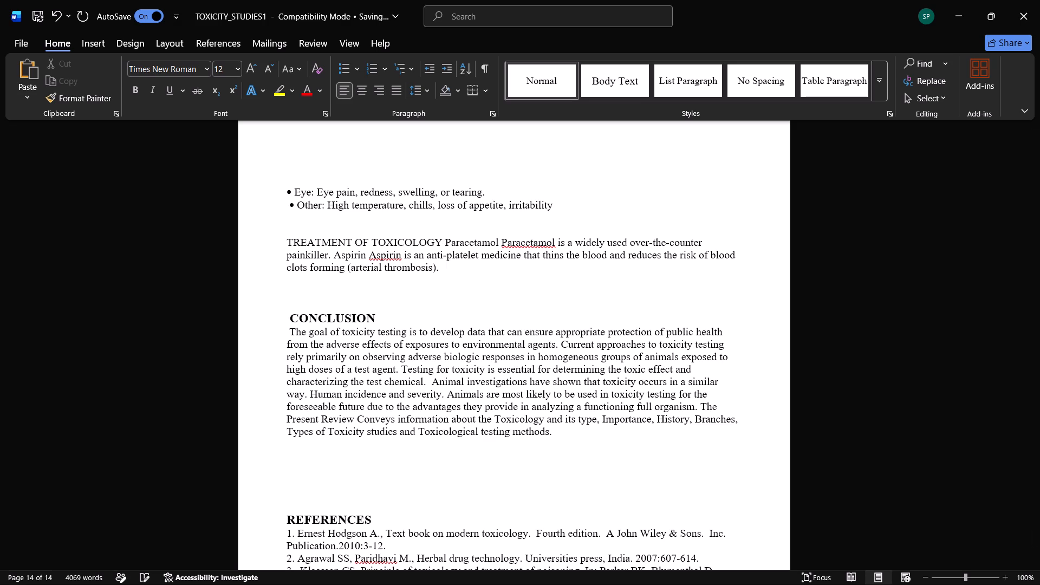
{"action": "key", "text": "Return"}
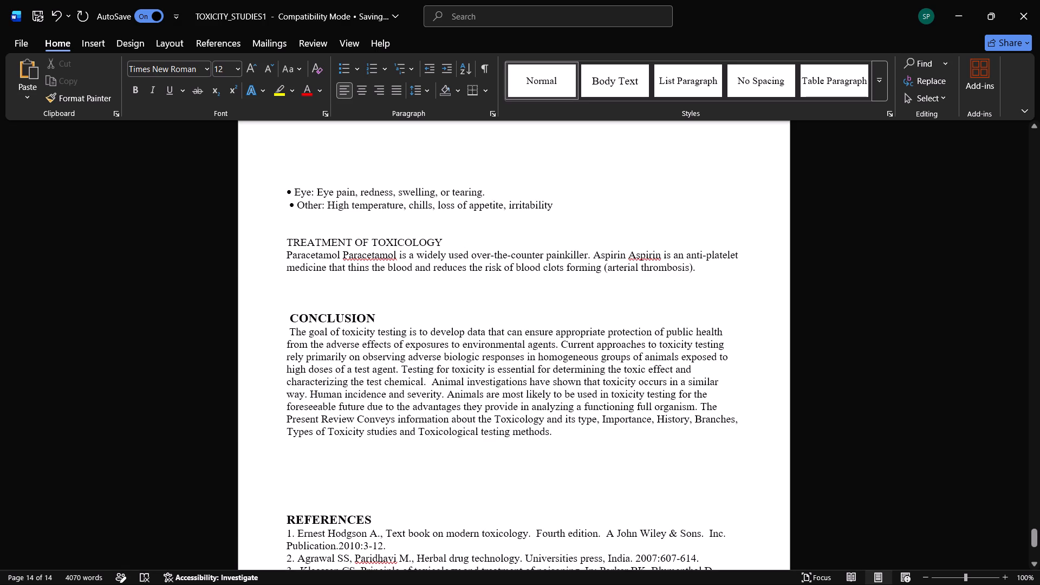
Increase the TREATMENT OF TOXICOLOGY heading's font size to 14 pt.
{"action": "left_click_drag", "start_coordinate": [284, 237], "coordinate": [418, 235]}
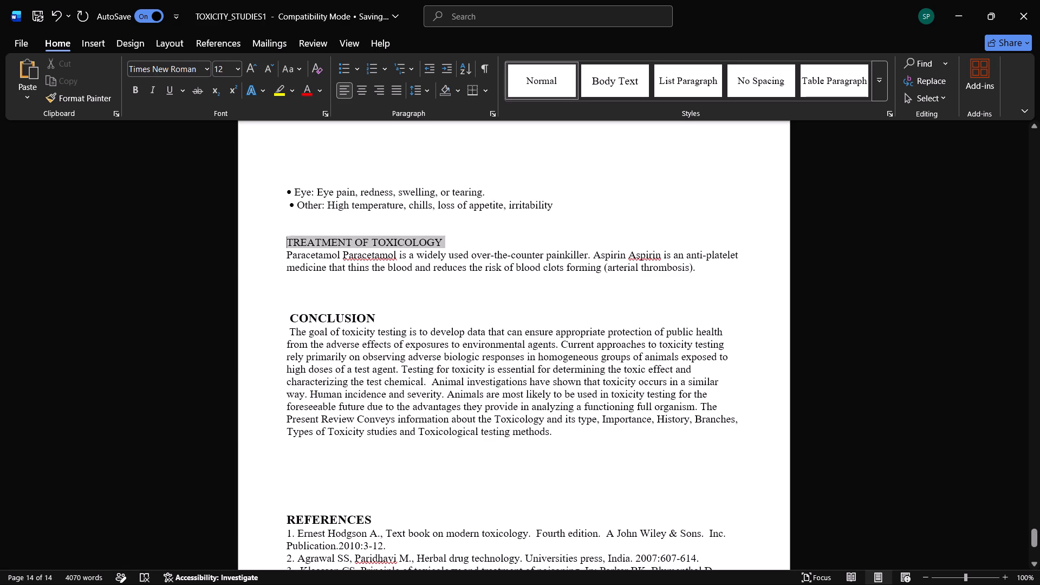
{"action": "left_click_drag", "start_coordinate": [418, 235], "coordinate": [448, 245]}
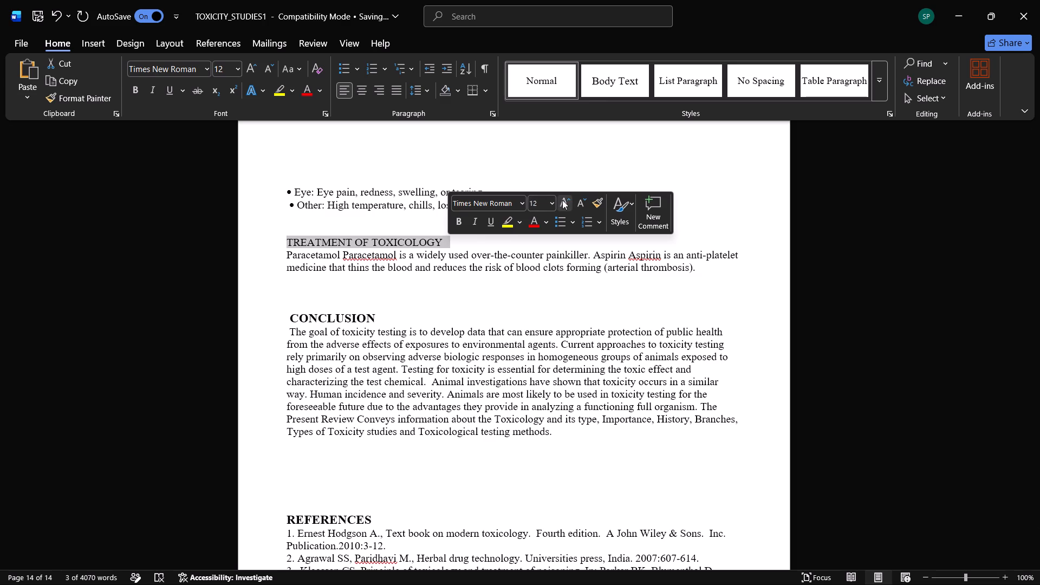
{"action": "left_click", "coordinate": [563, 200]}
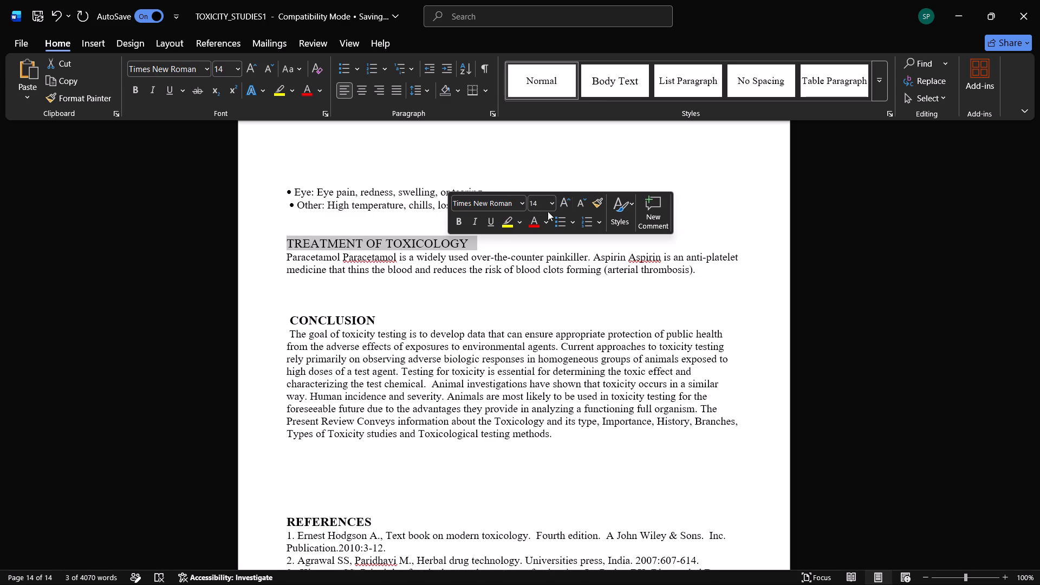
Start the Aspirin sentence on its own line below the Paracetamol sentence under TREATMENT OF TOXICOLOGY.
{"action": "left_click", "coordinate": [591, 256]}
{"action": "key", "text": "BackSpace"}
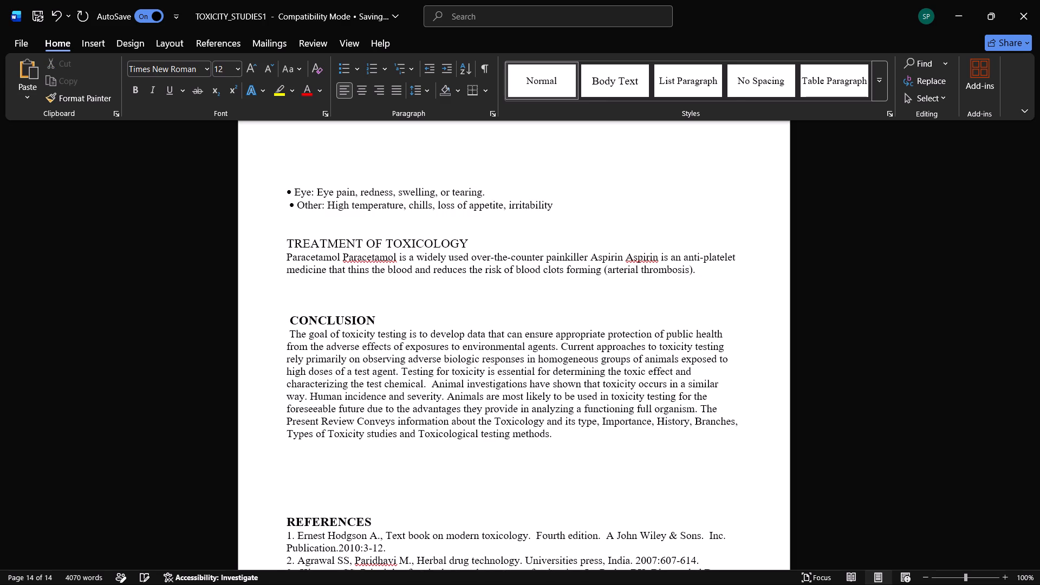
{"action": "key", "text": "period"}
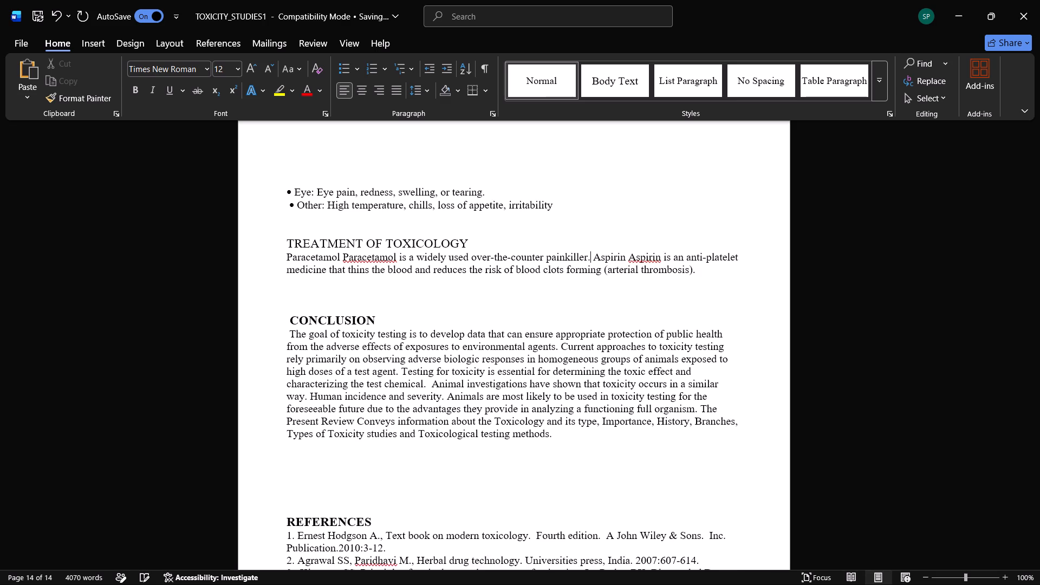
{"action": "key", "text": "Return"}
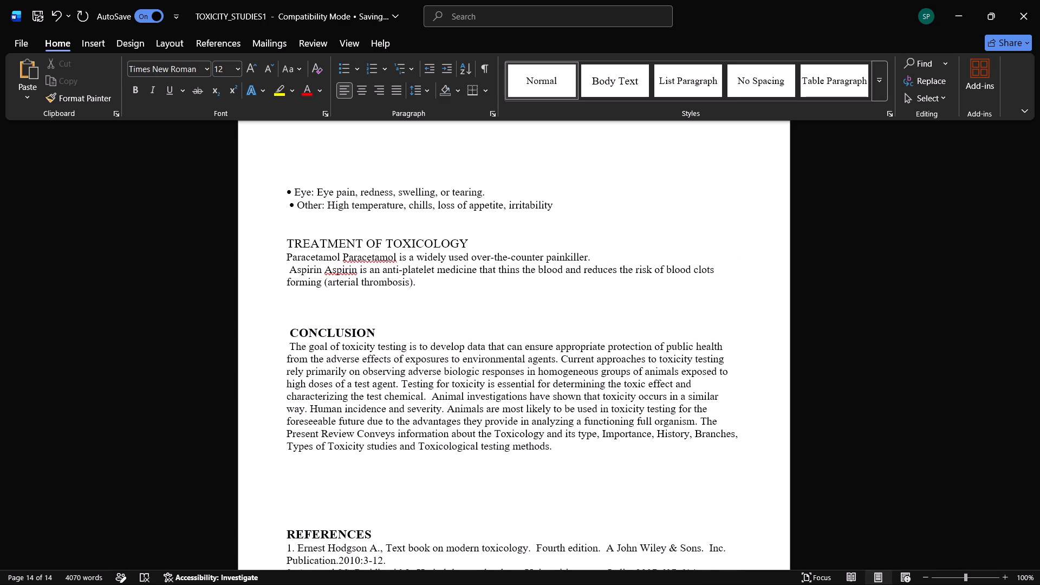
{"action": "key", "text": "BackSpace"}
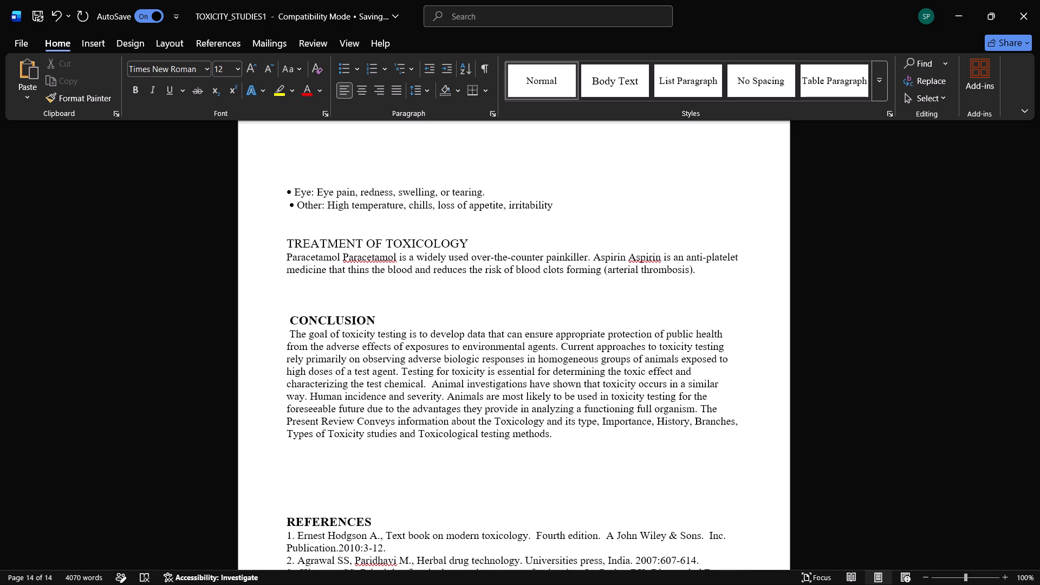
{"action": "key", "text": "space"}
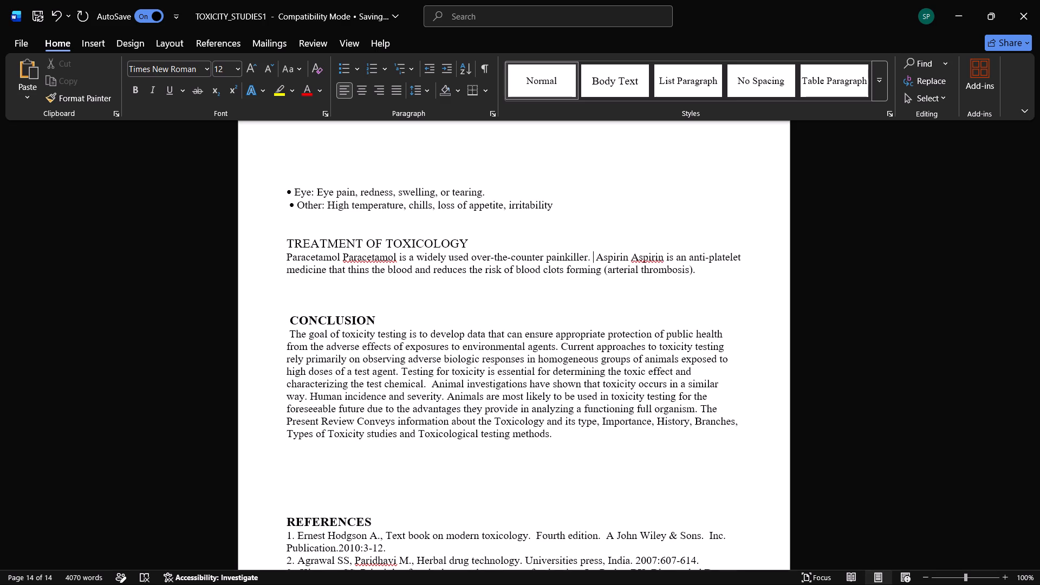
{"action": "key", "text": "Return"}
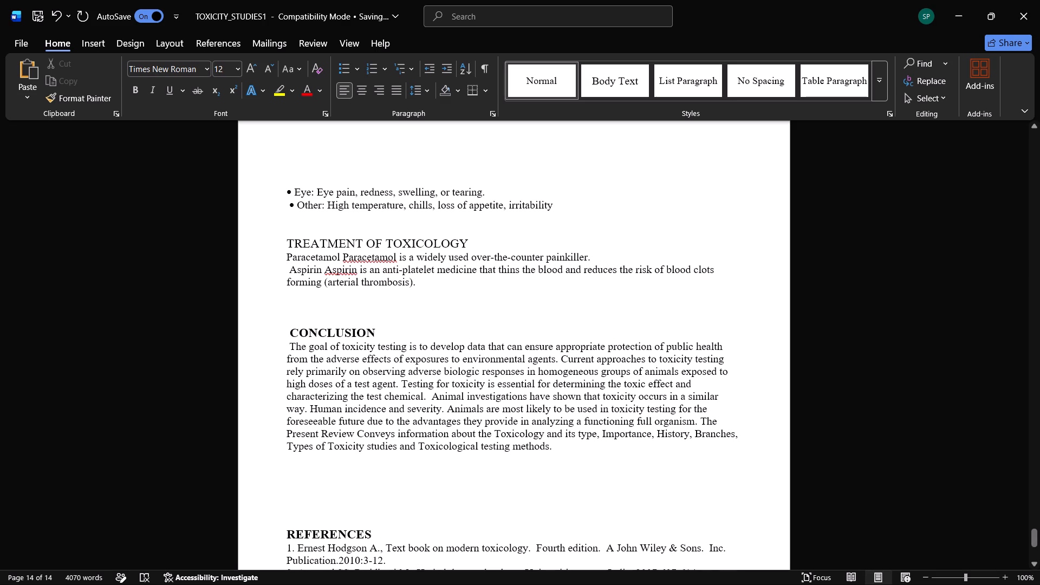
Insert one space at the start of the Paracetamol line to align it with the Aspirin line.
{"action": "left_click", "coordinate": [281, 253]}
{"action": "key", "text": "space"}
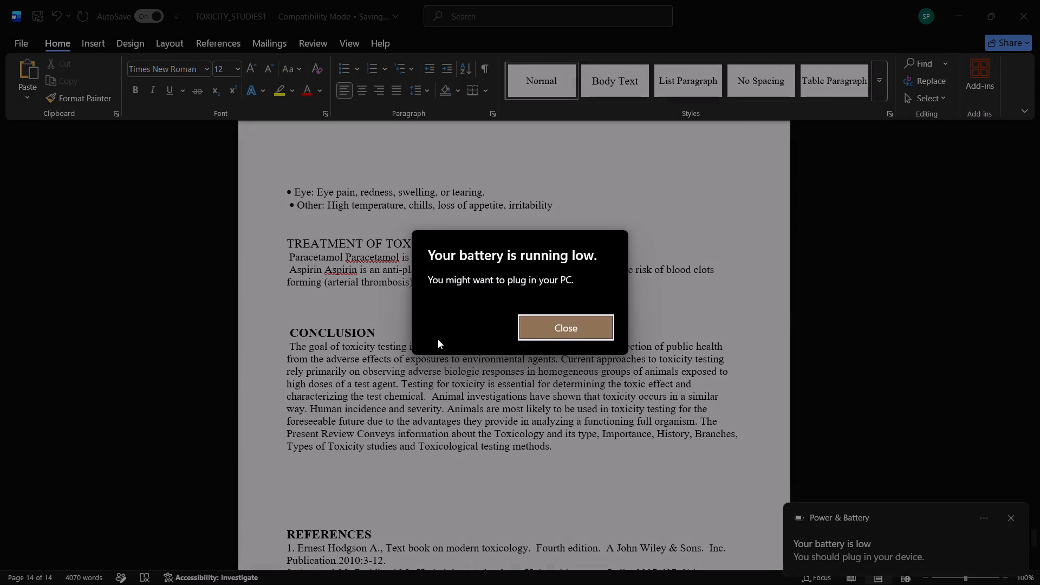
Dismiss the low-battery warning.
{"action": "left_click", "coordinate": [564, 329]}
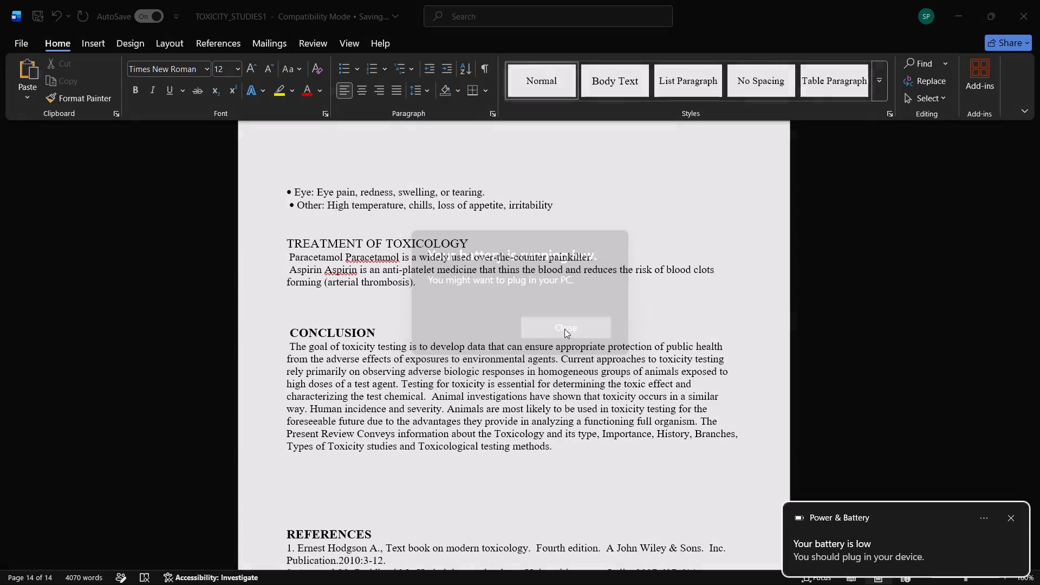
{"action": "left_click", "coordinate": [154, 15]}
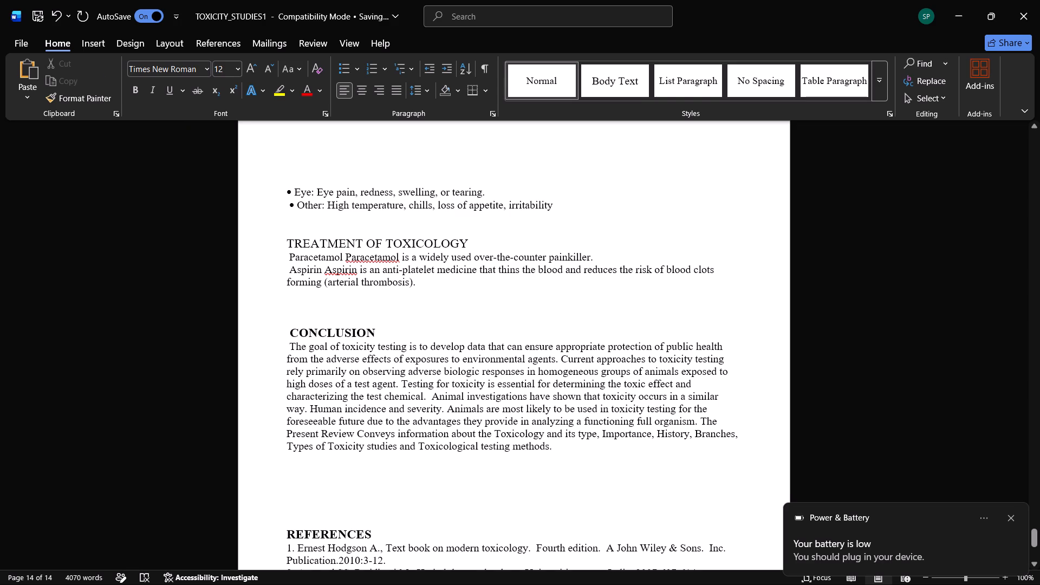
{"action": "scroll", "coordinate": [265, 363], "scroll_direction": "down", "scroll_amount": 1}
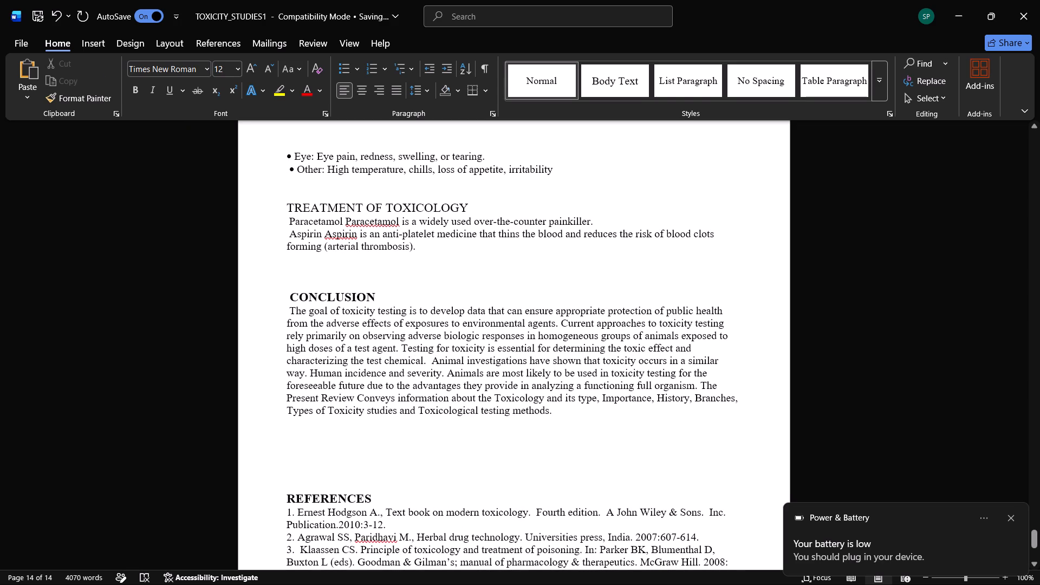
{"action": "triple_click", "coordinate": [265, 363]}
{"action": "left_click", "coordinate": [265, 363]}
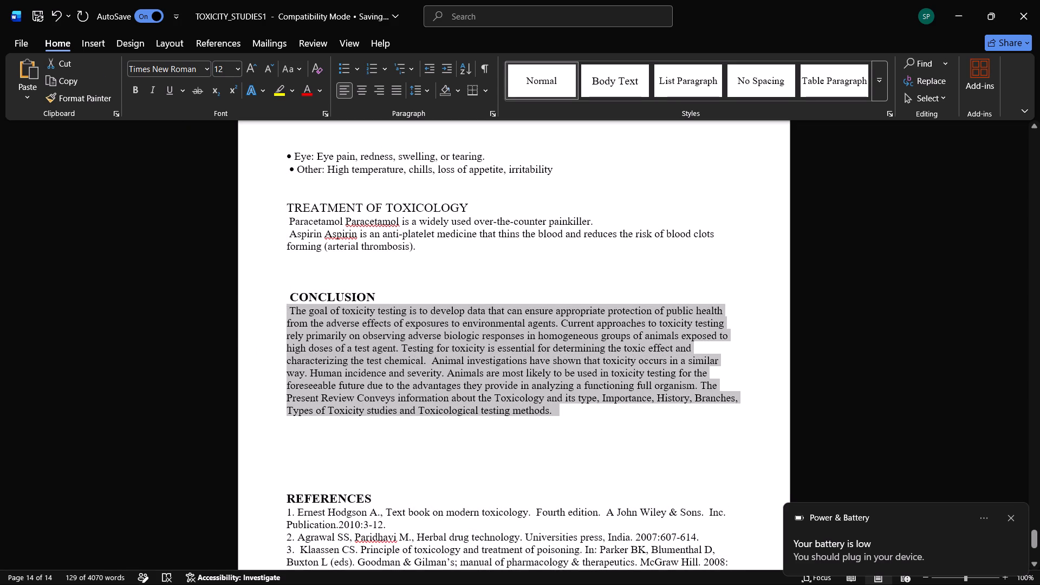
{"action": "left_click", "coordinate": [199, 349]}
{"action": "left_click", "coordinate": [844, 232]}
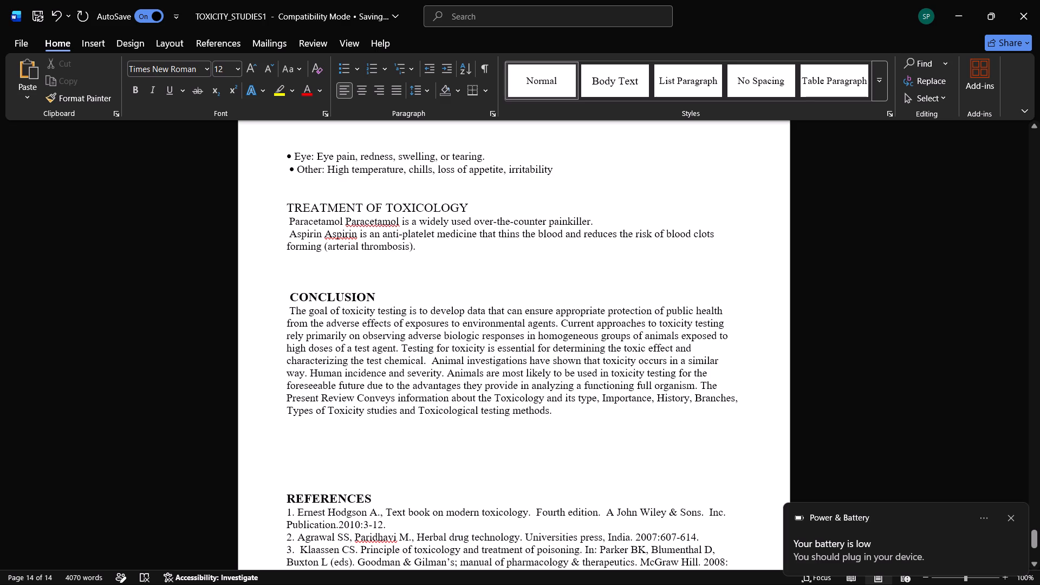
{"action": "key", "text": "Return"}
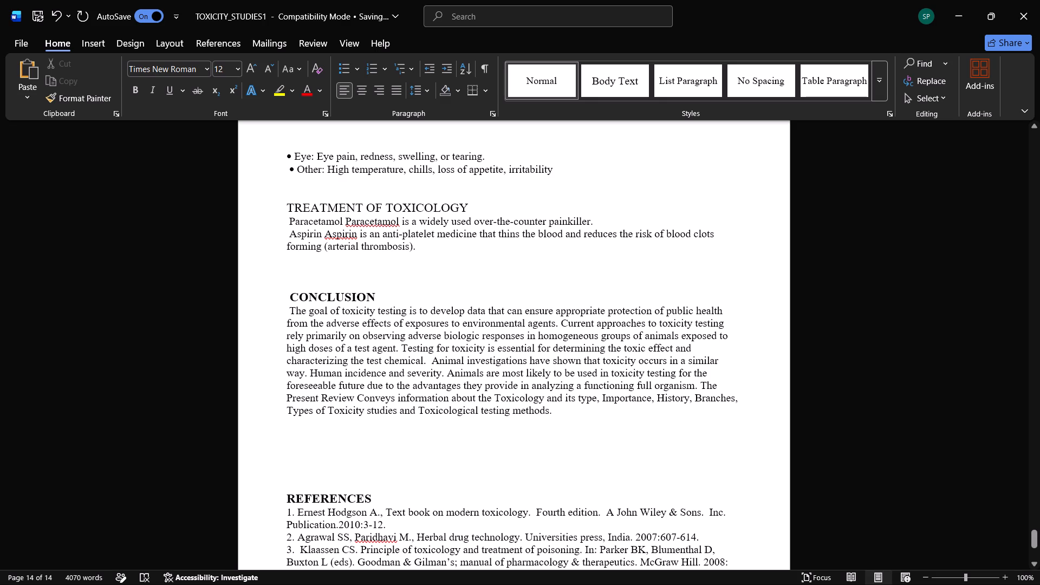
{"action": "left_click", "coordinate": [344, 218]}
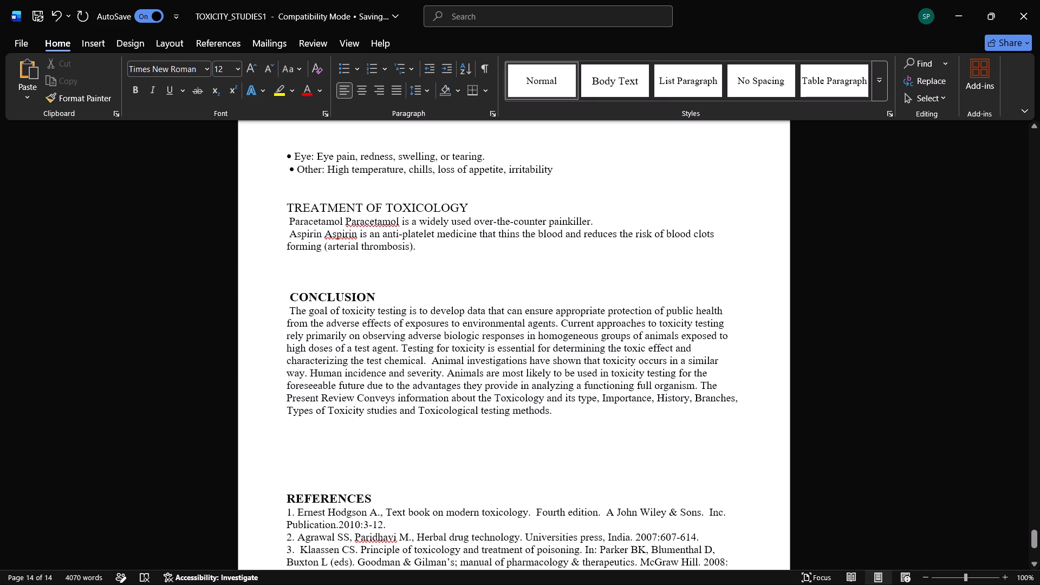